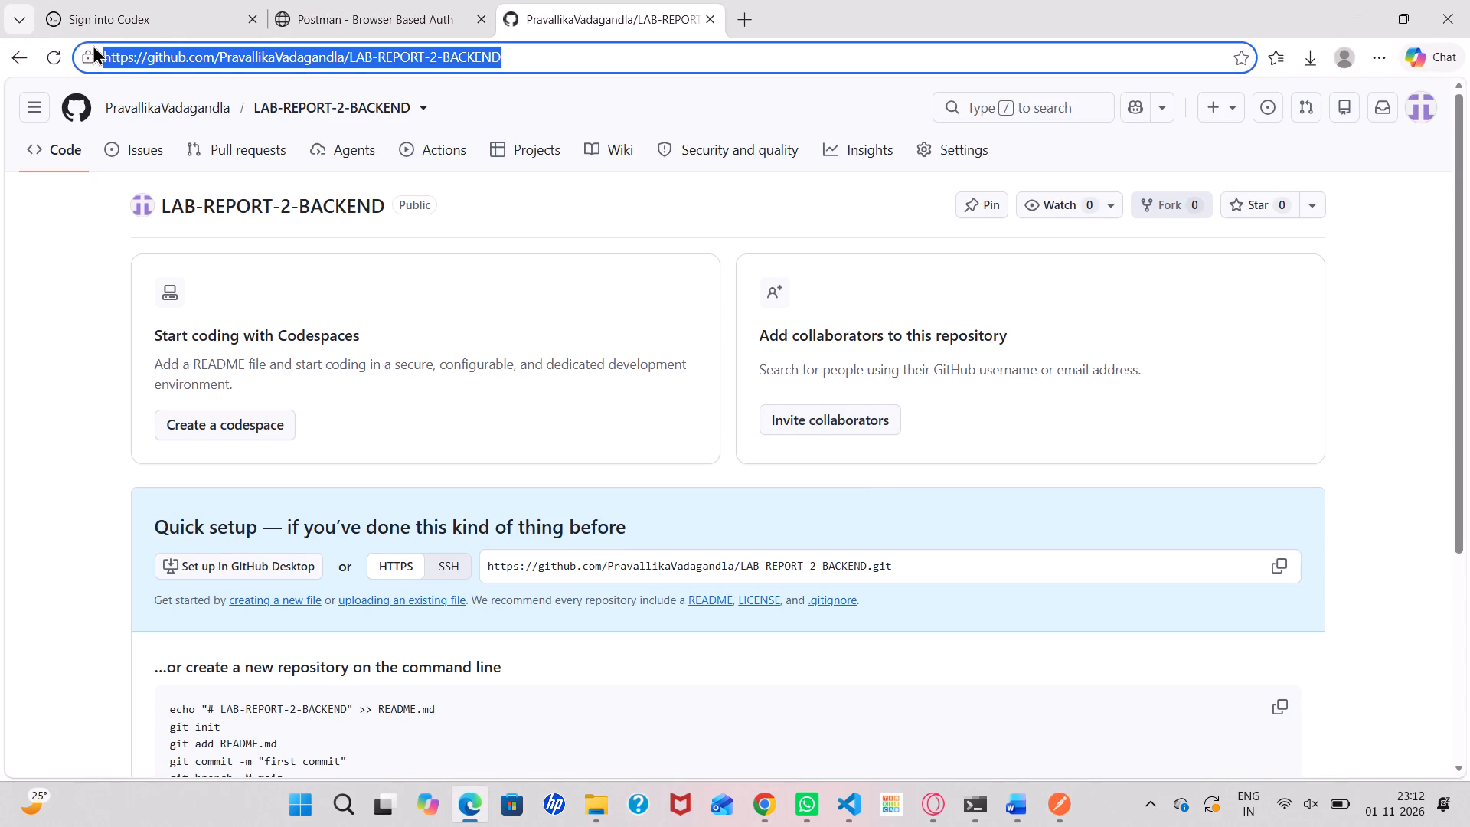
pyautogui.click(64, 51)
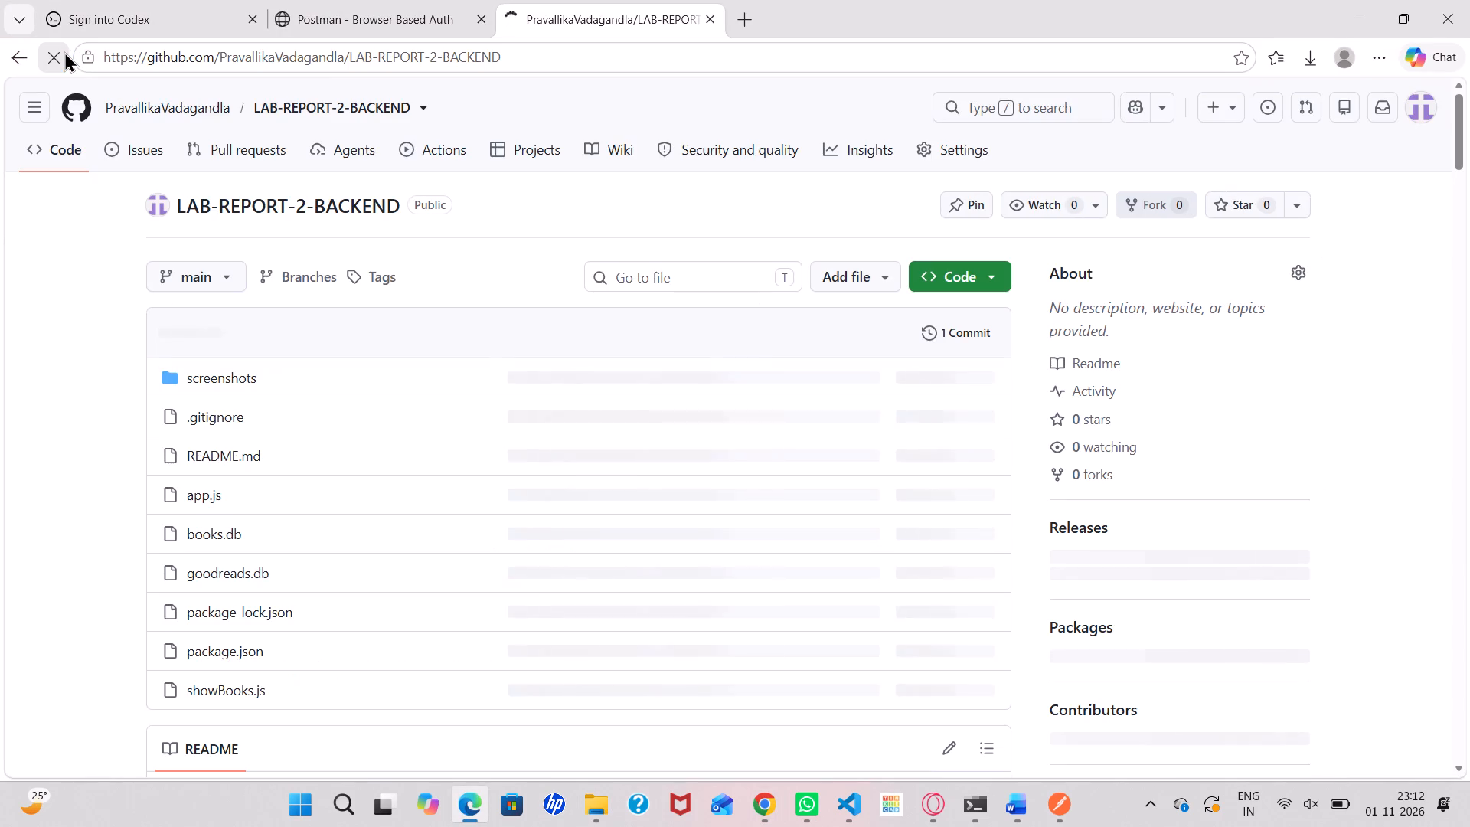
pyautogui.scroll(4, 746, 299)
pyautogui.hscroll(1, 746, 299)
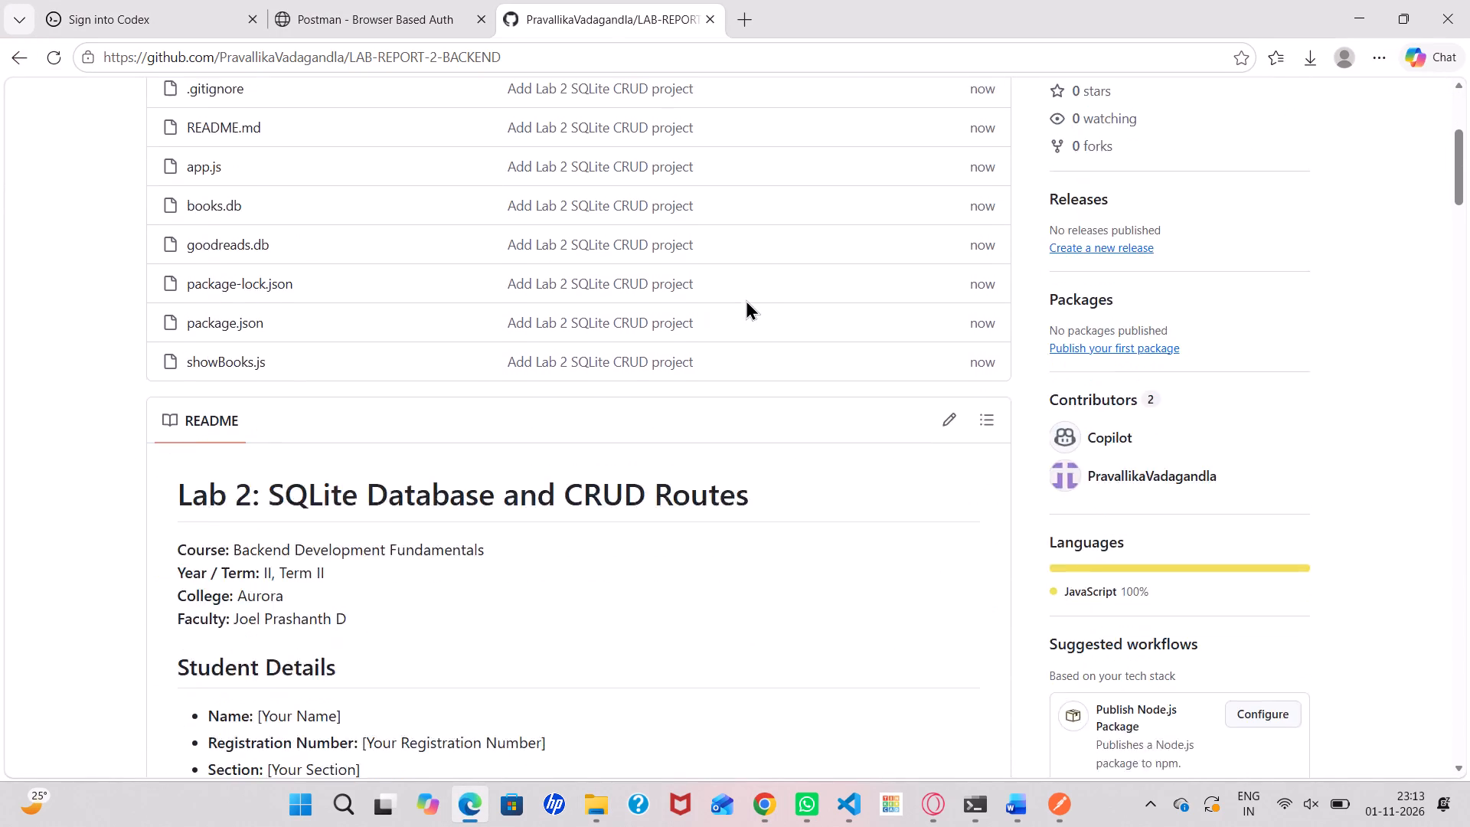
pyautogui.hscroll(1, 746, 299)
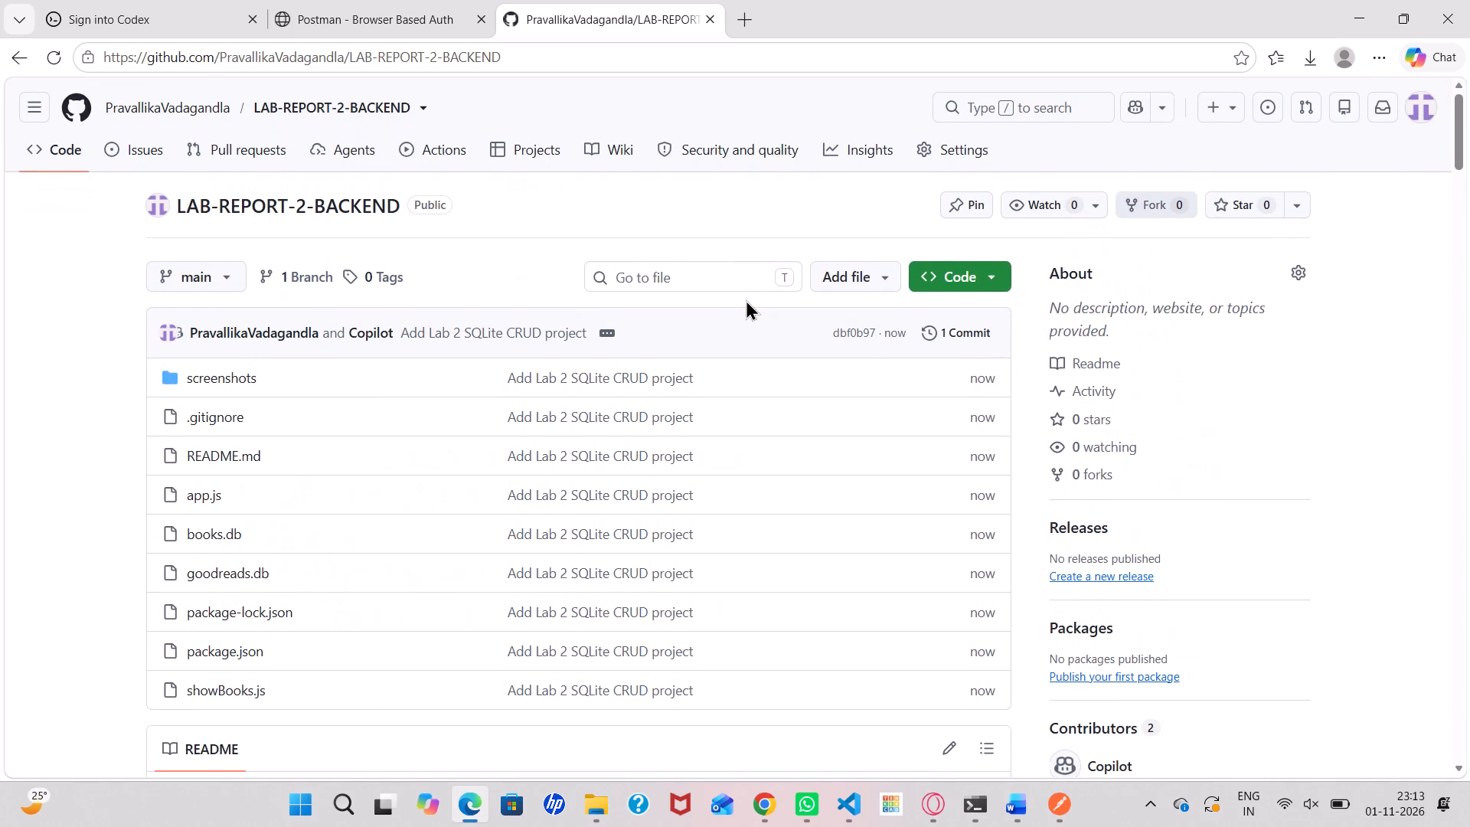
pyautogui.press('Print')
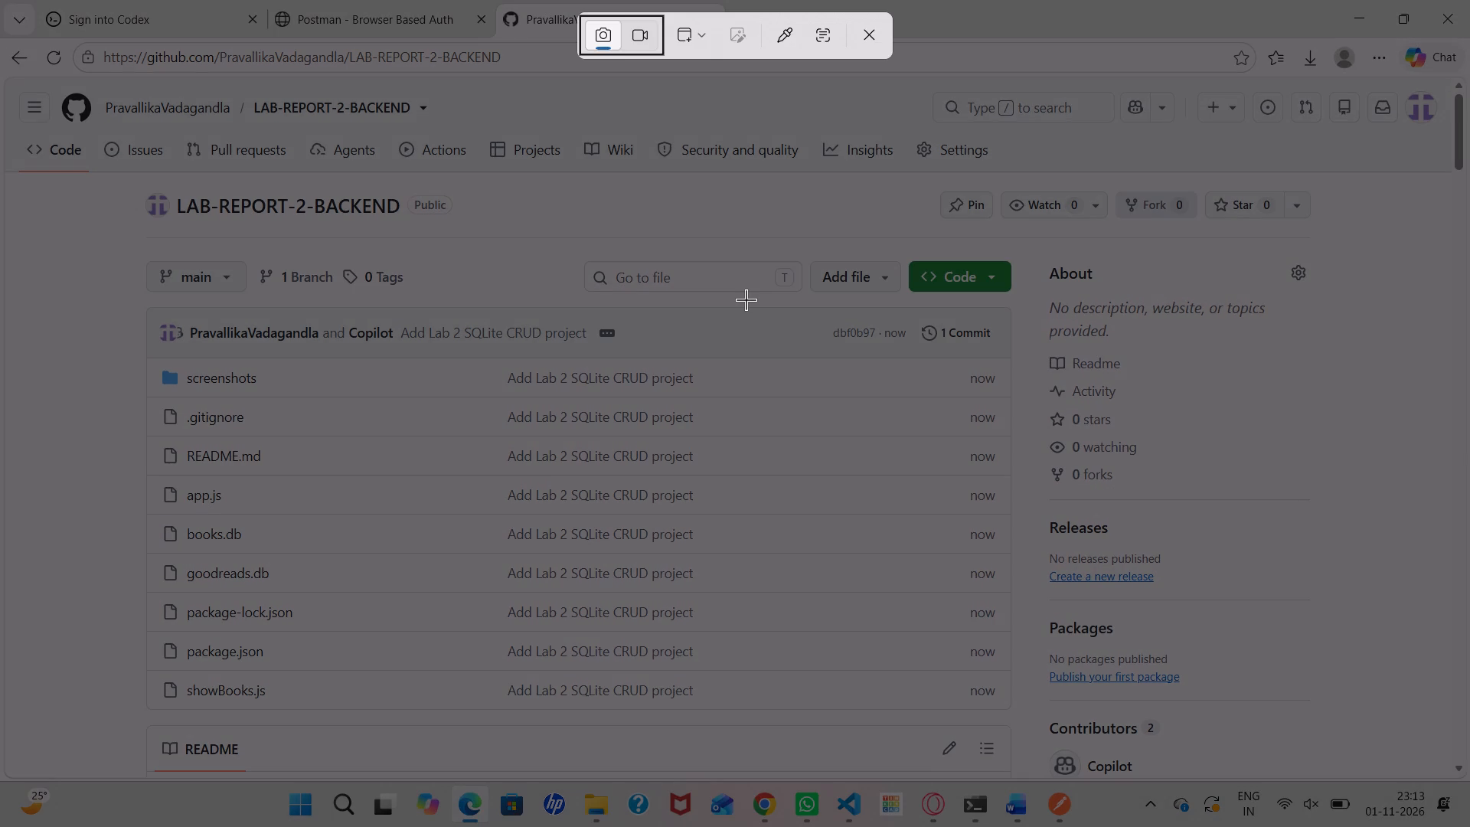
pyautogui.press('Escape')
pyautogui.scroll(-1, 674, 386)
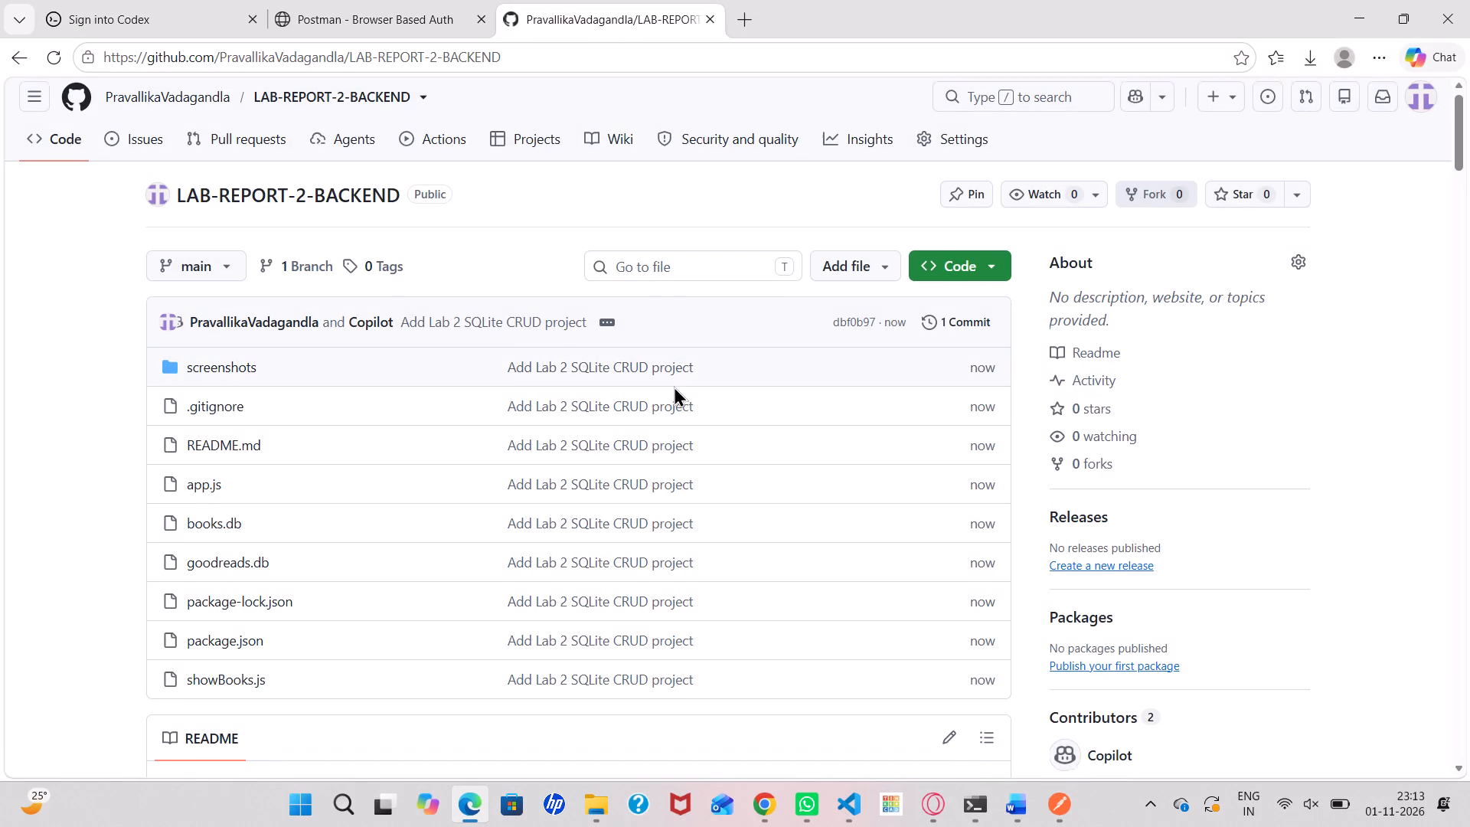
pyautogui.scroll(-6, 674, 386)
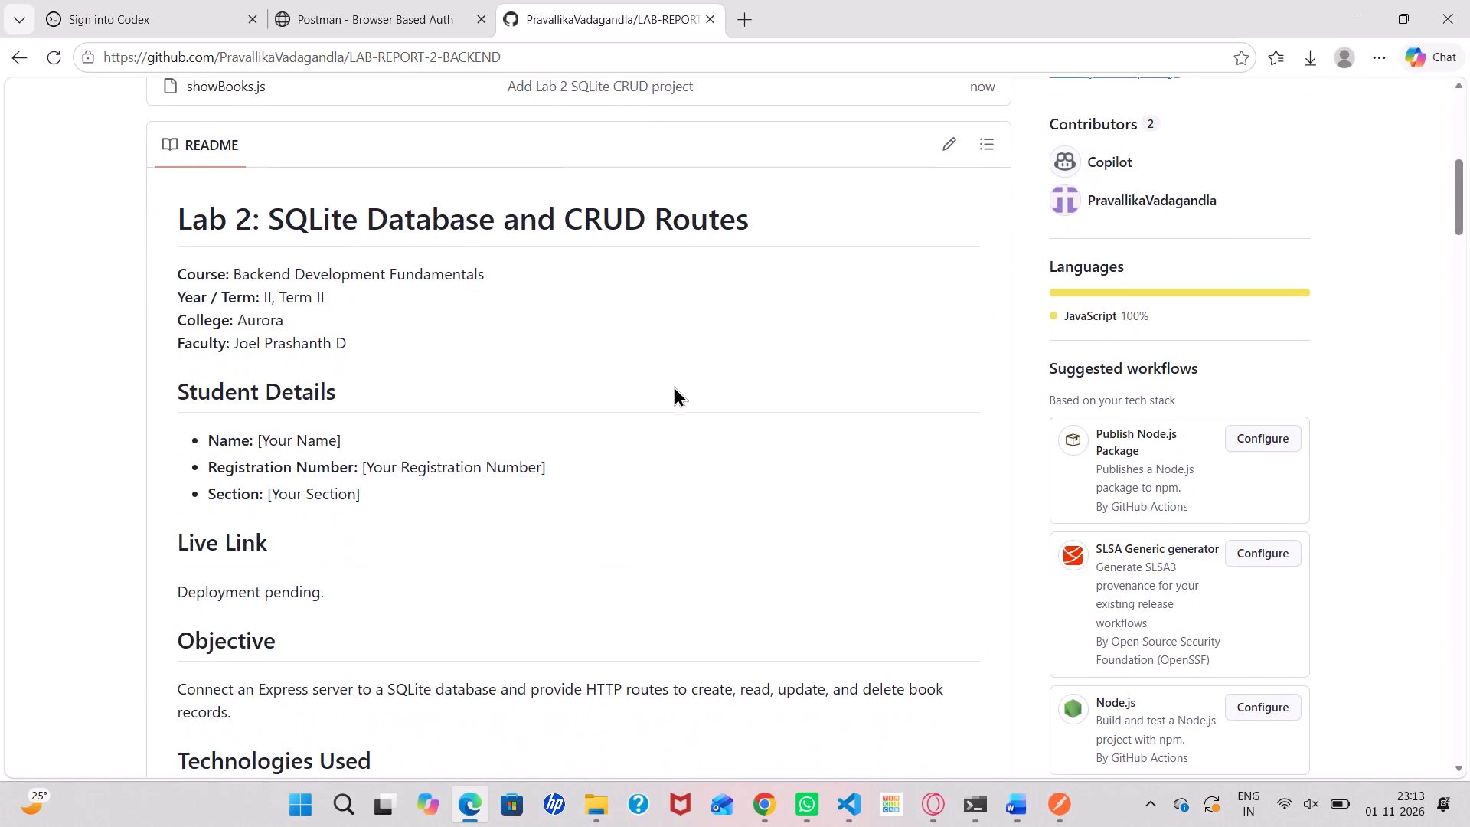
pyautogui.scroll(6, 593, 293)
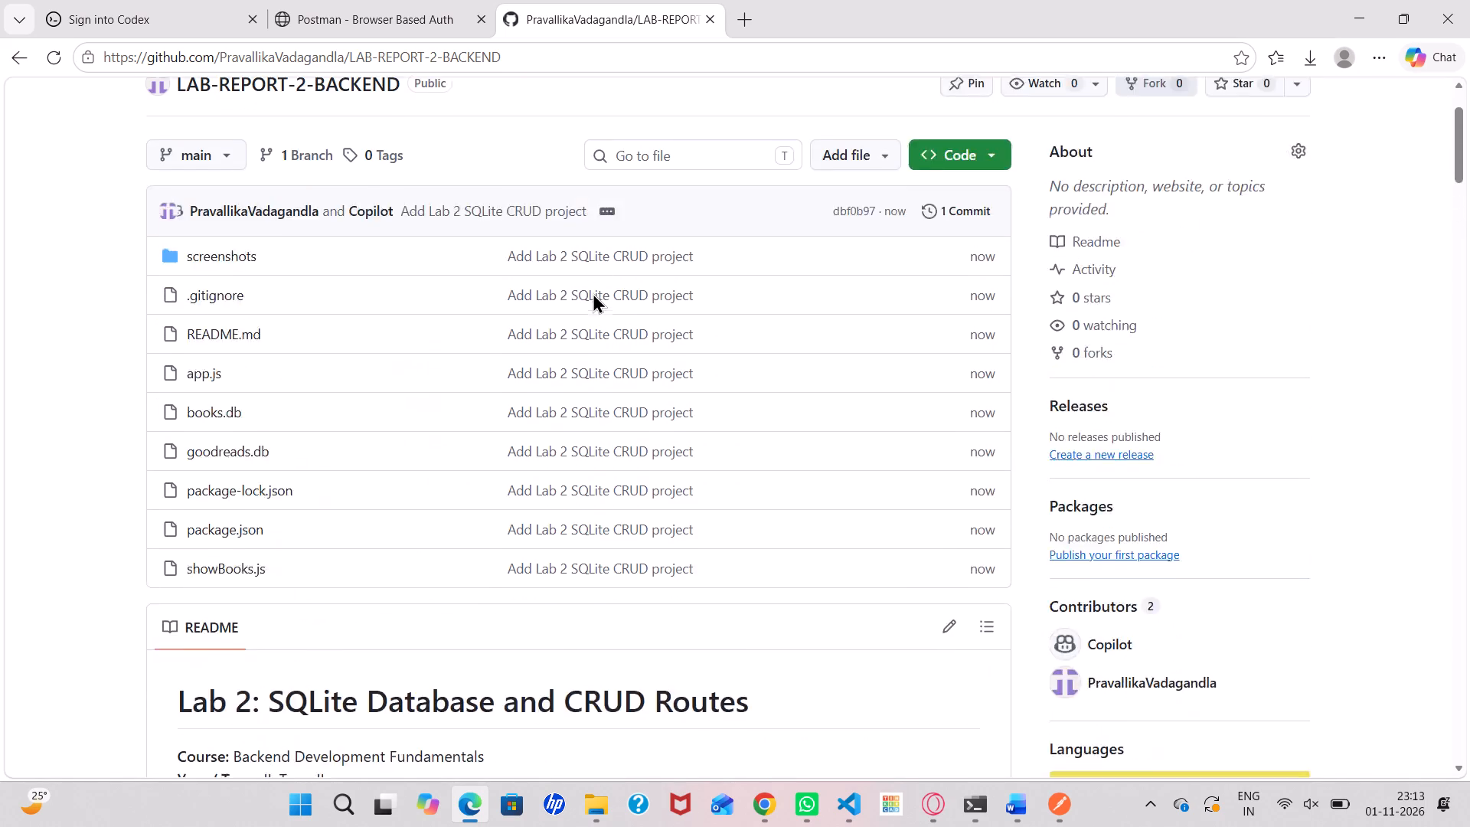
pyautogui.scroll(6, 593, 293)
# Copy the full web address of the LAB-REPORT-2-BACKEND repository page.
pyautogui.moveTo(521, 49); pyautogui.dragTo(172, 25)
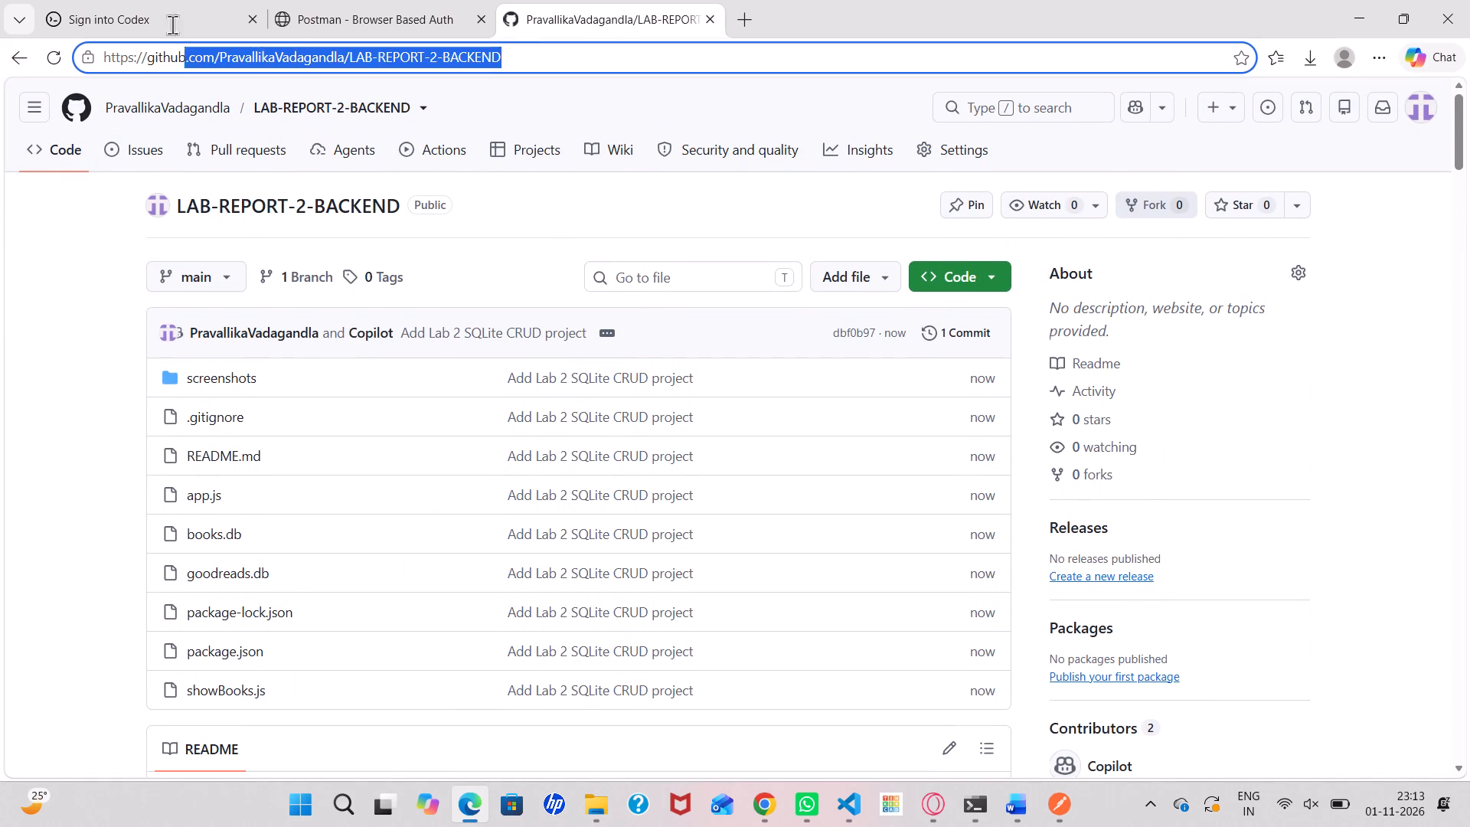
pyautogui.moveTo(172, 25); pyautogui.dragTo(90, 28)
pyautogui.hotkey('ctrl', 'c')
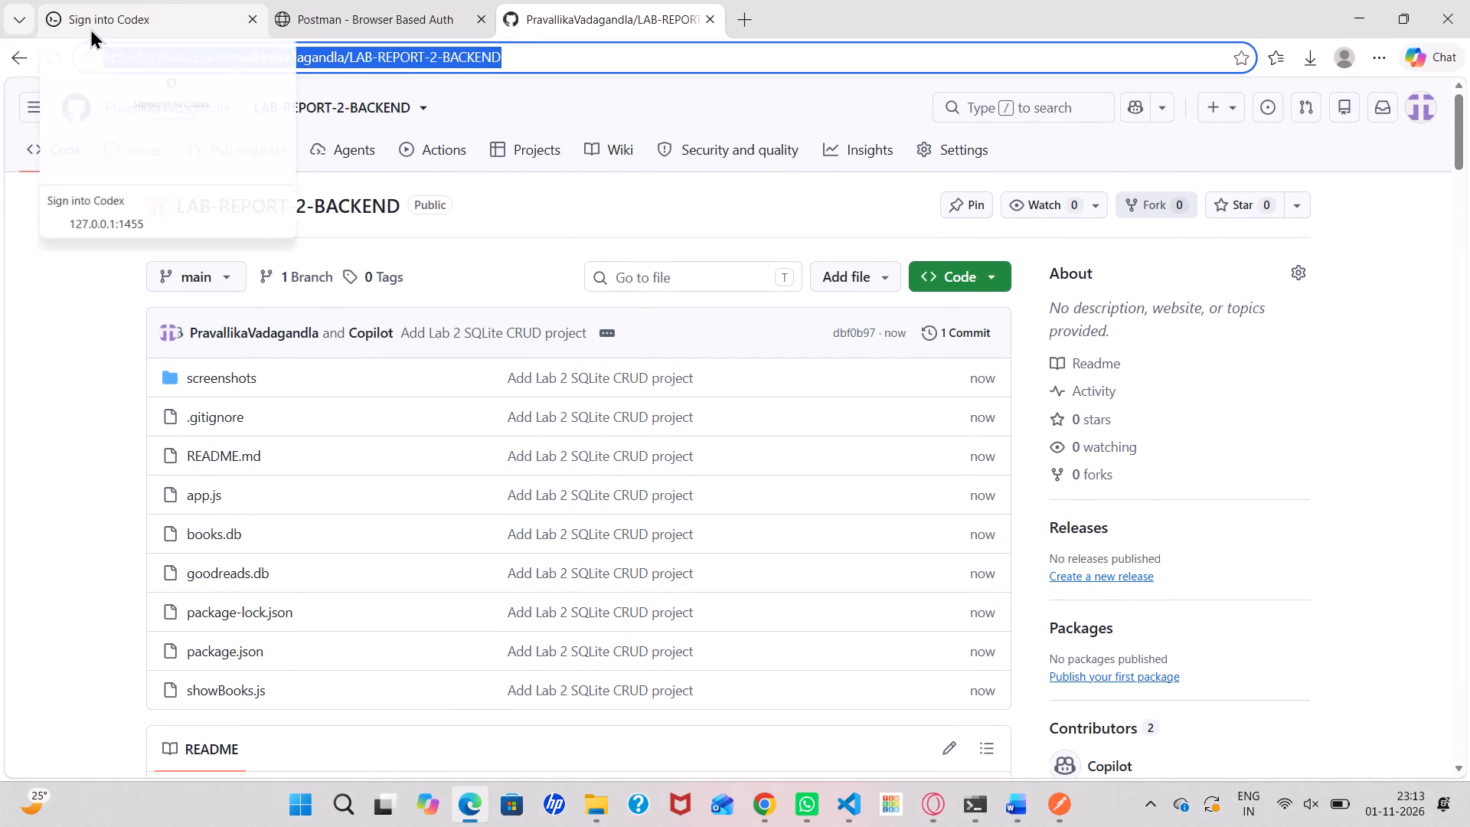
# Read through the repository's README, including its student details, objective and technologies sections.
pyautogui.click(62, 423)
pyautogui.scroll(-3, 381, 459)
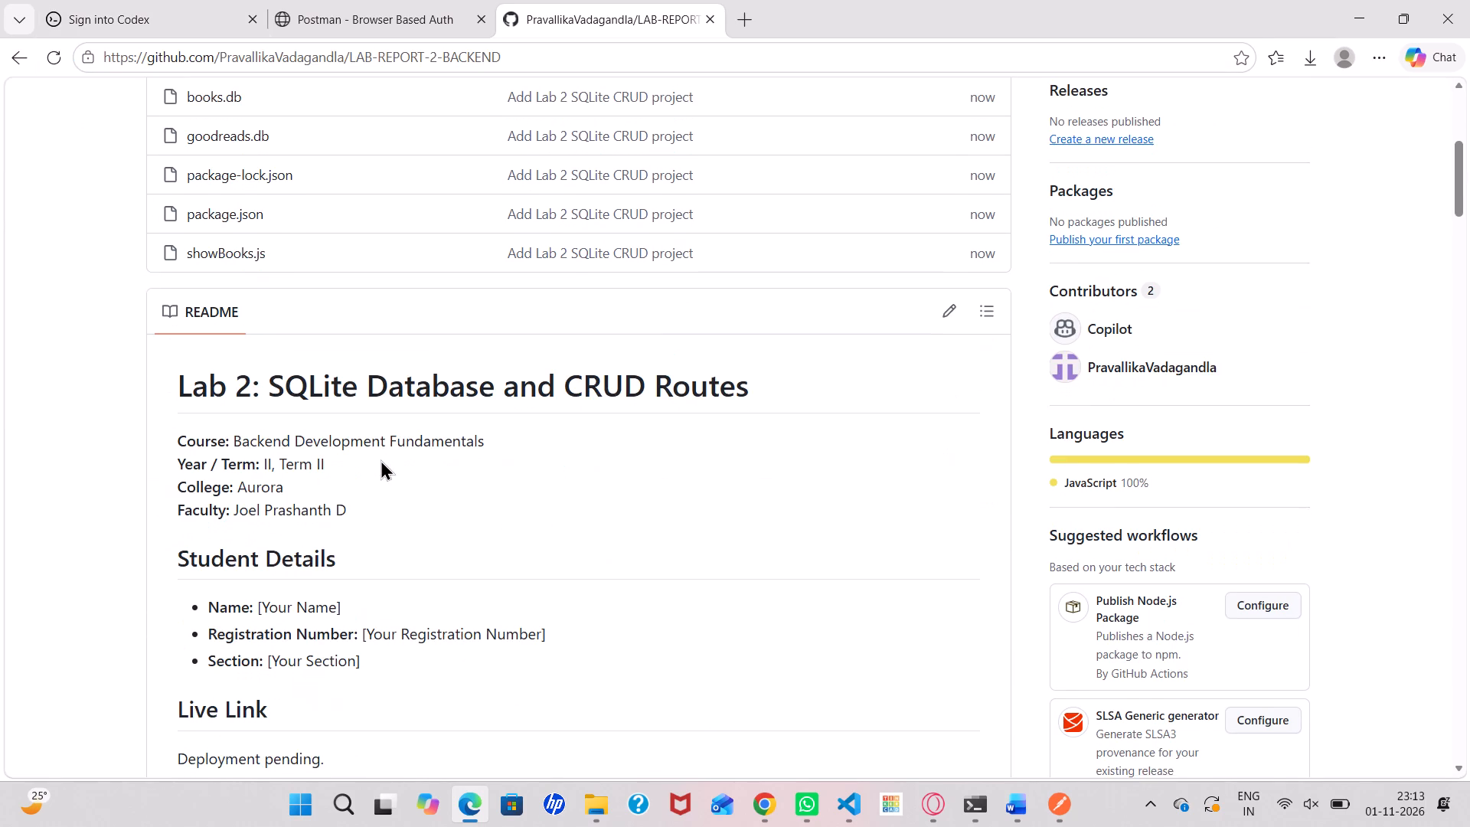
pyautogui.scroll(-1, 381, 459)
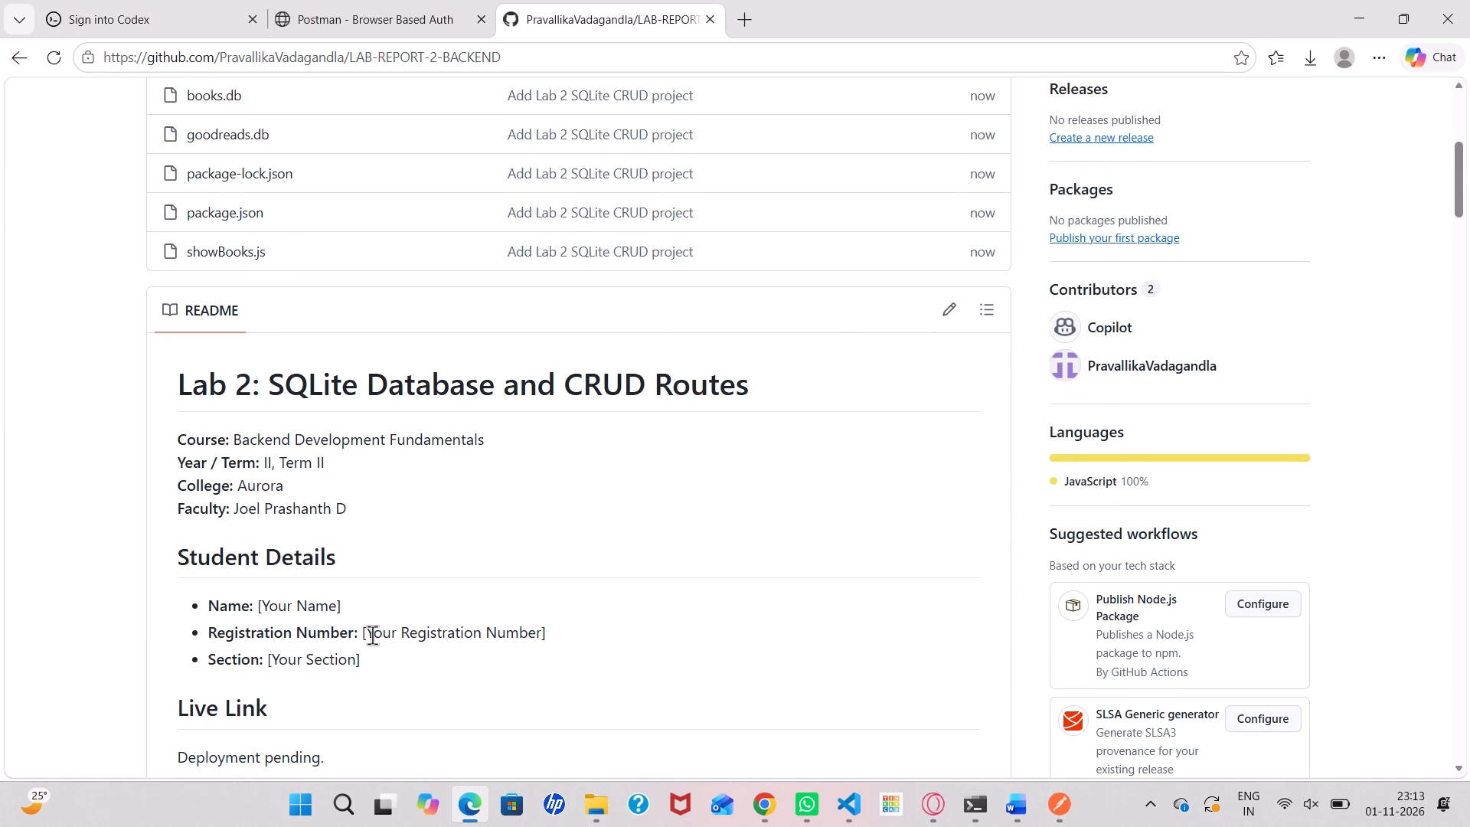
pyautogui.scroll(-2, 351, 642)
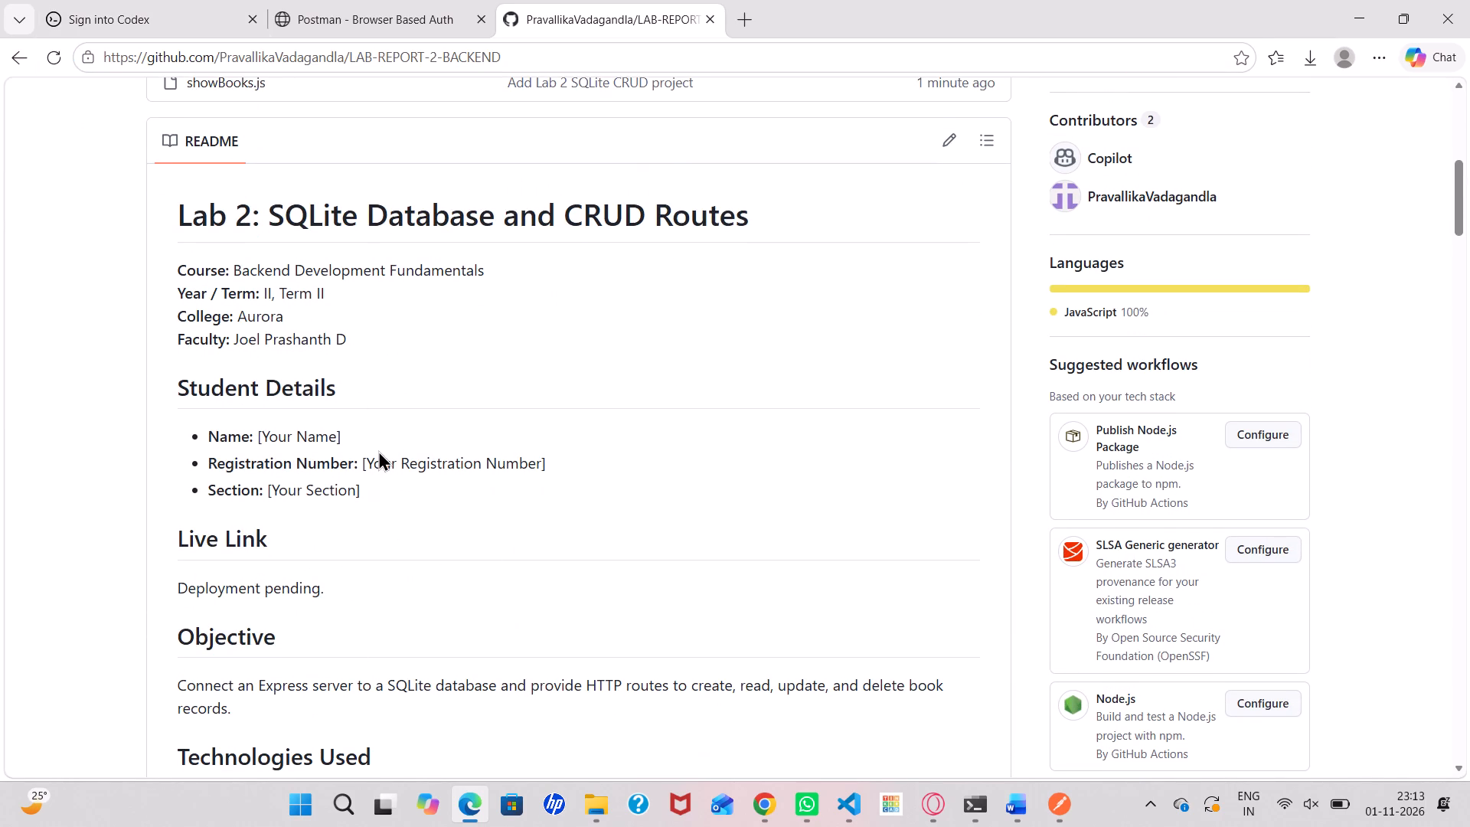
pyautogui.hscroll(3, 378, 450)
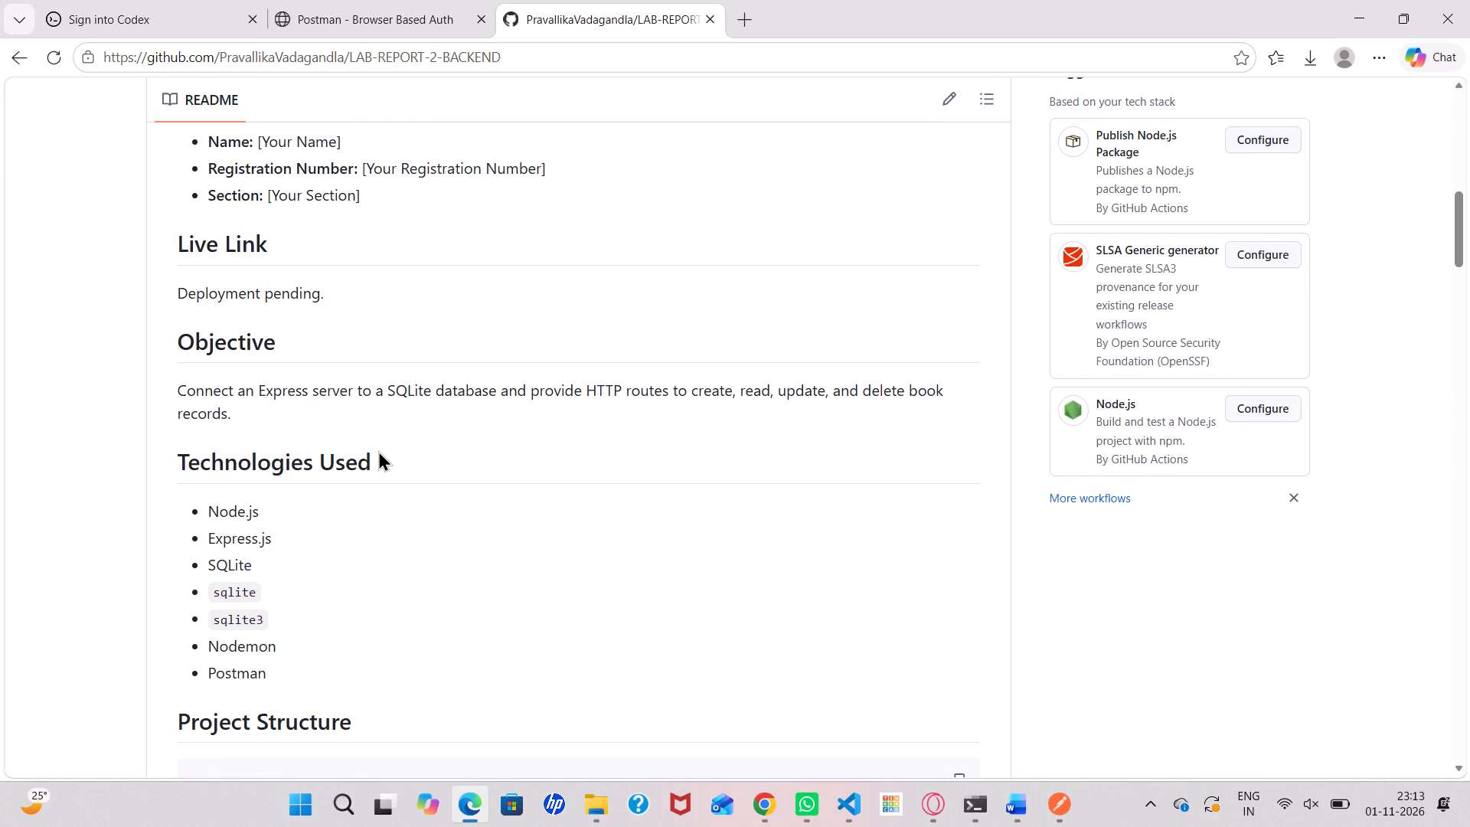
pyautogui.hscroll(1, 378, 450)
pyautogui.scroll(2, 772, 431)
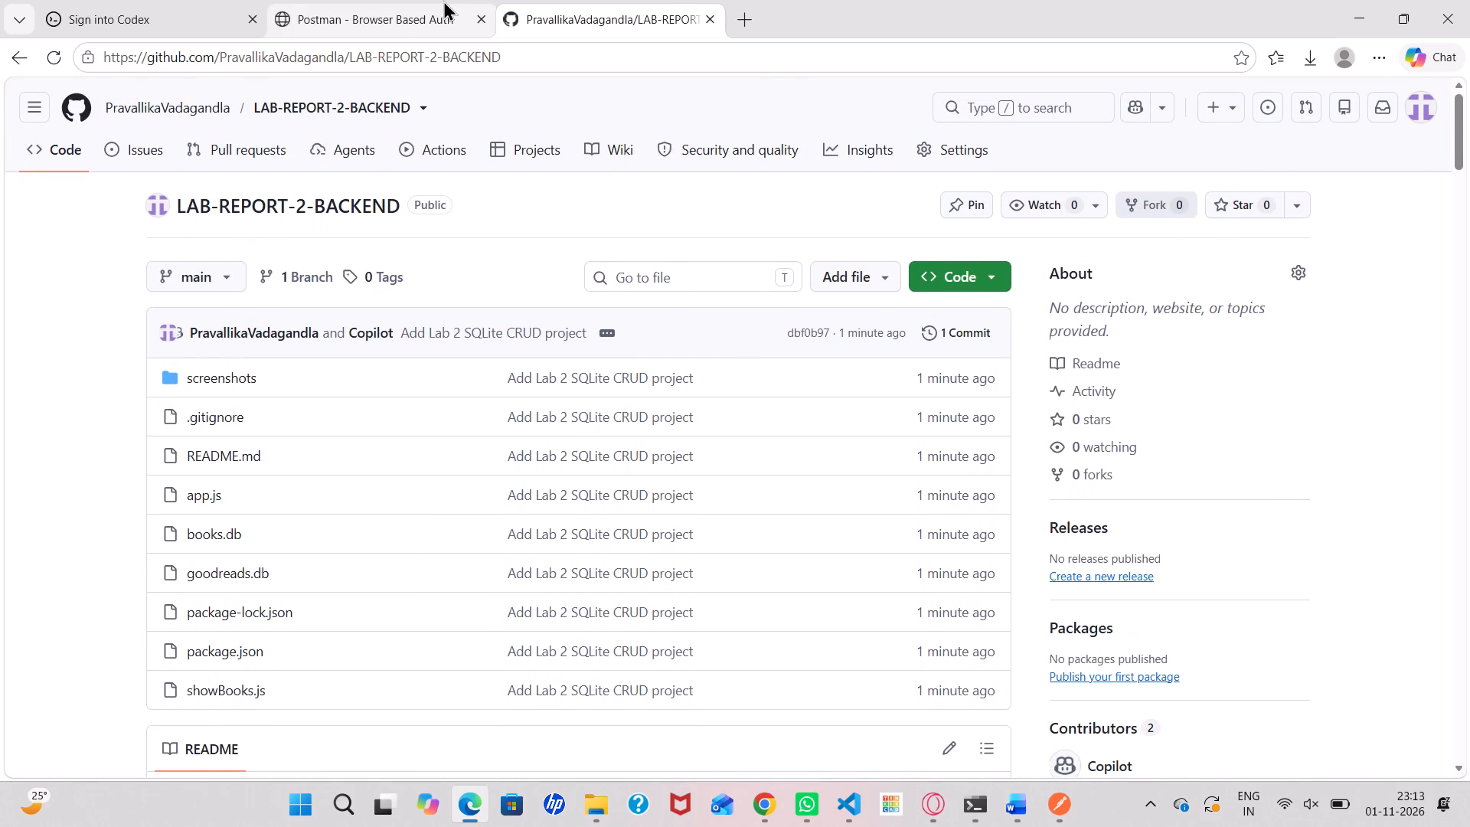
pyautogui.click(443, 0)
pyautogui.click(618, 0)
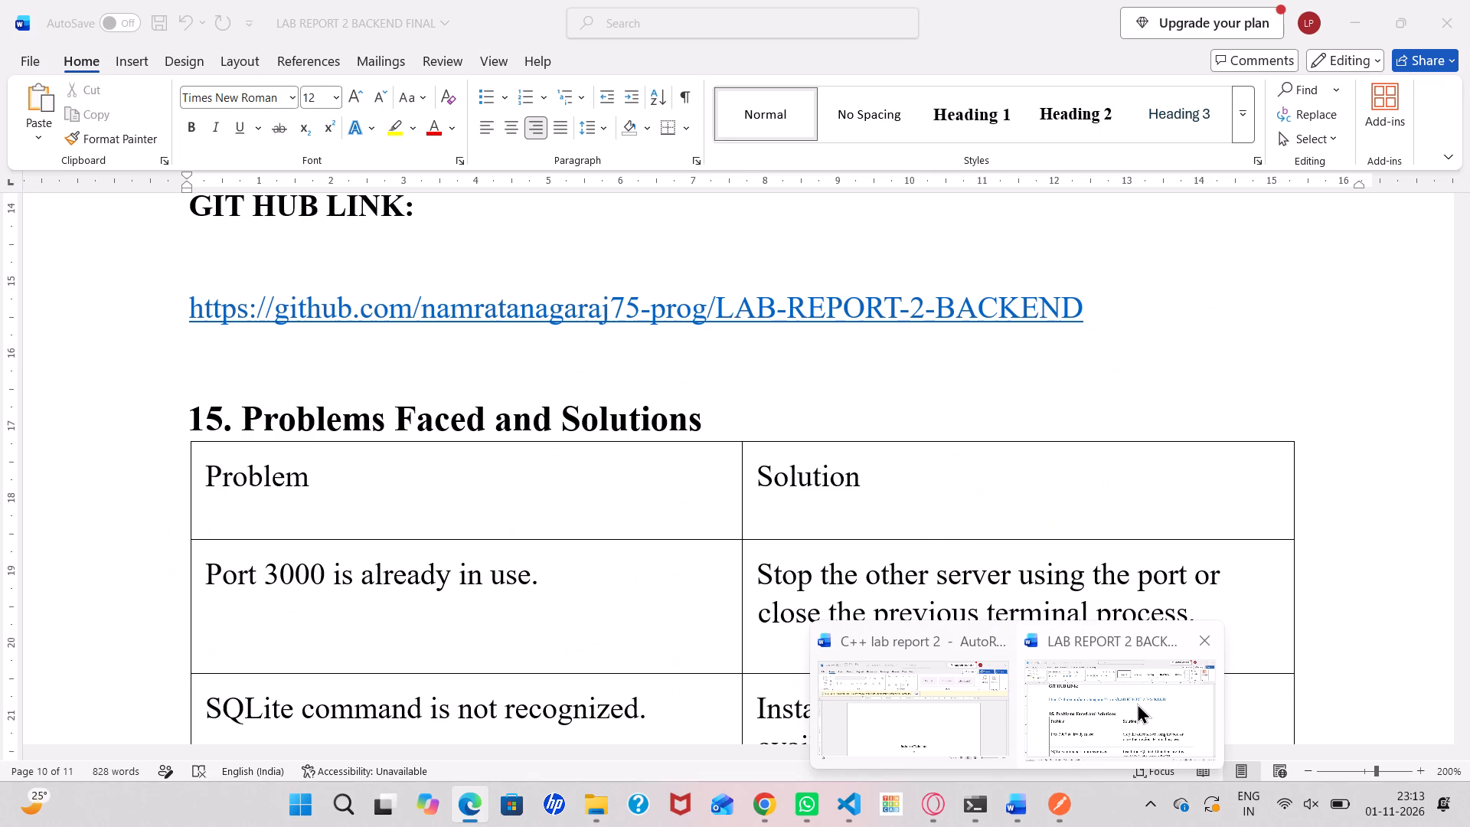
# In Word's LAB REPORT 2 BACKEND FINAL, undo a trial paste over the old GitHub link and delete that link under GIT HUB LINK.
pyautogui.click(1137, 703)
pyautogui.moveTo(1108, 315); pyautogui.dragTo(618, 289)
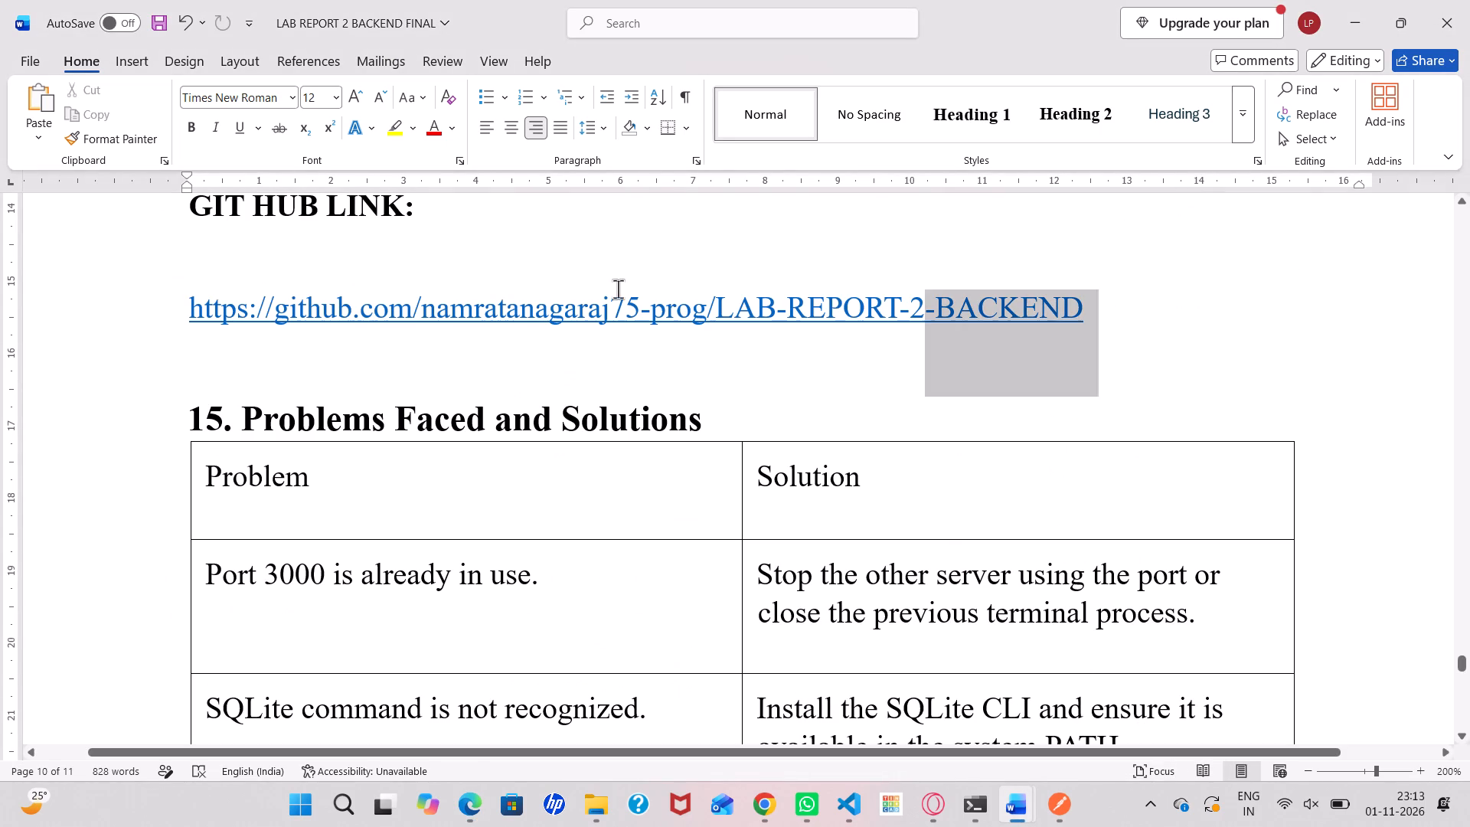
pyautogui.moveTo(618, 289); pyautogui.dragTo(152, 322)
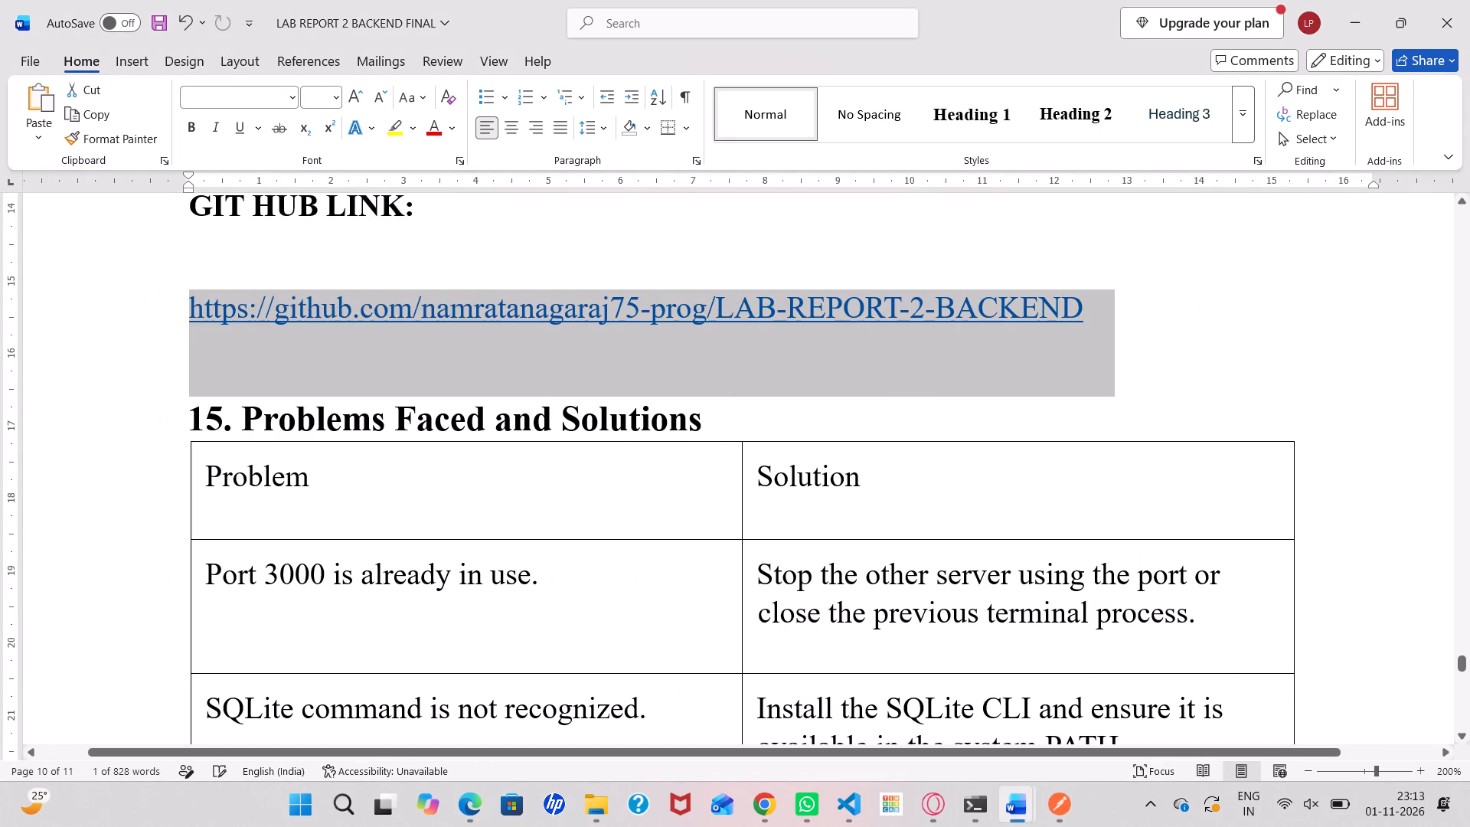
pyautogui.hotkey('ctrl', 'v')
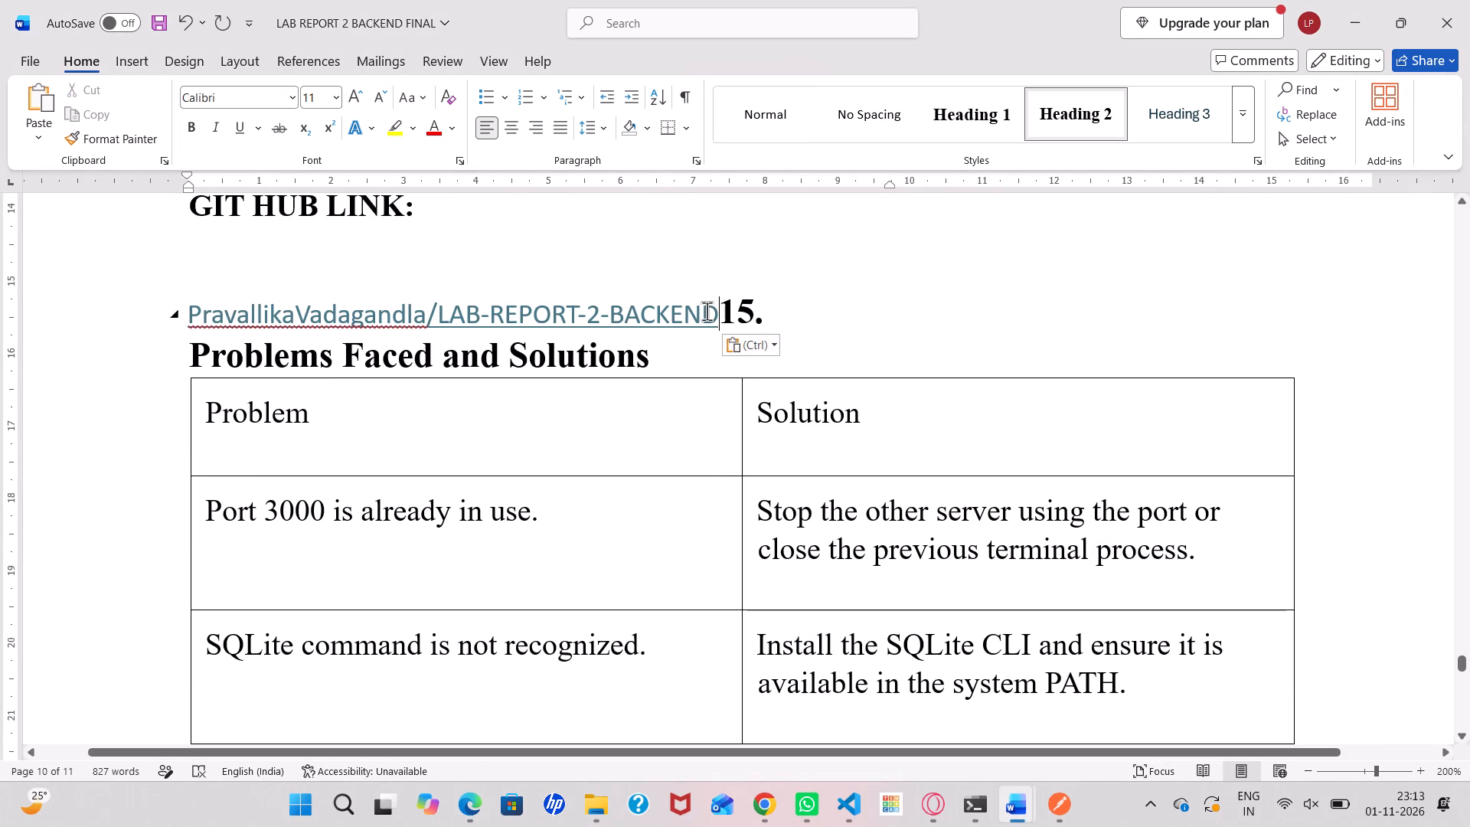
pyautogui.click(761, 306)
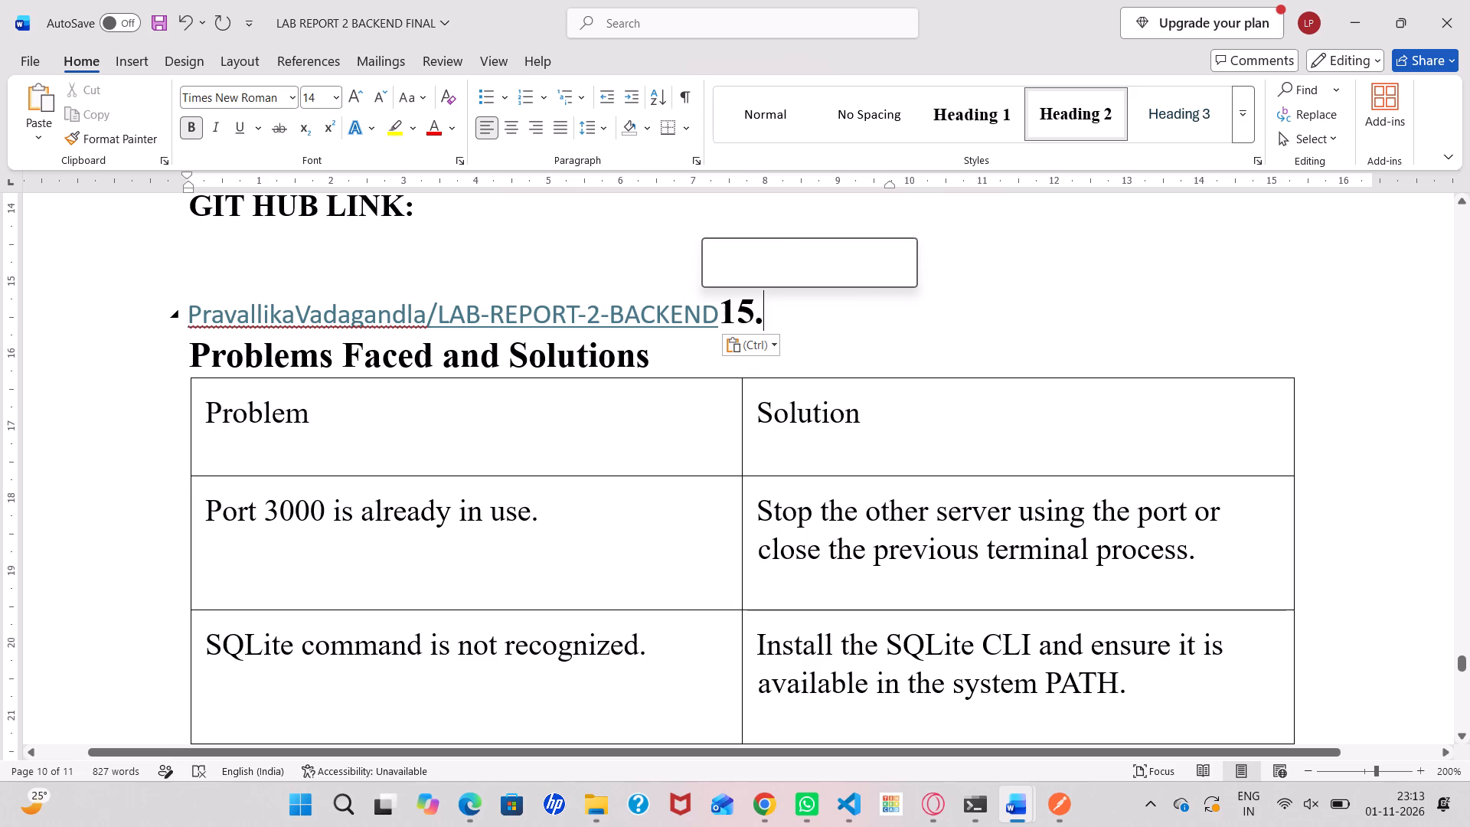
pyautogui.click(188, 14)
pyautogui.press('BackSpace')
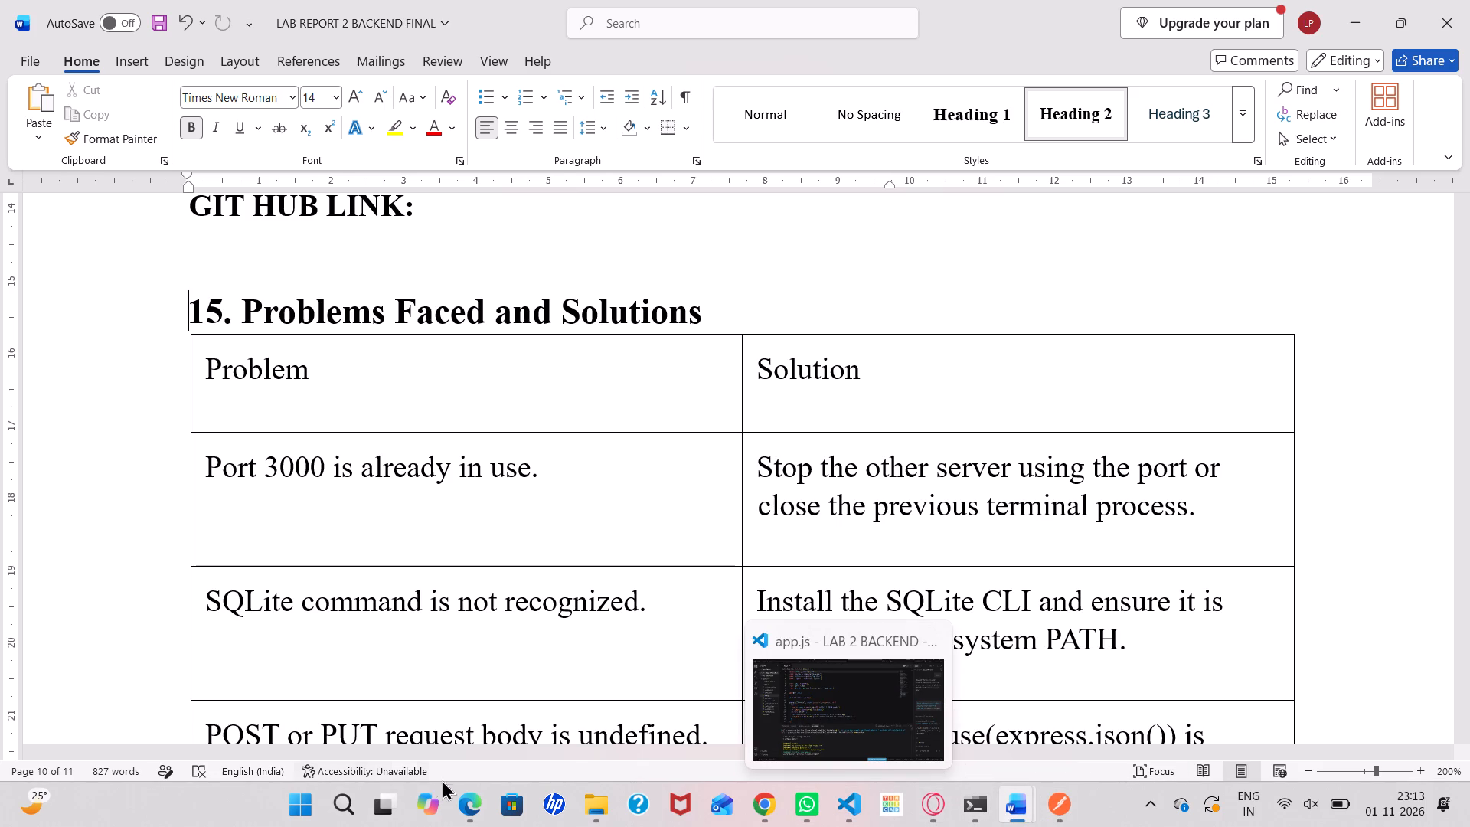
pyautogui.click(459, 796)
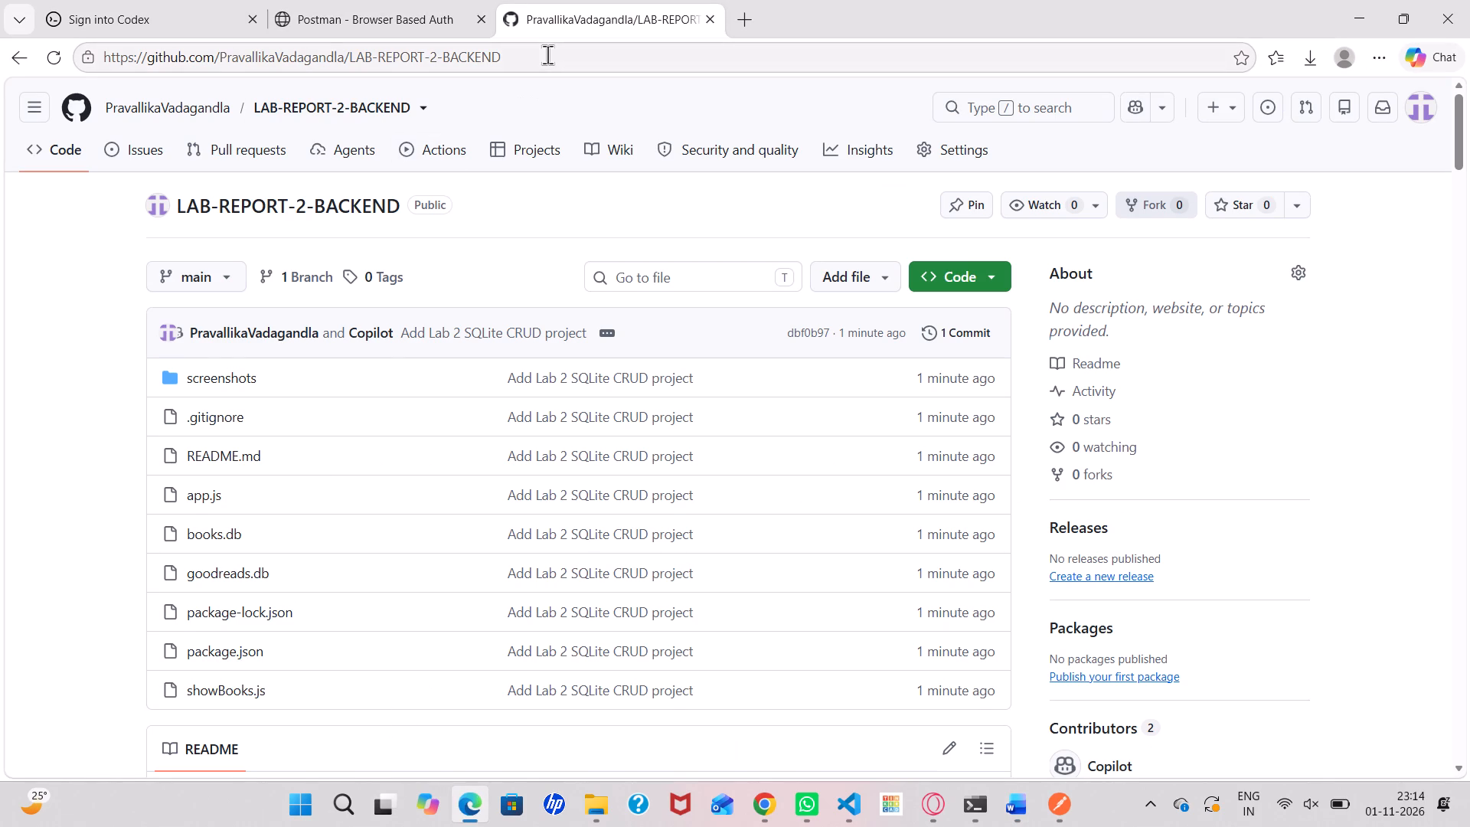
pyautogui.click(547, 54)
pyautogui.click(547, 54)
pyautogui.click(547, 54)
pyautogui.moveTo(547, 54); pyautogui.dragTo(398, 33)
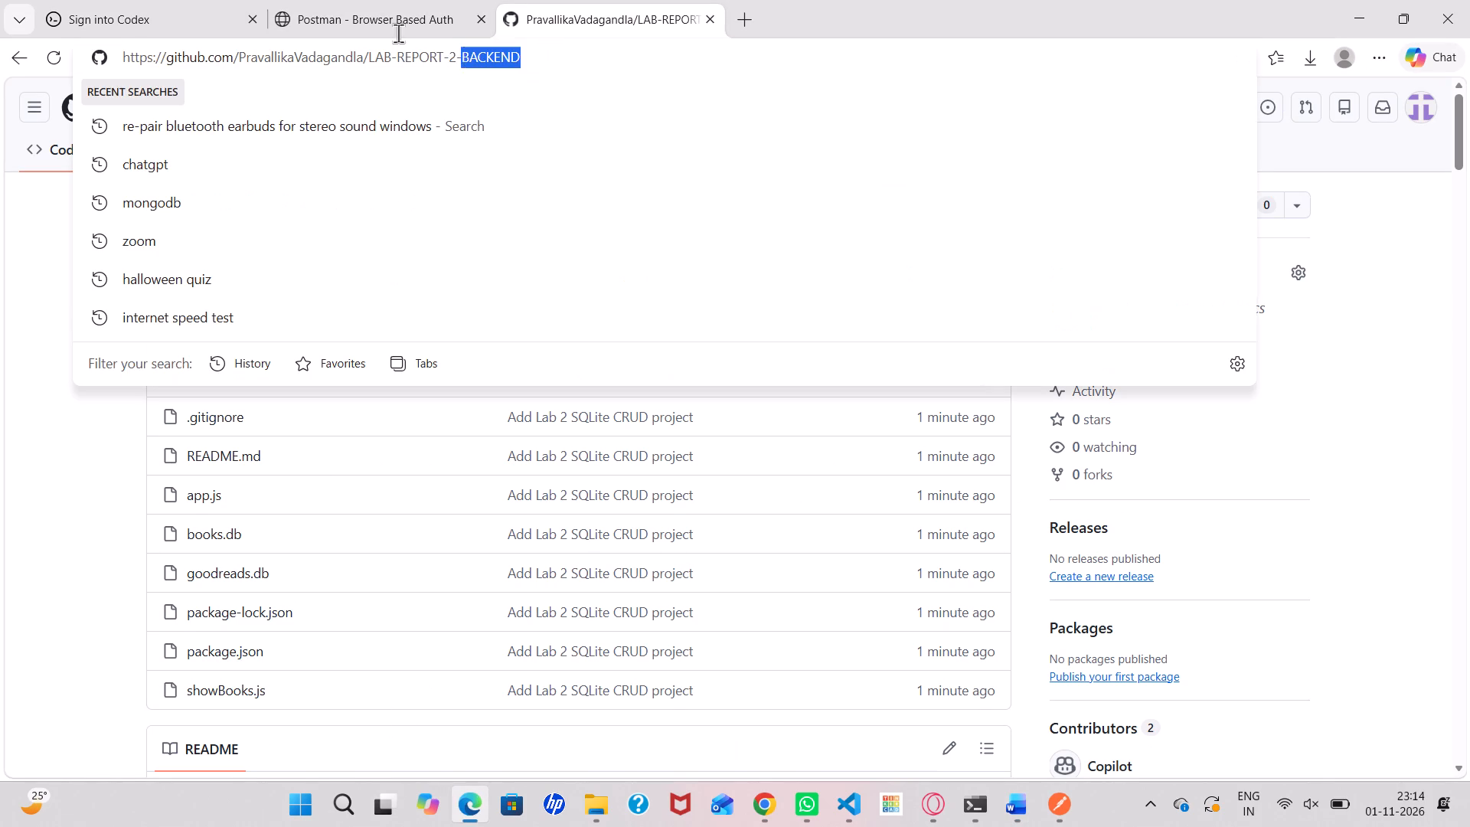
pyautogui.moveTo(398, 33); pyautogui.dragTo(0, 41)
pyautogui.hotkey('ctrl', 'c')
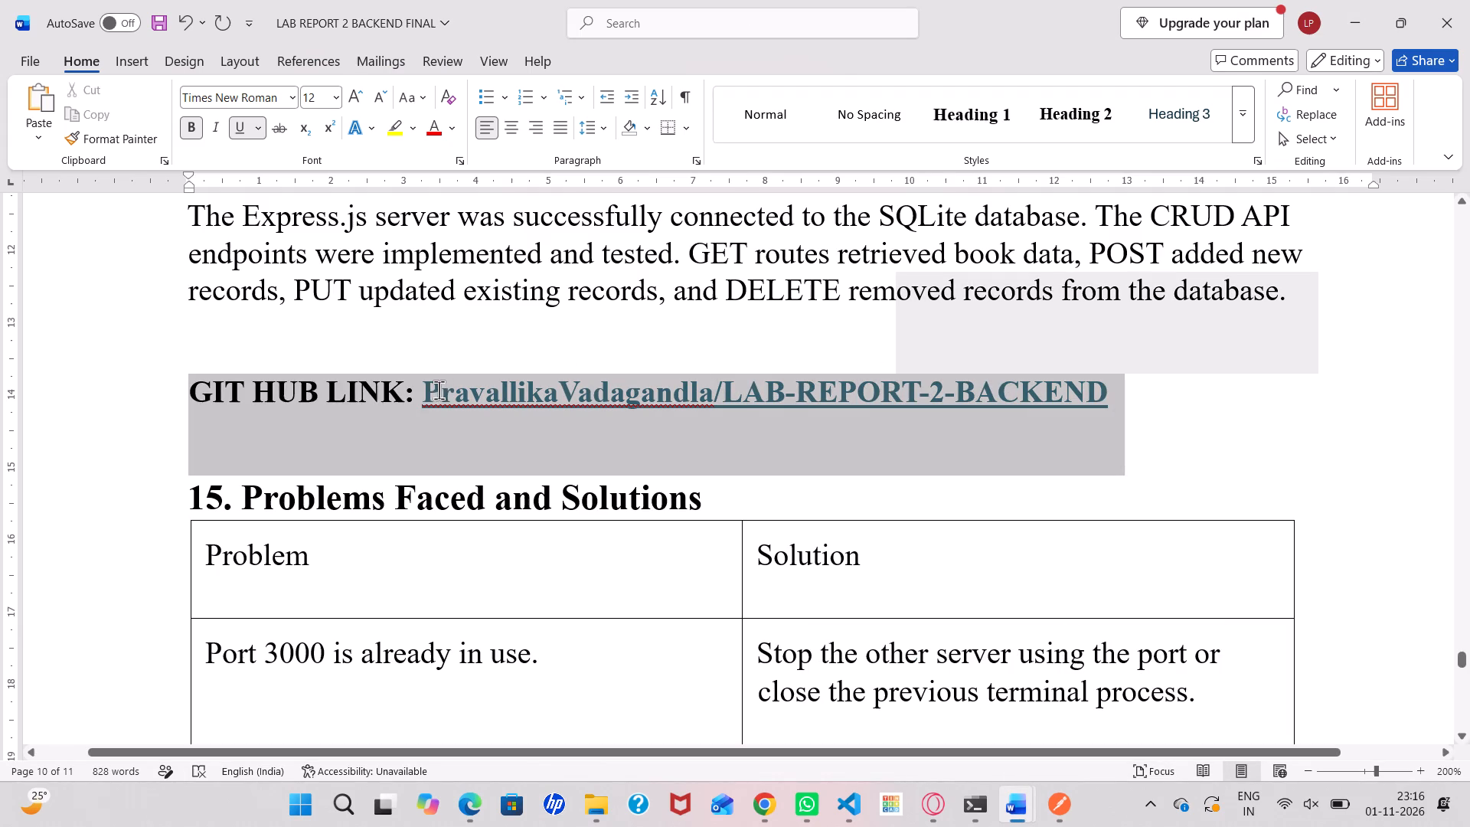
pyautogui.moveTo(439, 390); pyautogui.dragTo(428, 388)
pyautogui.click(428, 388)
pyautogui.moveTo(428, 388); pyautogui.dragTo(1055, 392)
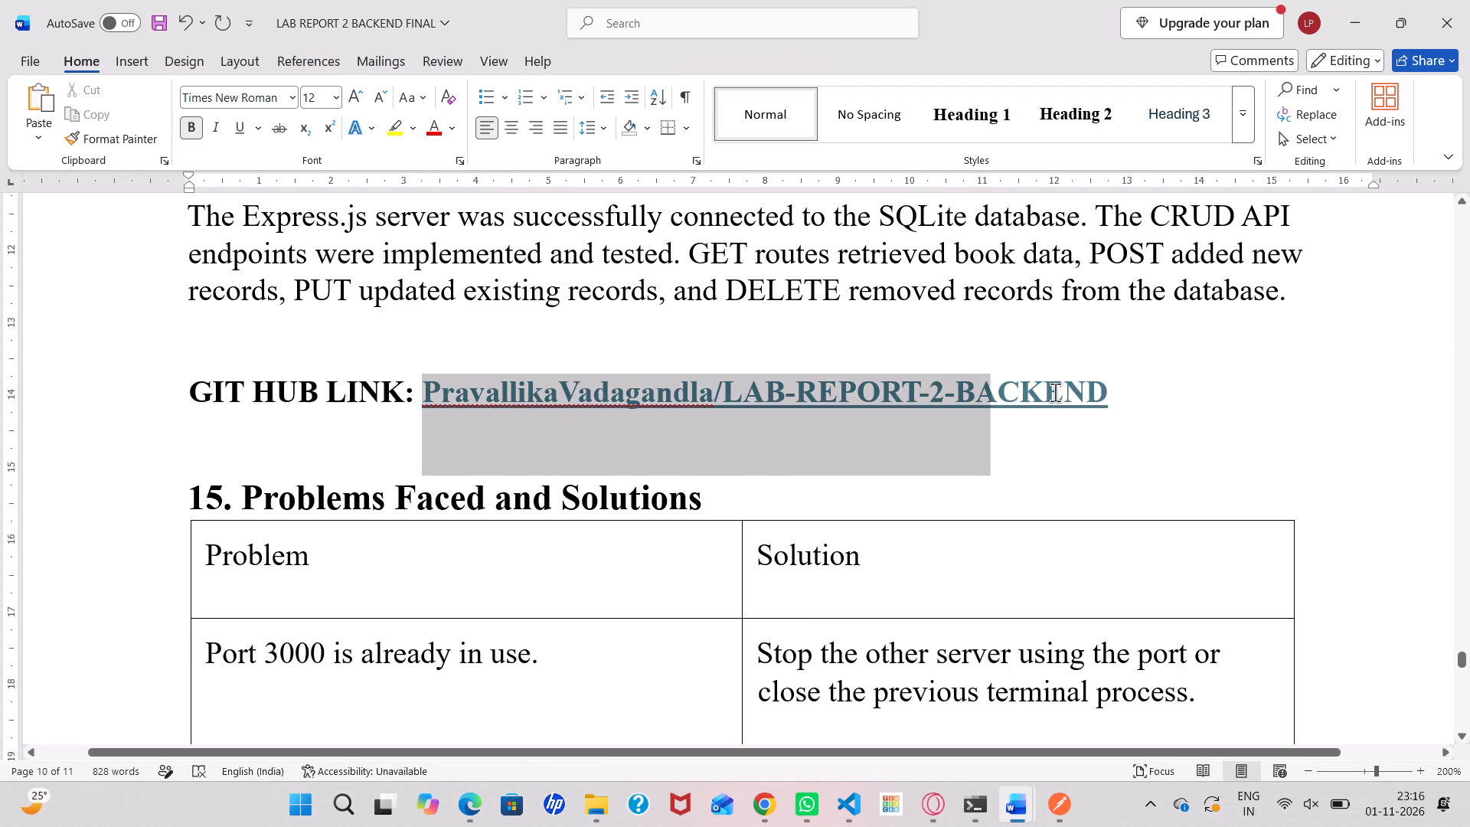
pyautogui.moveTo(1055, 392); pyautogui.dragTo(1165, 390)
pyautogui.press('BackSpace')
pyautogui.hotkey('ctrl', 'v')
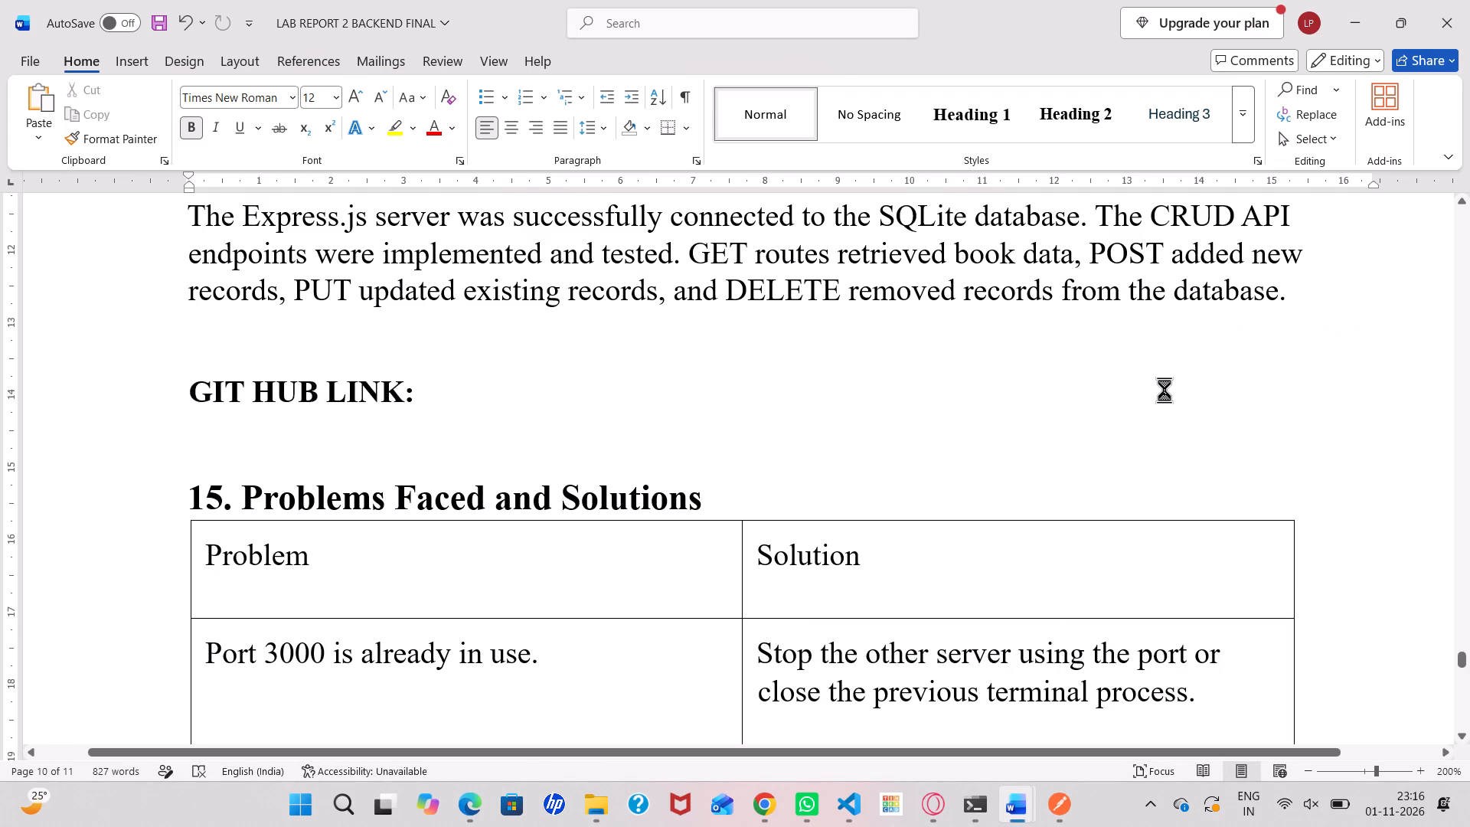
pyautogui.press('space')
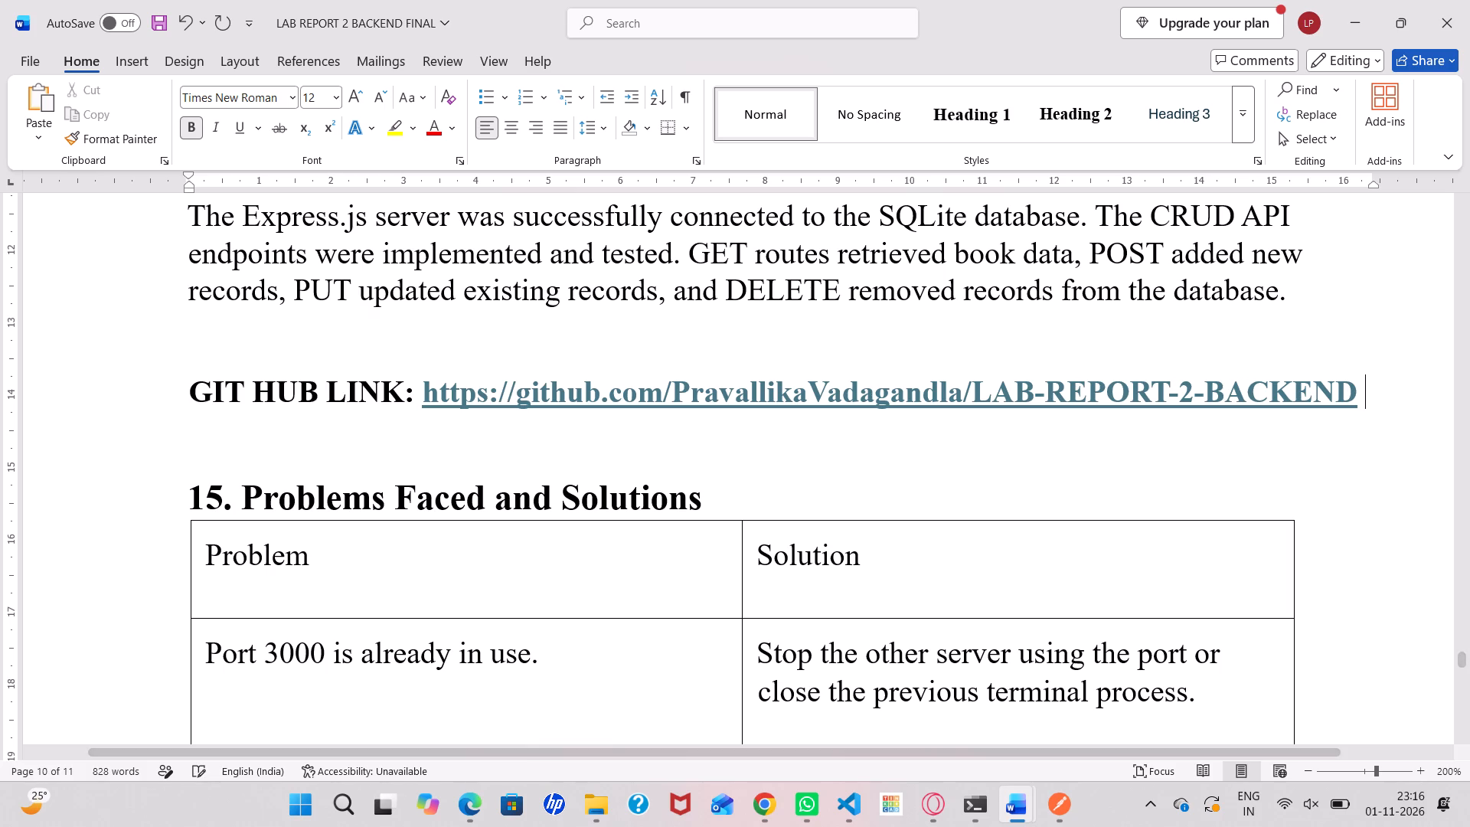
# Zoom out to 130% and look through the report's project structure, API routes table and testing screenshots.
pyautogui.keyDown('ctrl'); pyautogui.scroll(-7, 1049, 446); pyautogui.keyUp('ctrl')
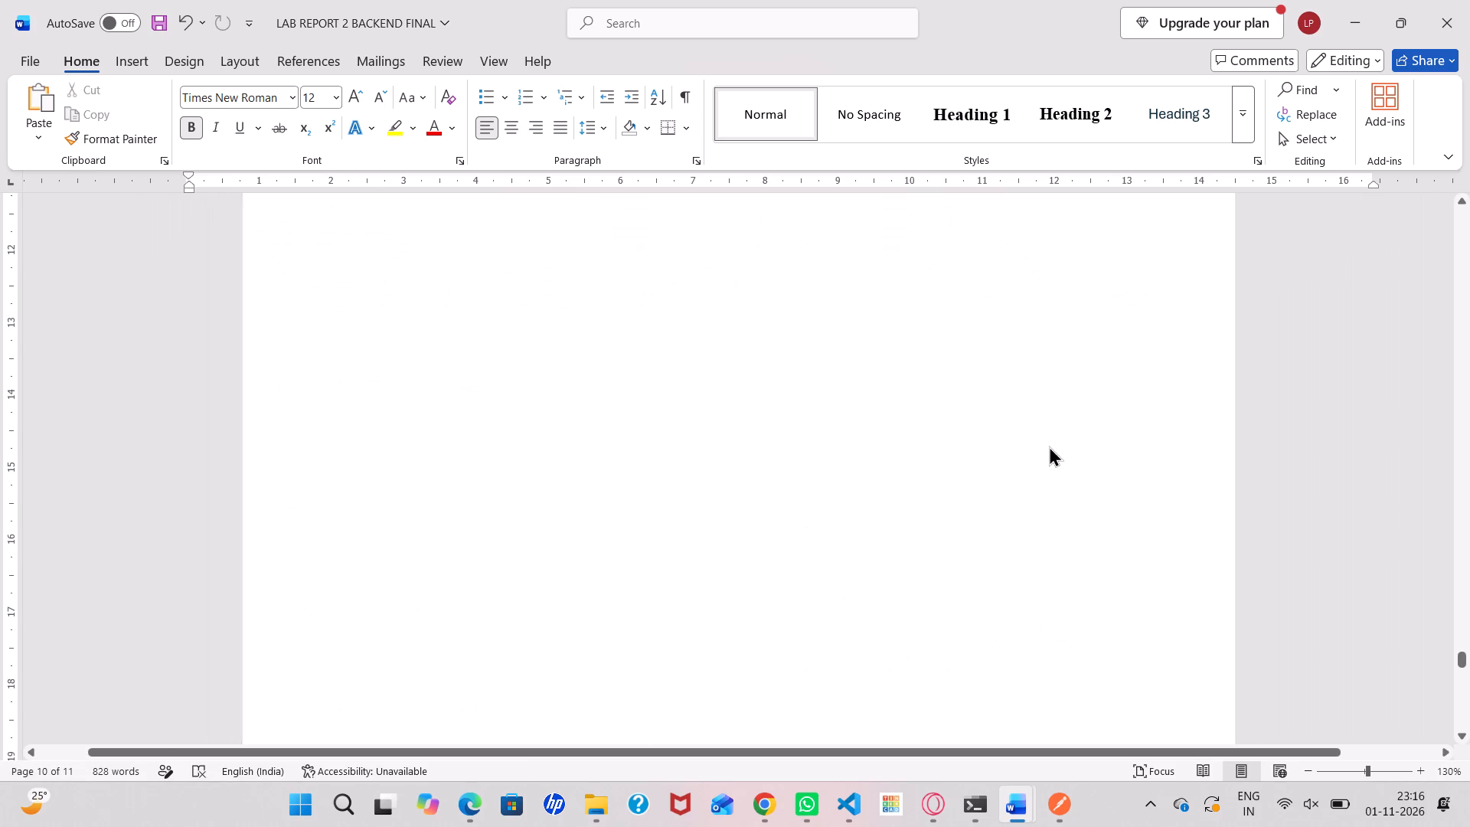
pyautogui.hscroll(3, 1049, 446)
pyautogui.scroll(14, 1049, 446)
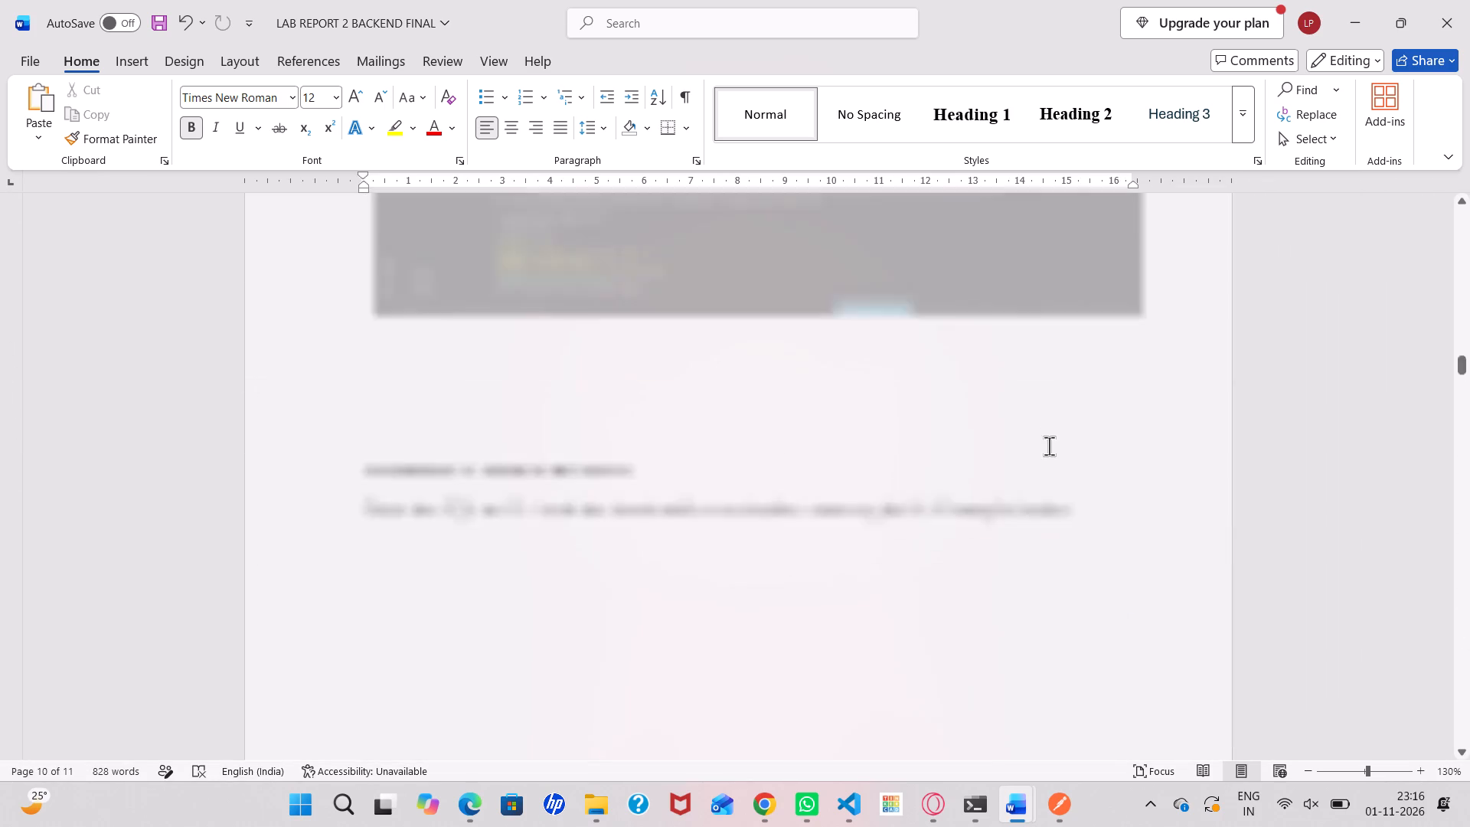
pyautogui.scroll(-10, 1049, 446)
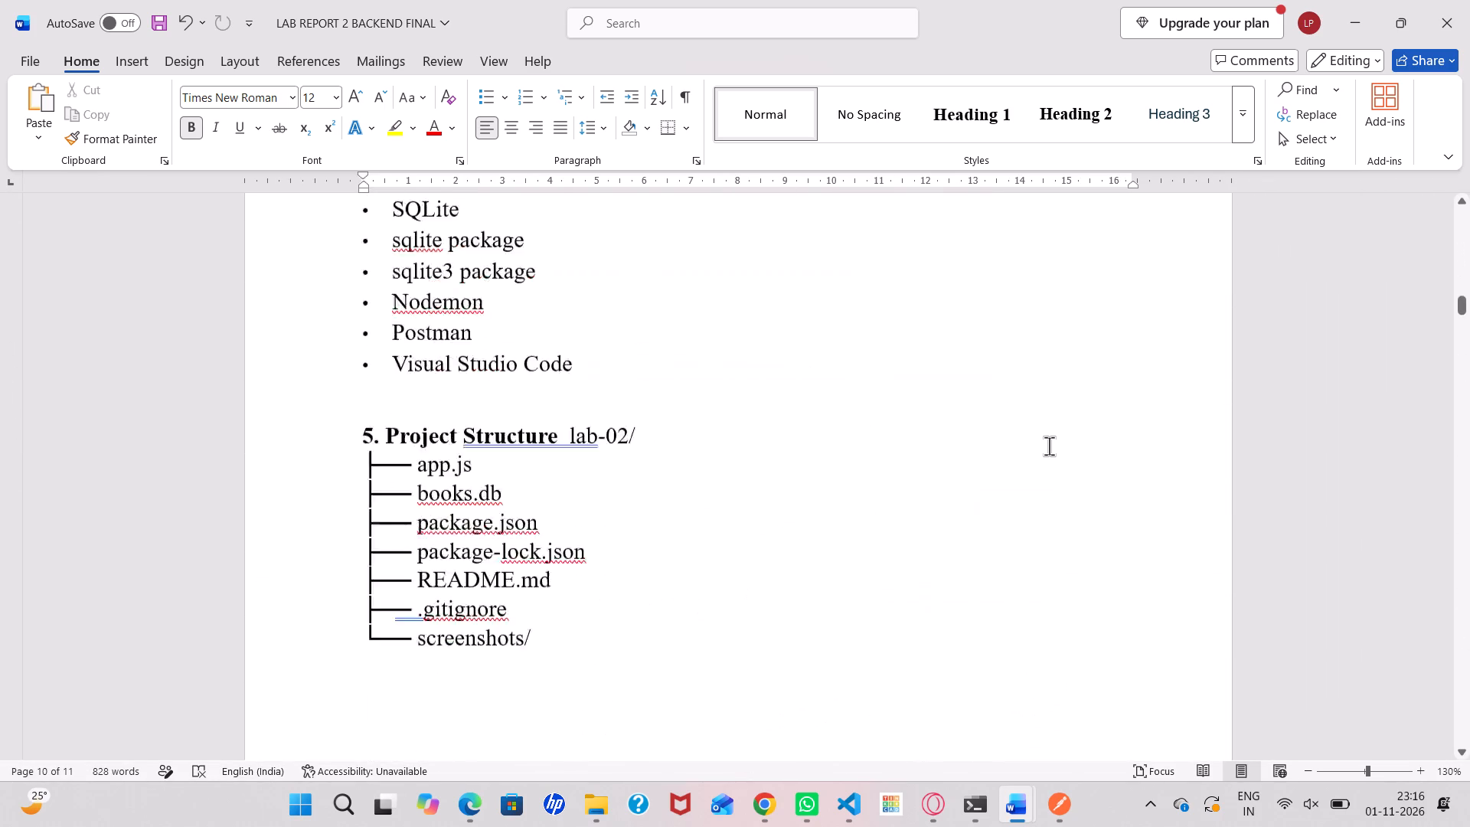
pyautogui.scroll(-10, 1049, 446)
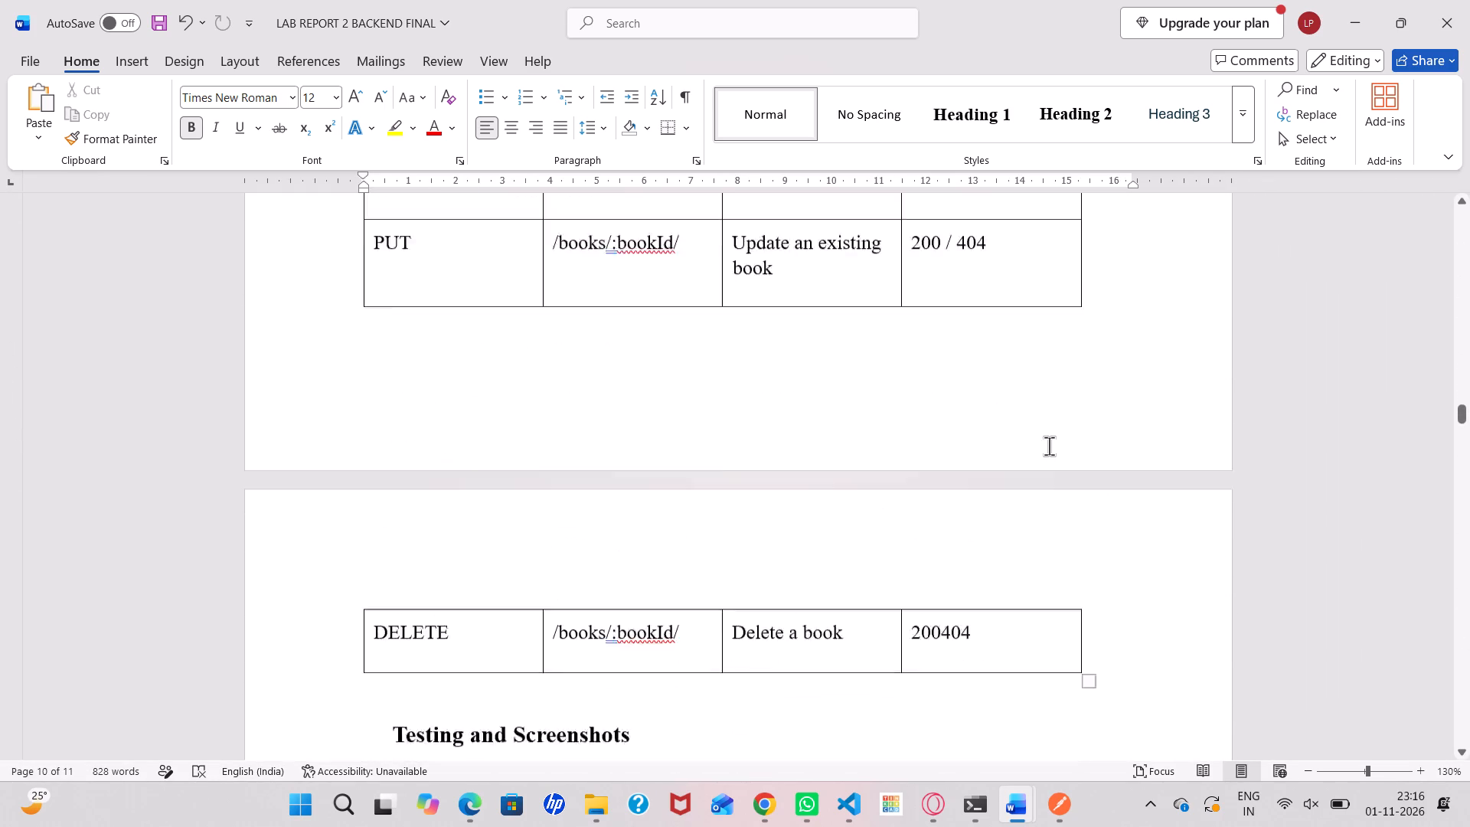
pyautogui.scroll(-15, 1049, 446)
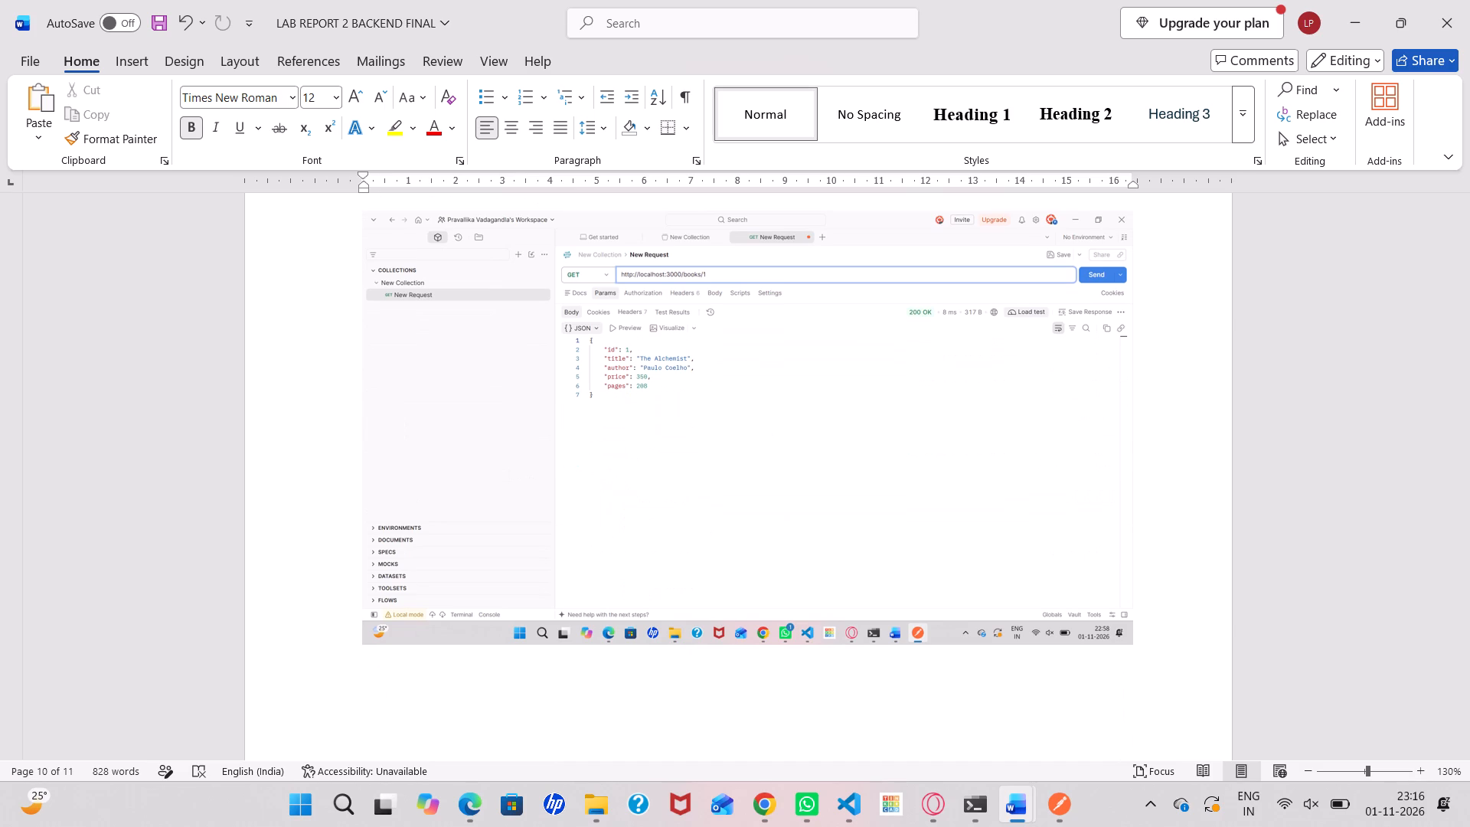
pyautogui.moveTo(1049, 446); pyautogui.dragTo(1187, 437)
# In the cover table on the first page, replace the Student Name entry with the report owner's name in capitals.
pyautogui.scroll(20, 945, 446)
pyautogui.scroll(1, 945, 446)
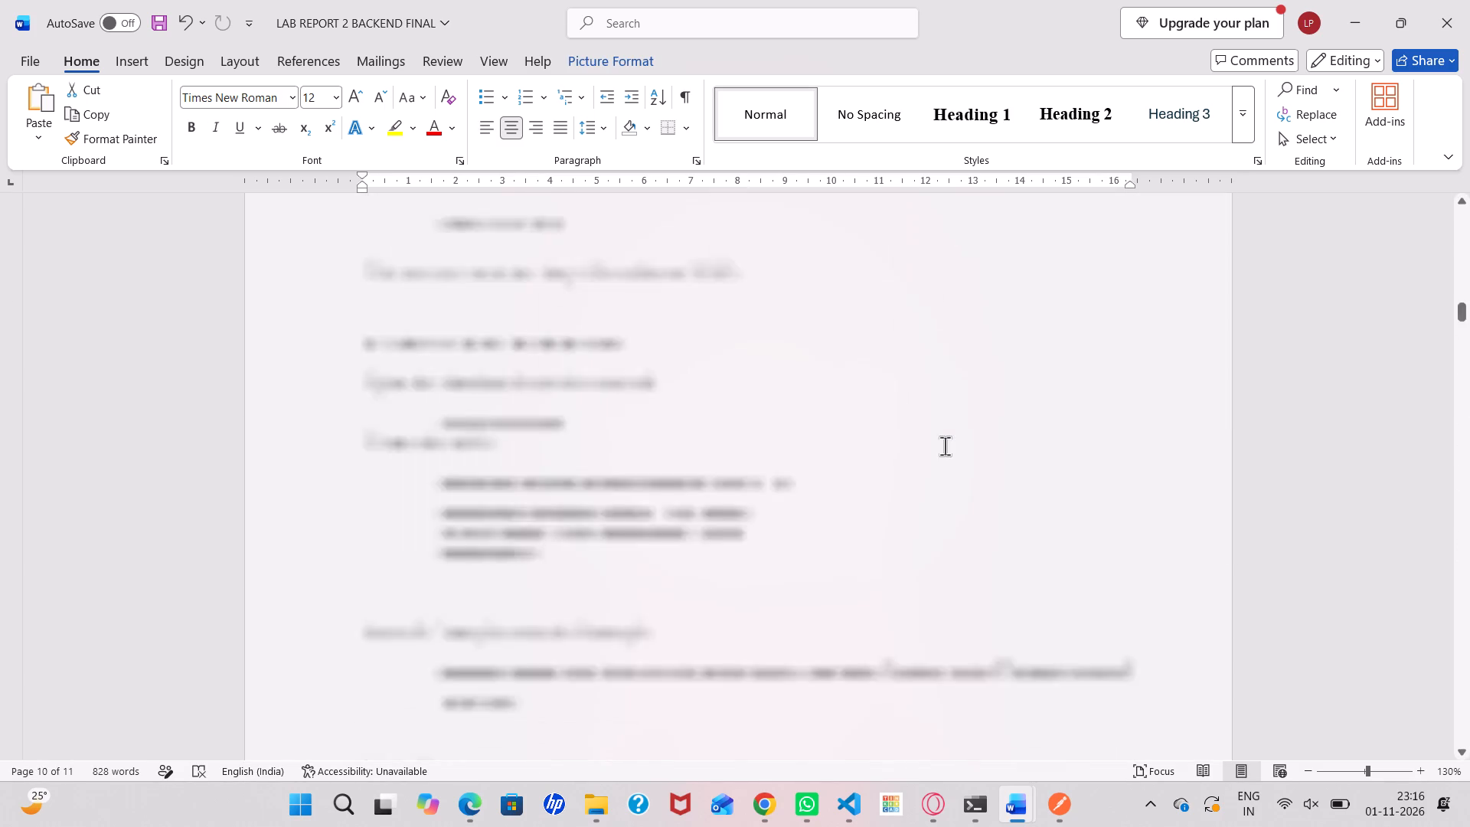
pyautogui.scroll(10, 945, 446)
pyautogui.click(785, 380)
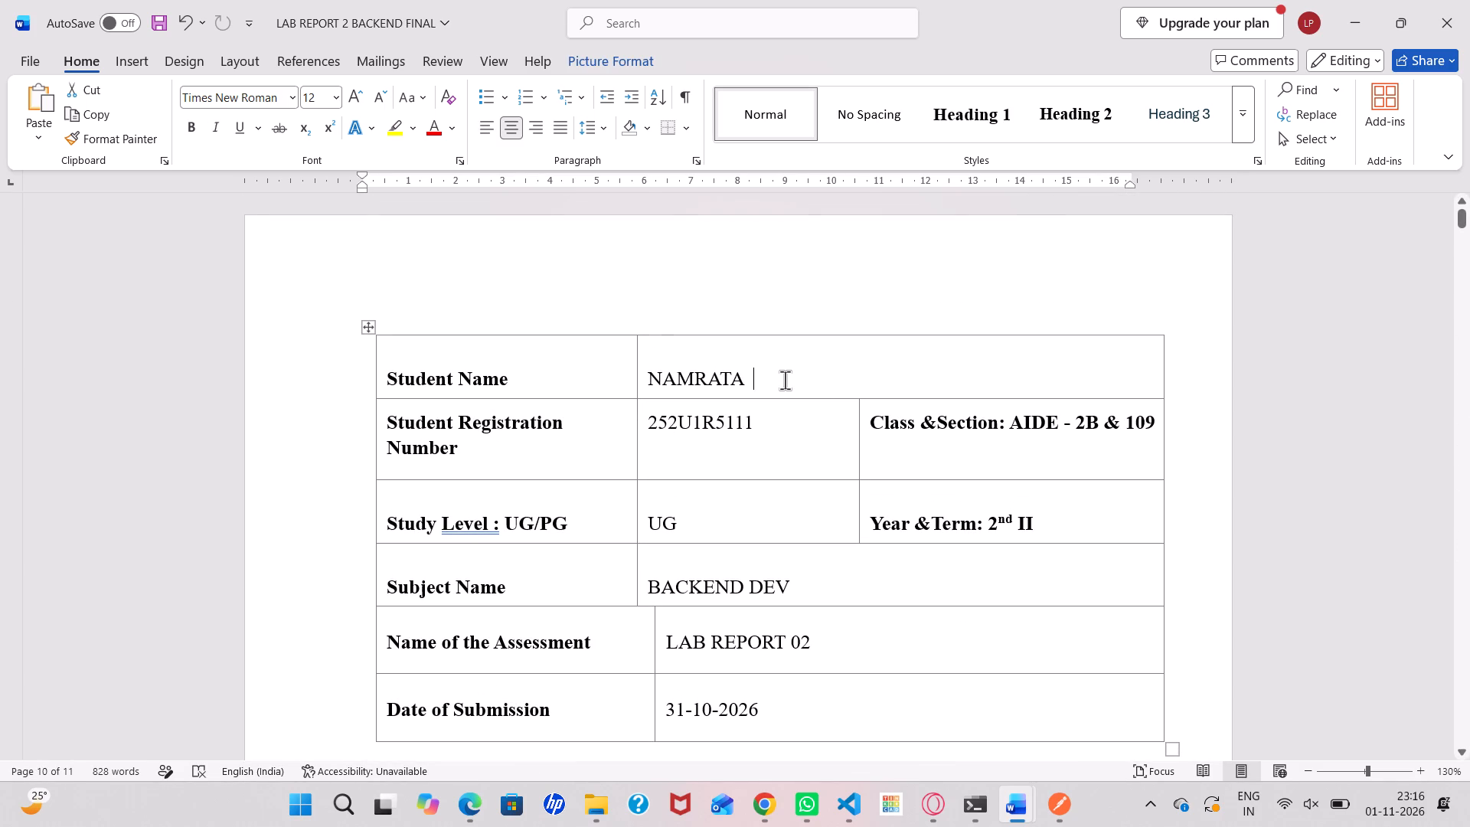
pyautogui.press('BackSpace')
pyautogui.press('BackSpace')
pyautogui.press('BackSpace')
pyautogui.press('BackSpace')
pyautogui.press('BackSpace')
pyautogui.press('BackSpace')
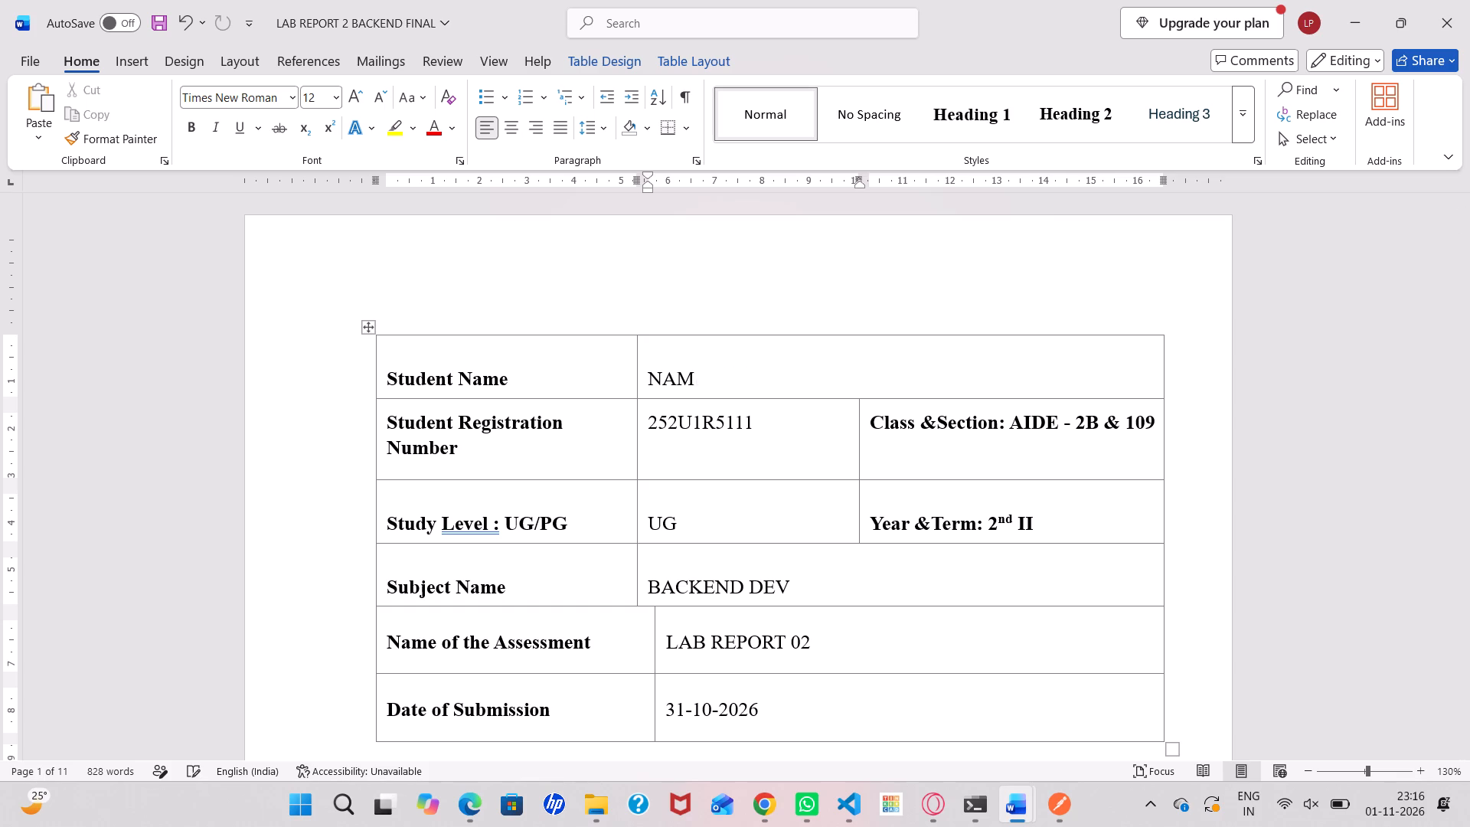
pyautogui.press('BackSpace')
pyautogui.press('BackSpace')
pyautogui.press('BackSpace')
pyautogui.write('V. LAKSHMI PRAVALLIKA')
# Correct the ending of the Student Registration Number in the cover table with the report owner's own digits.
pyautogui.click(782, 441)
pyautogui.press('BackSpace')
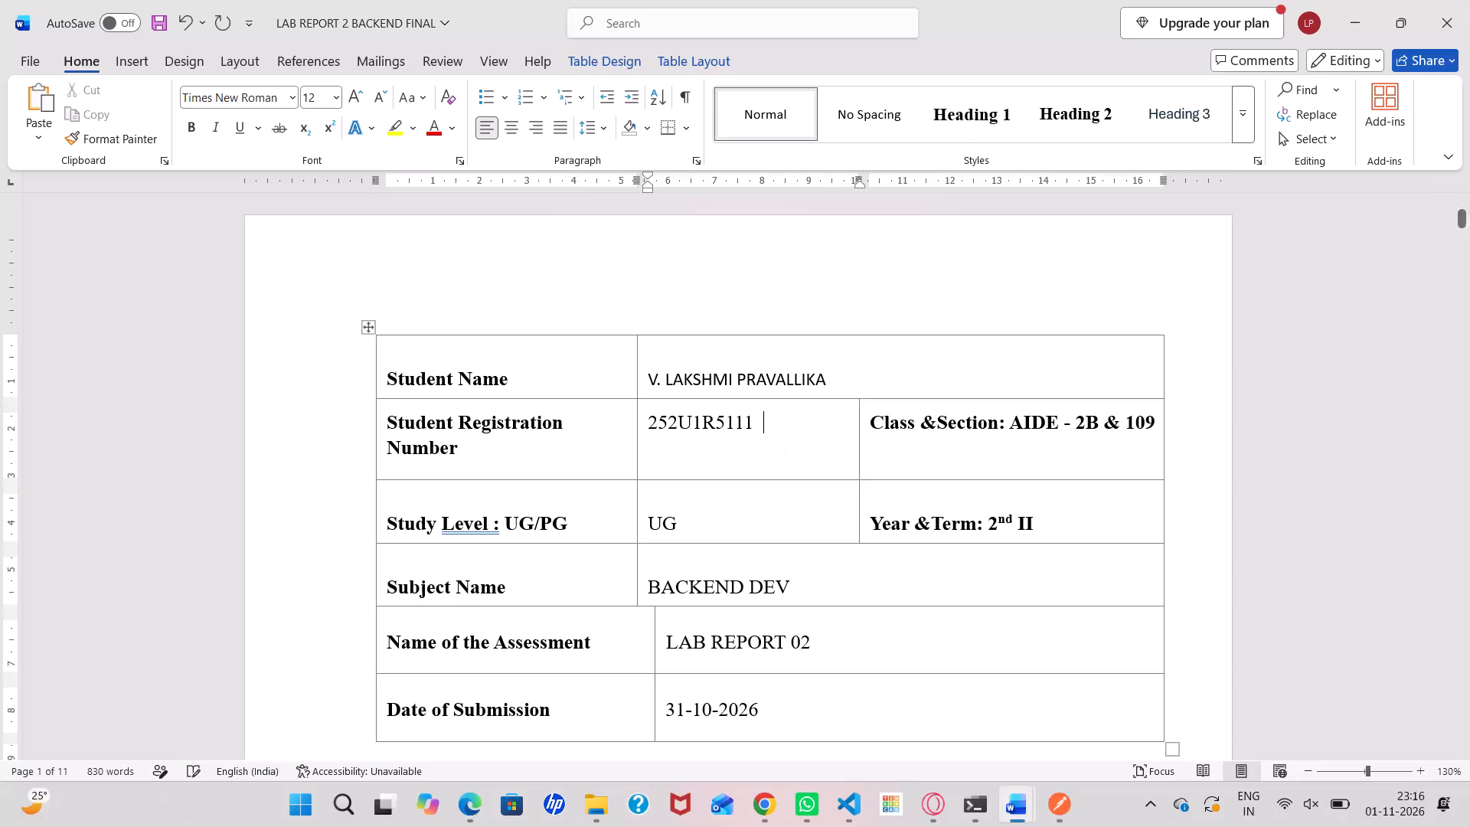
pyautogui.press('BackSpace')
pyautogui.press('BackSpace')
pyautogui.press('BackSpace')
pyautogui.press('BackSpace')
pyautogui.press('BackSpace')
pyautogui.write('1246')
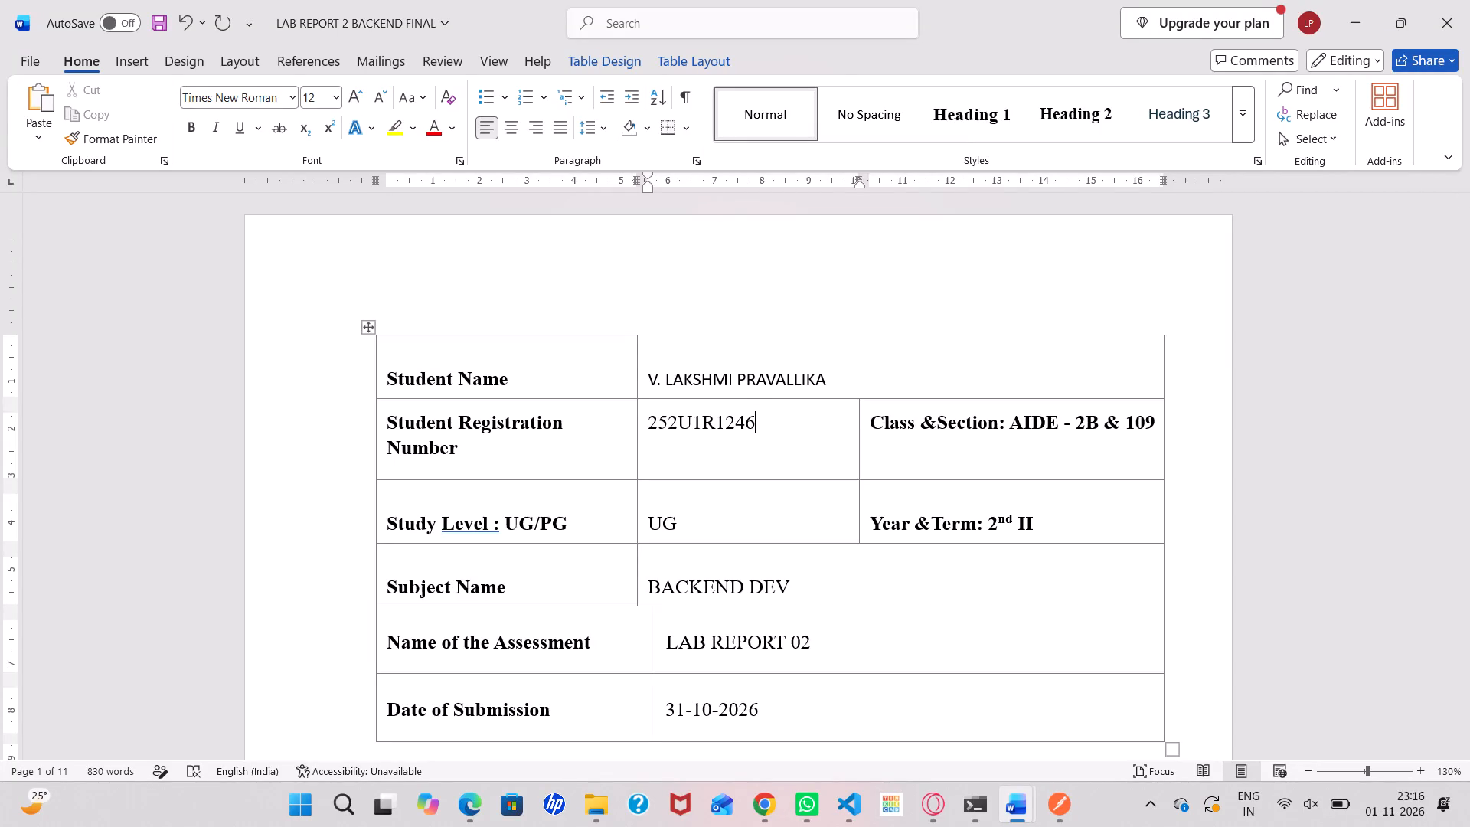
# Change the Class & Section entry in the cover table to CSE-1E.
pyautogui.click(1156, 421)
pyautogui.press('BackSpace')
pyautogui.press('BackSpace')
pyautogui.press('BackSpace')
pyautogui.press('BackSpace')
pyautogui.press('BackSpace')
pyautogui.press('BackSpace')
pyautogui.press('BackSpace')
pyautogui.press('BackSpace')
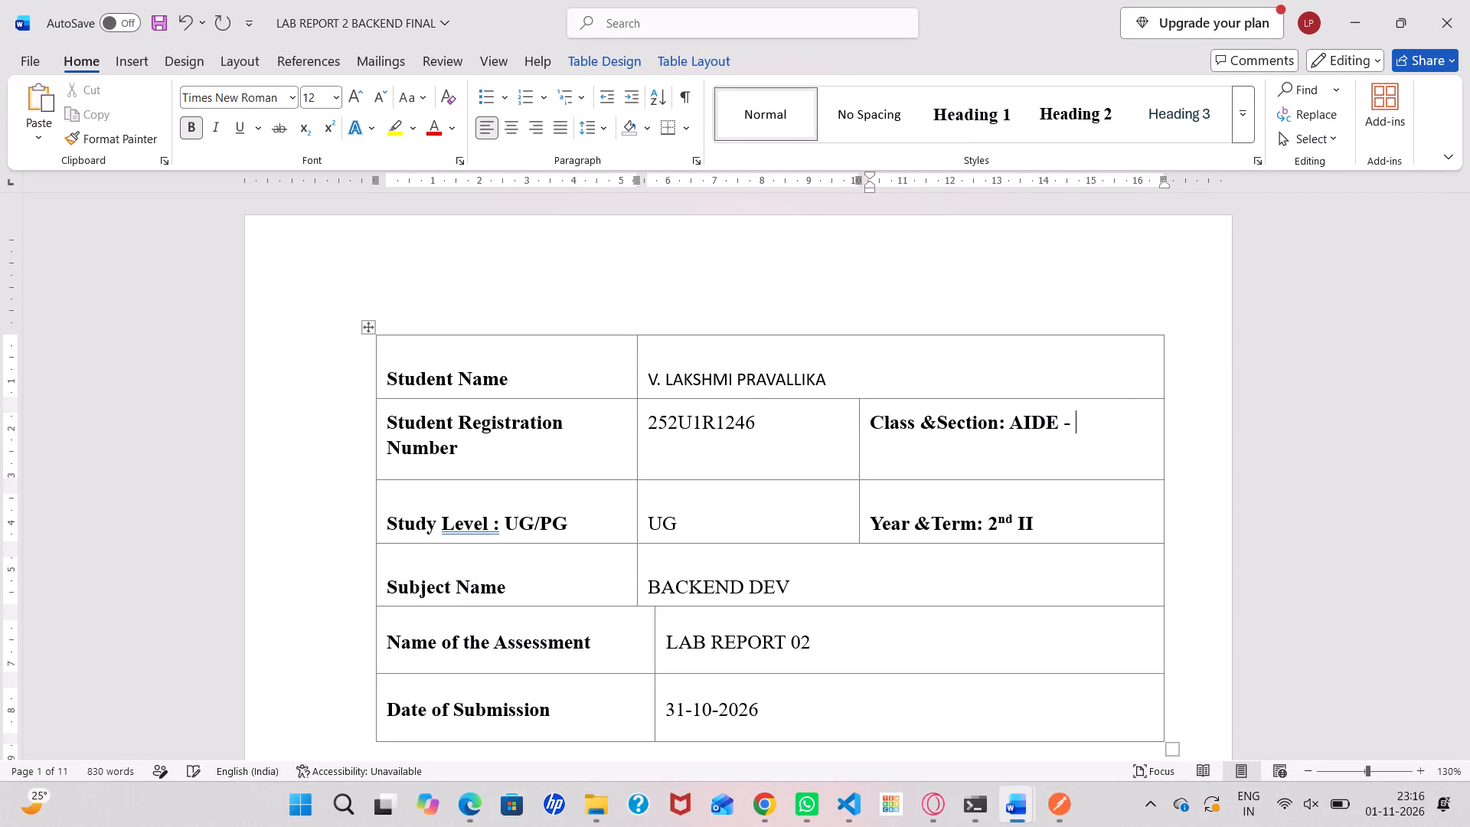
pyautogui.press('BackSpace')
pyautogui.press('BackSpace')
pyautogui.press('BackSpace')
pyautogui.press('BackSpace')
pyautogui.press('BackSpace')
pyautogui.press('BackSpace')
pyautogui.press('BackSpace')
pyautogui.write('CSE-1E')
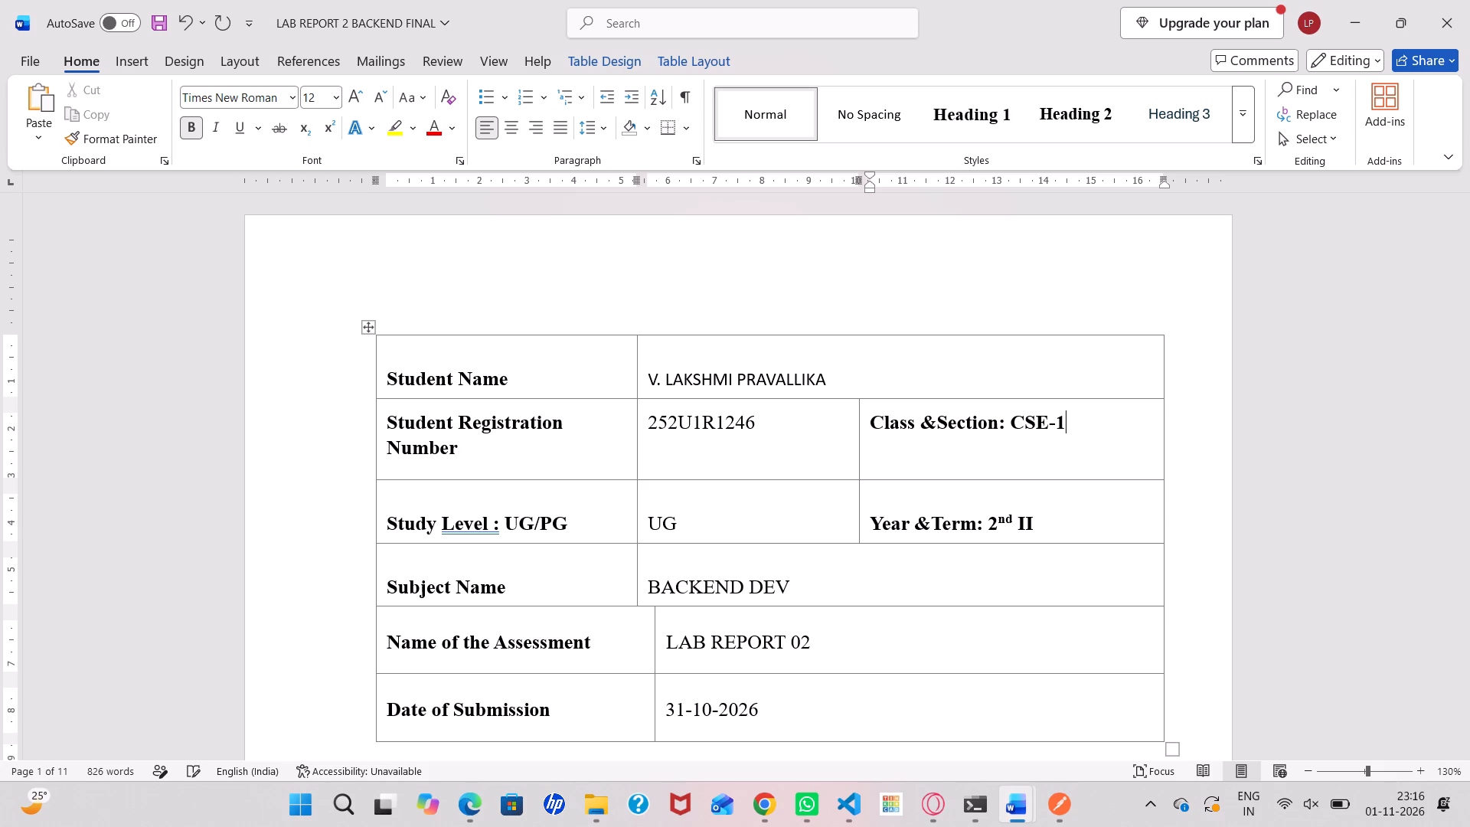
# Insert "and" between the year and the term so the Year & Term entry reads "2nd and II".
pyautogui.click(1017, 524)
pyautogui.press('space')
pyautogui.write('AND')
pyautogui.press('space')
pyautogui.press('BackSpace')
pyautogui.press('BackSpace')
pyautogui.press('BackSpace')
pyautogui.press('BackSpace')
pyautogui.press('BackSpace')
pyautogui.write('and')
pyautogui.press('space')
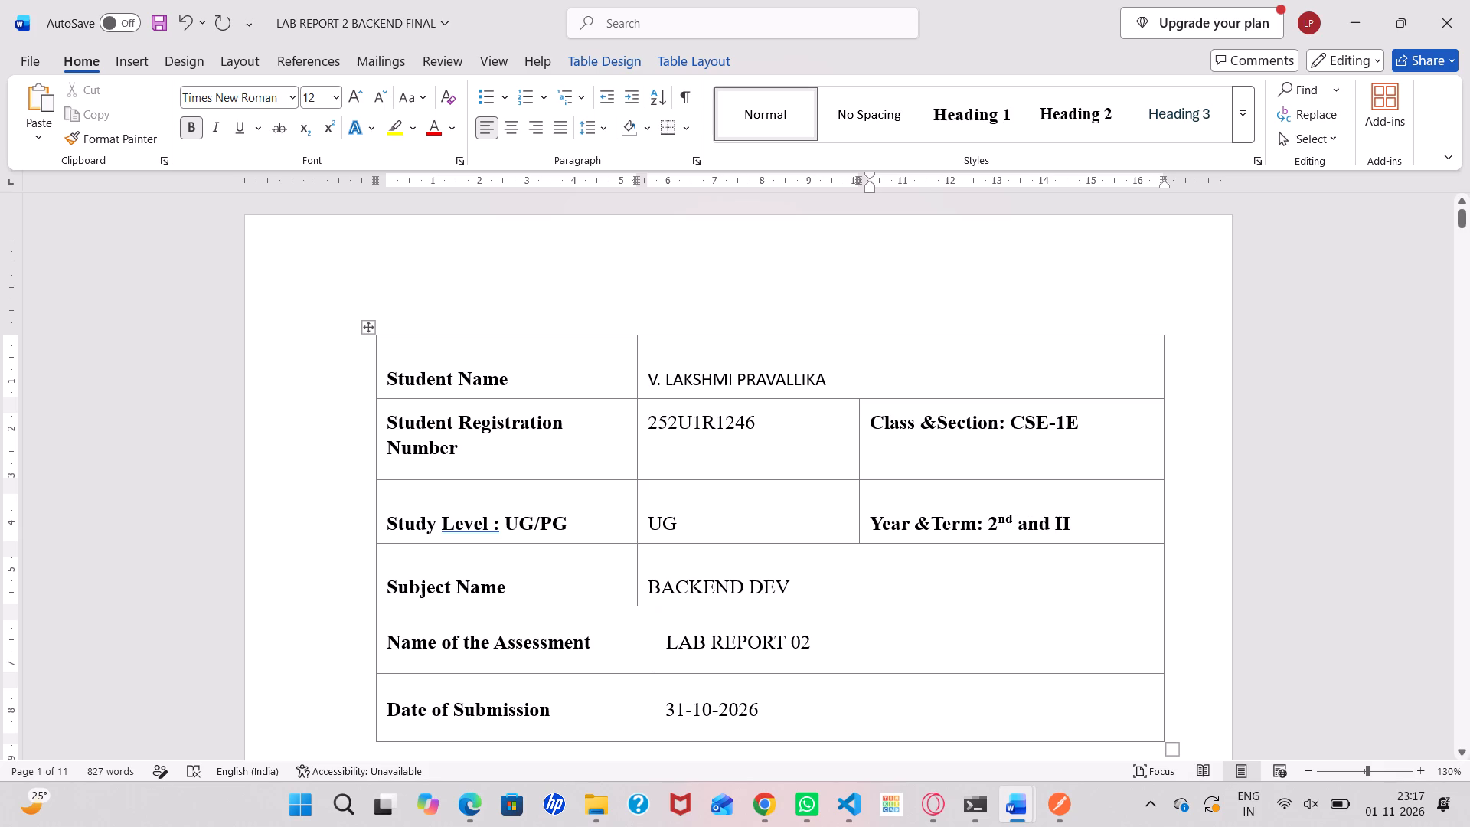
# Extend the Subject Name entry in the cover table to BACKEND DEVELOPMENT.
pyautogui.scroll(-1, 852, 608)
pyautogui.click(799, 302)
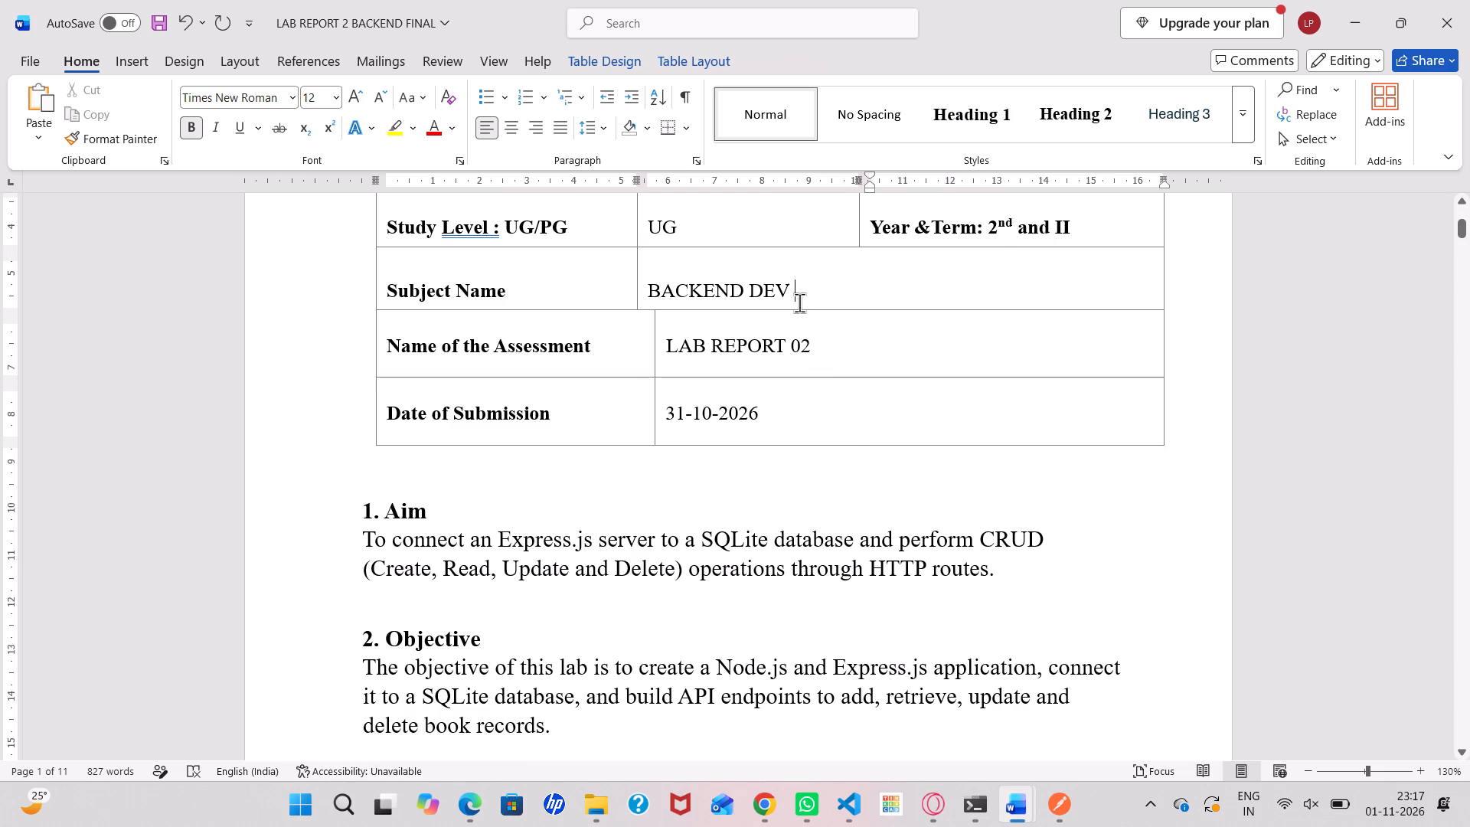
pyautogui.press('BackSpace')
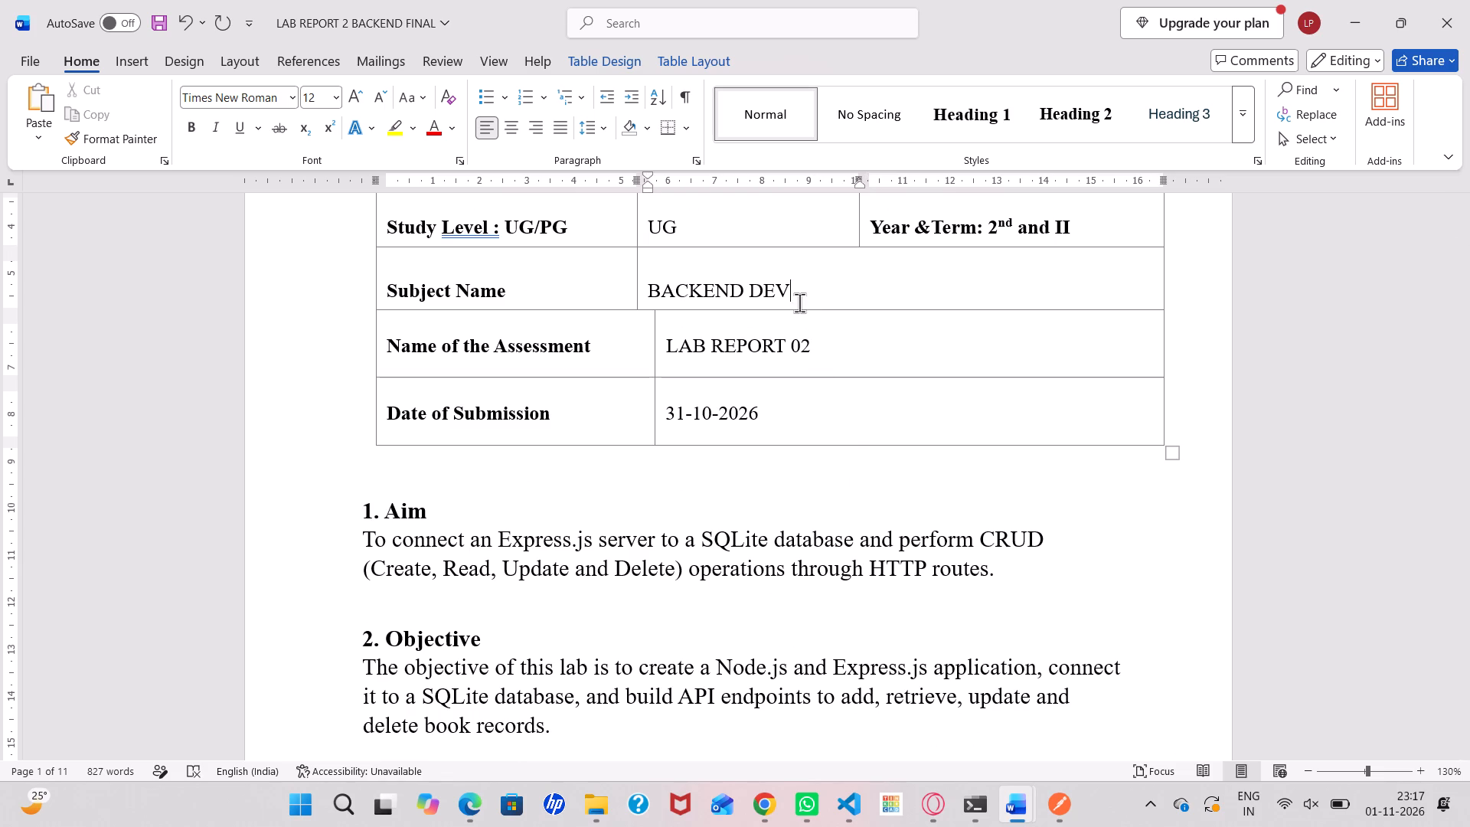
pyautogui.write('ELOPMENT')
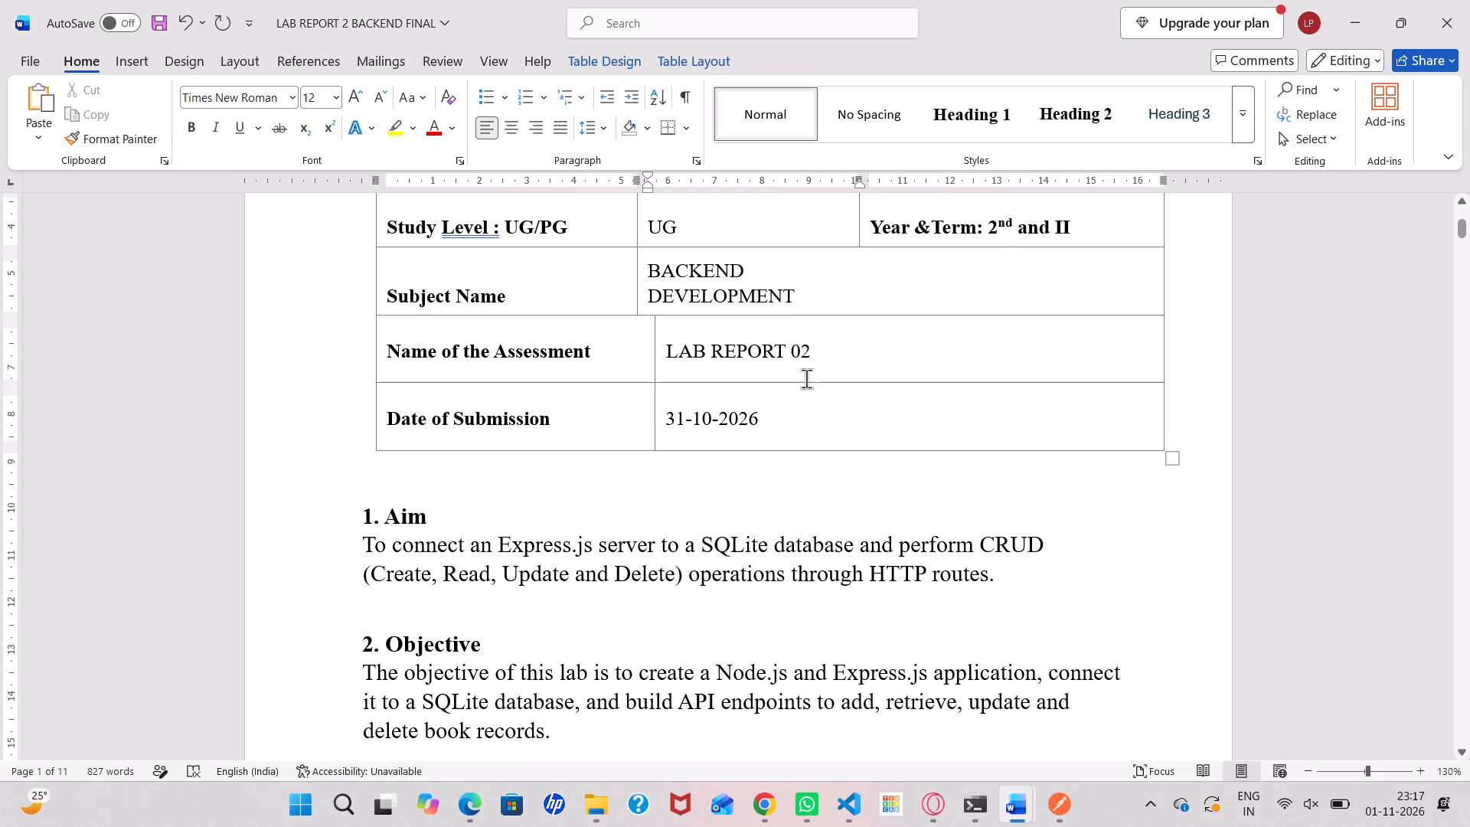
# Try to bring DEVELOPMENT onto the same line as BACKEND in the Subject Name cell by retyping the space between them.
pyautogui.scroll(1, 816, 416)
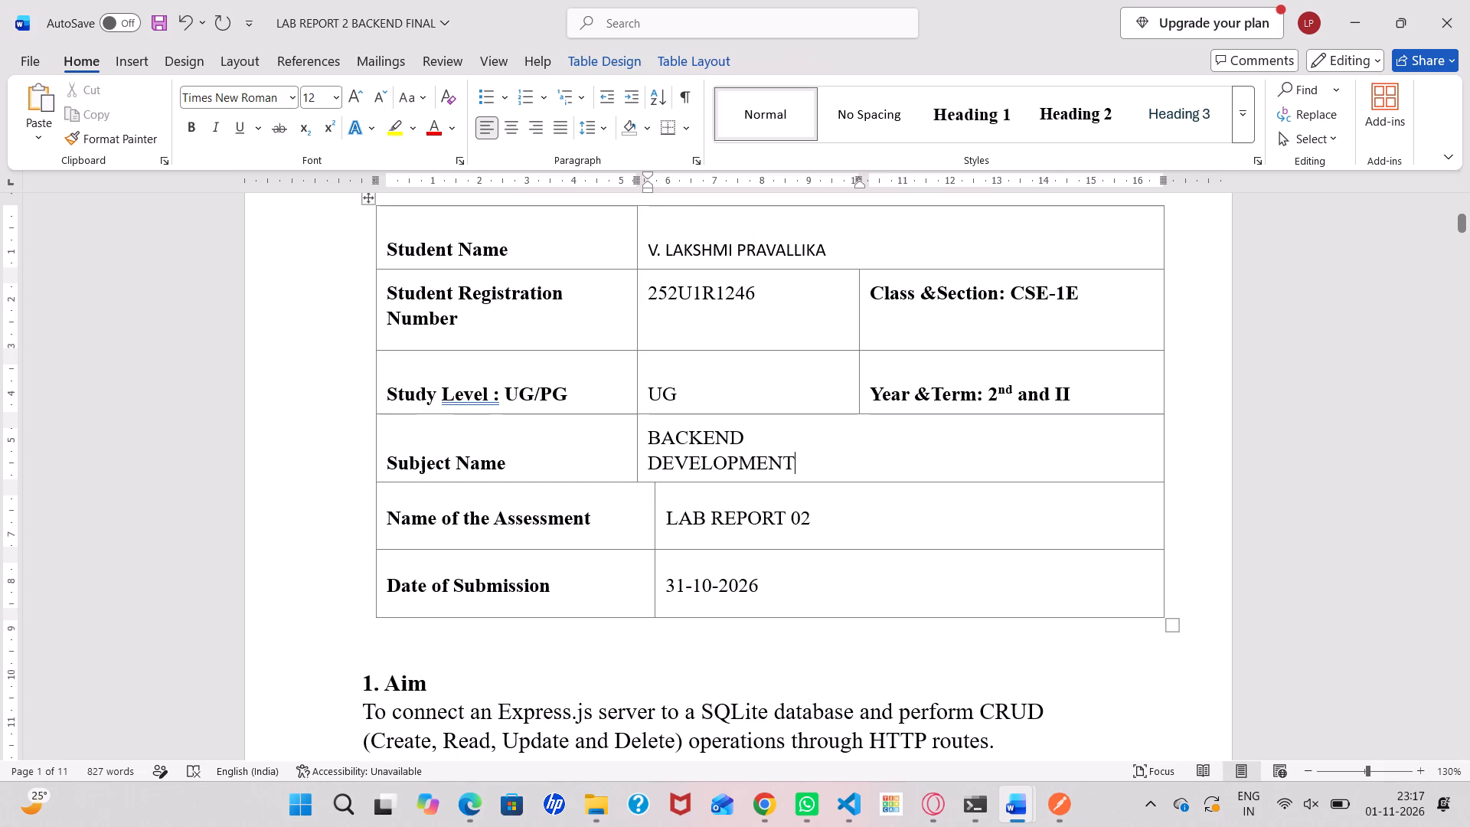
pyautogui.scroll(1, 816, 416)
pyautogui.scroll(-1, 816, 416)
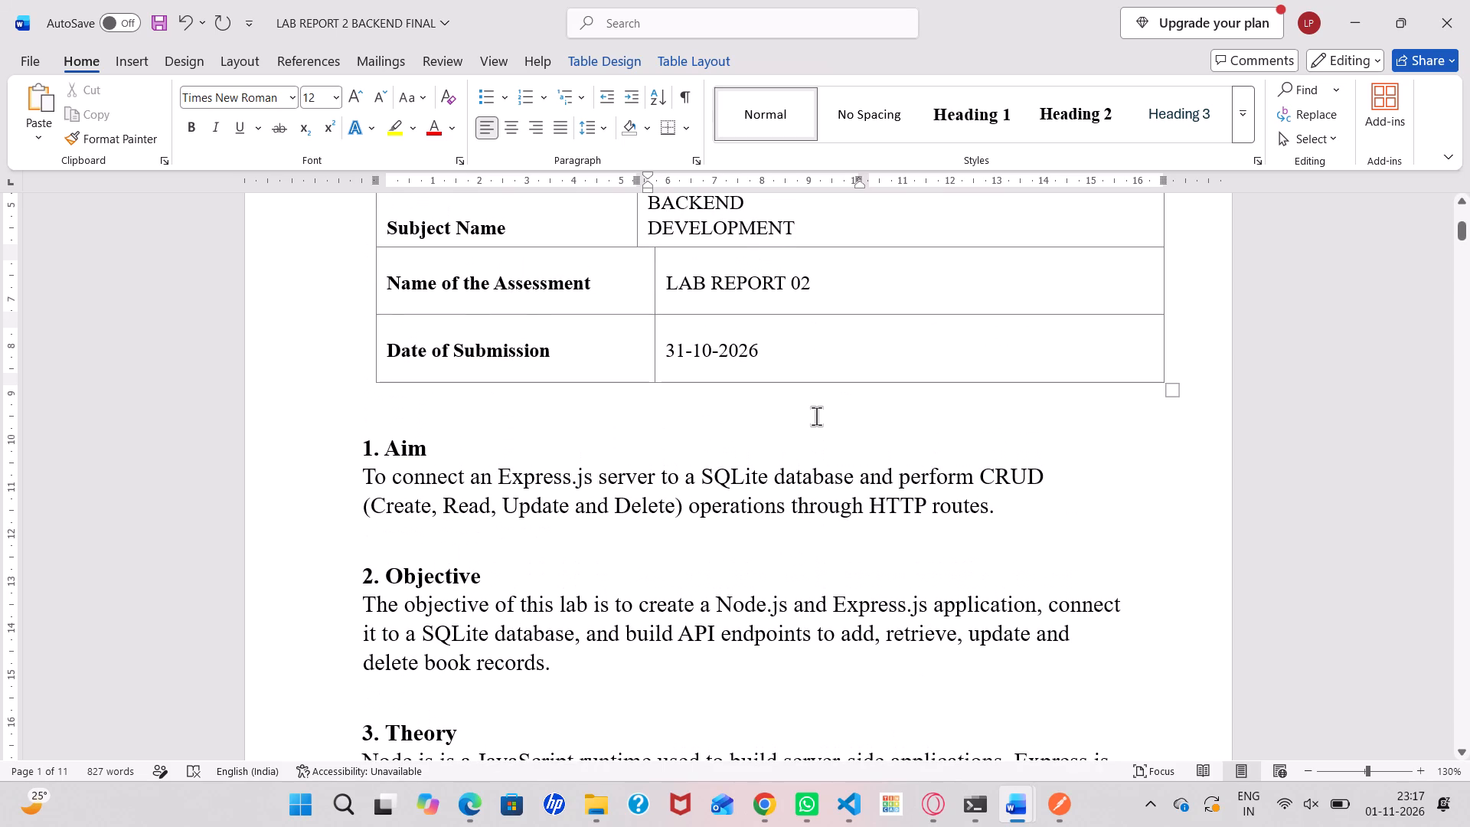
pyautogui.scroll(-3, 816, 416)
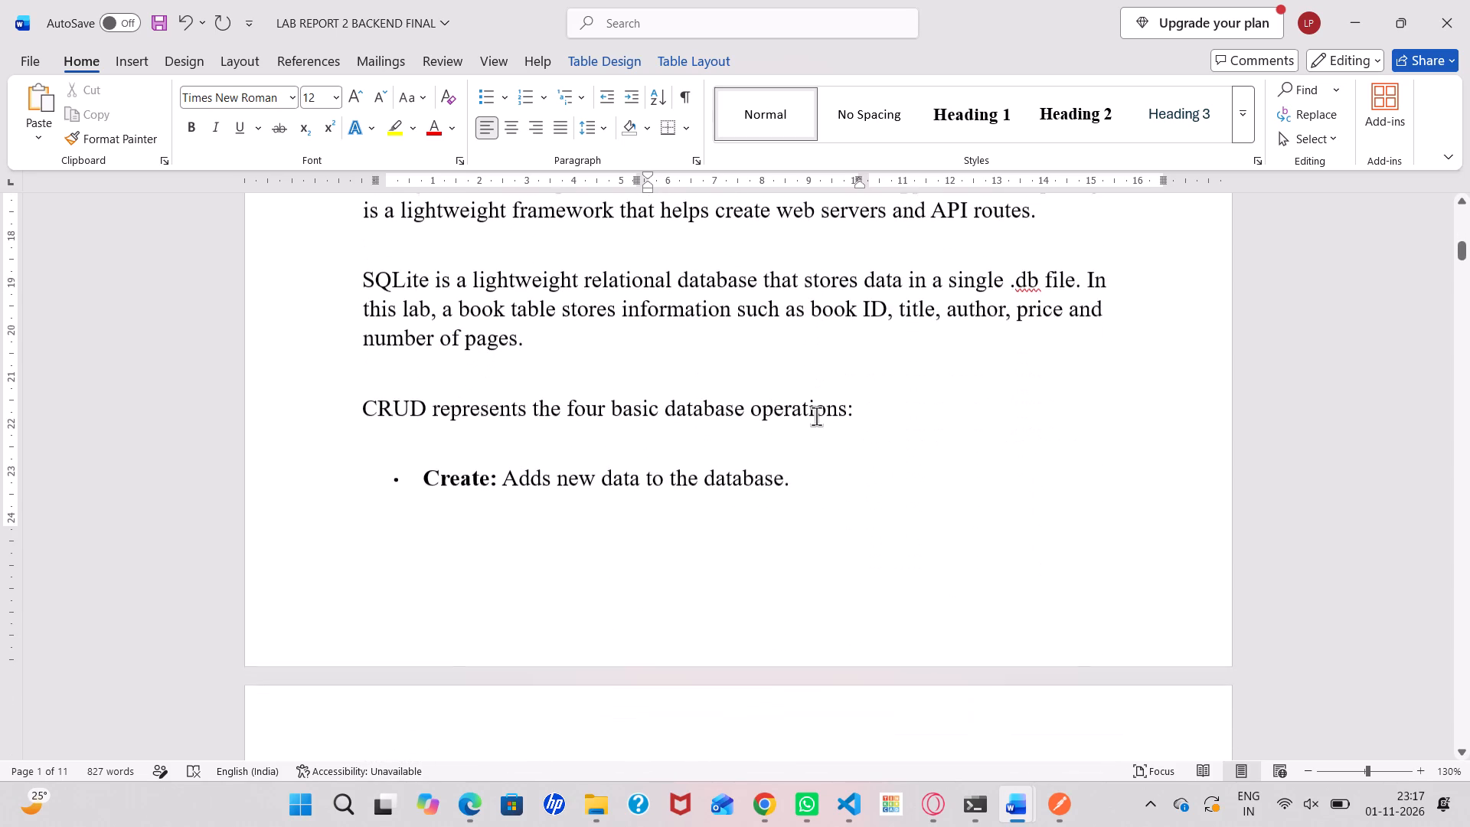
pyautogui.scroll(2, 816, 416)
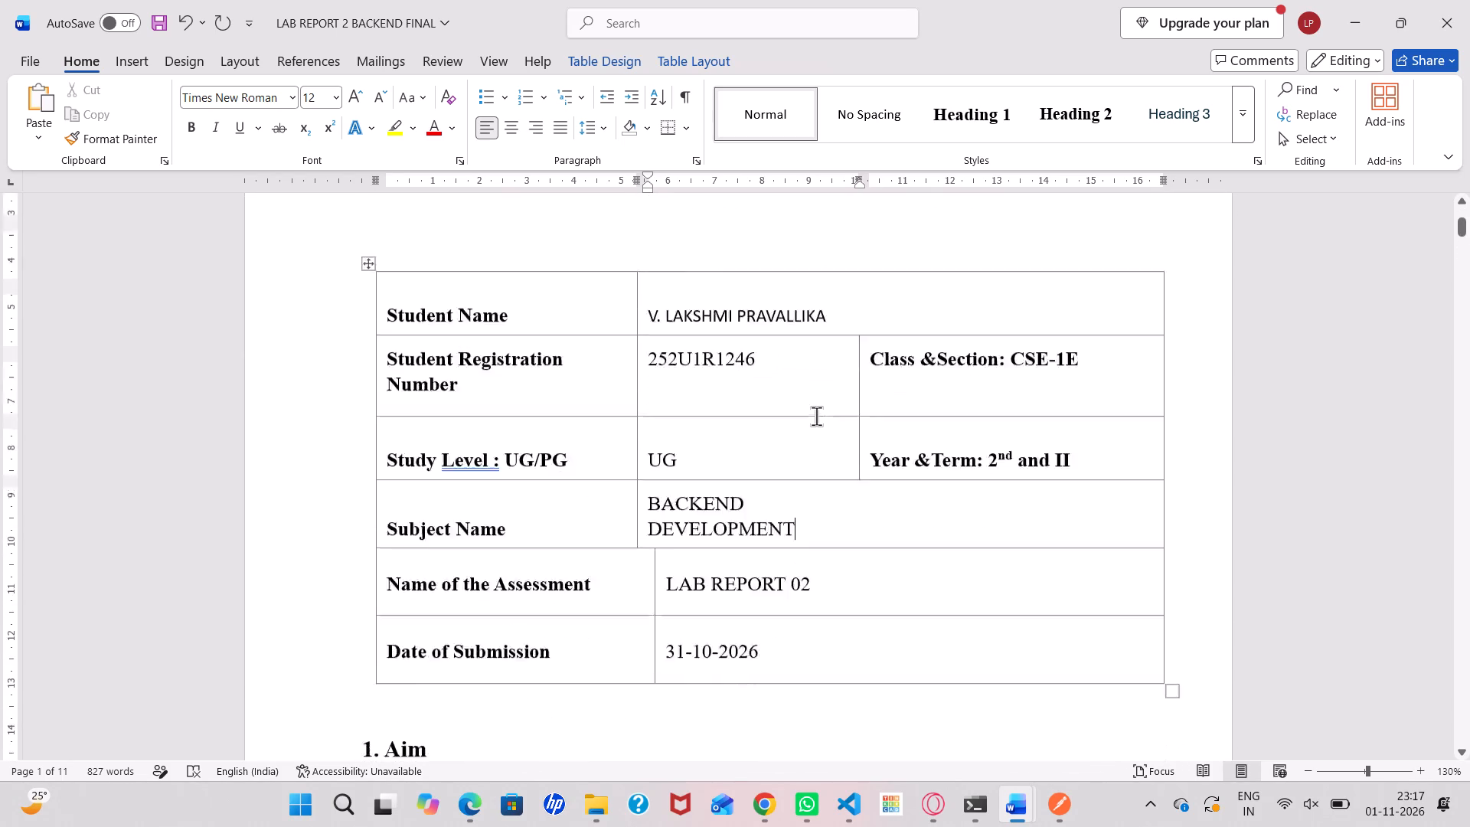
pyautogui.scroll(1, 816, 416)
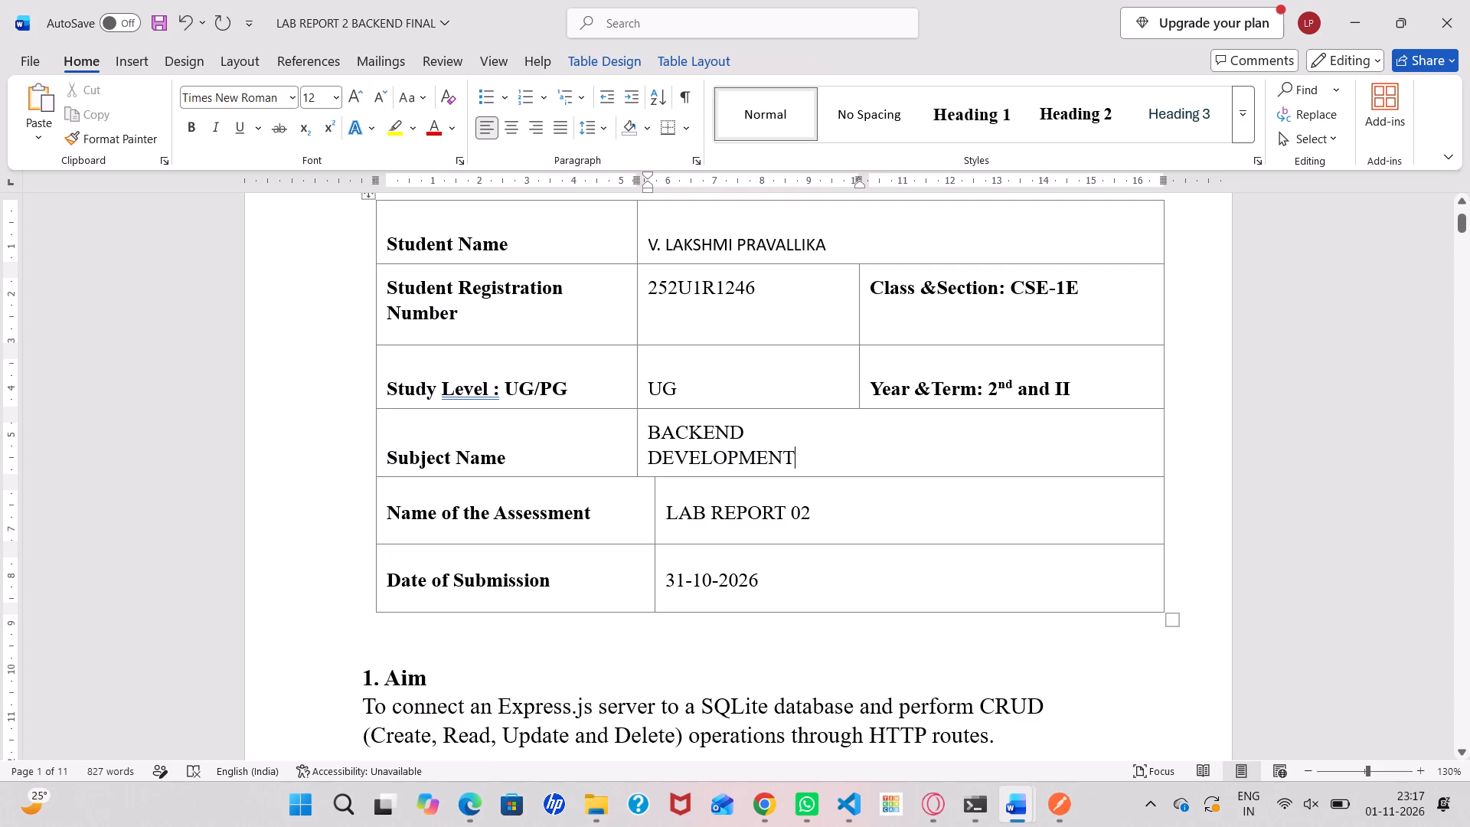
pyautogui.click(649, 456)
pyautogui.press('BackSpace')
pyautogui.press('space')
# Replace the whole Subject Name entry with Backend Development in mixed case.
pyautogui.moveTo(808, 454); pyautogui.dragTo(649, 446)
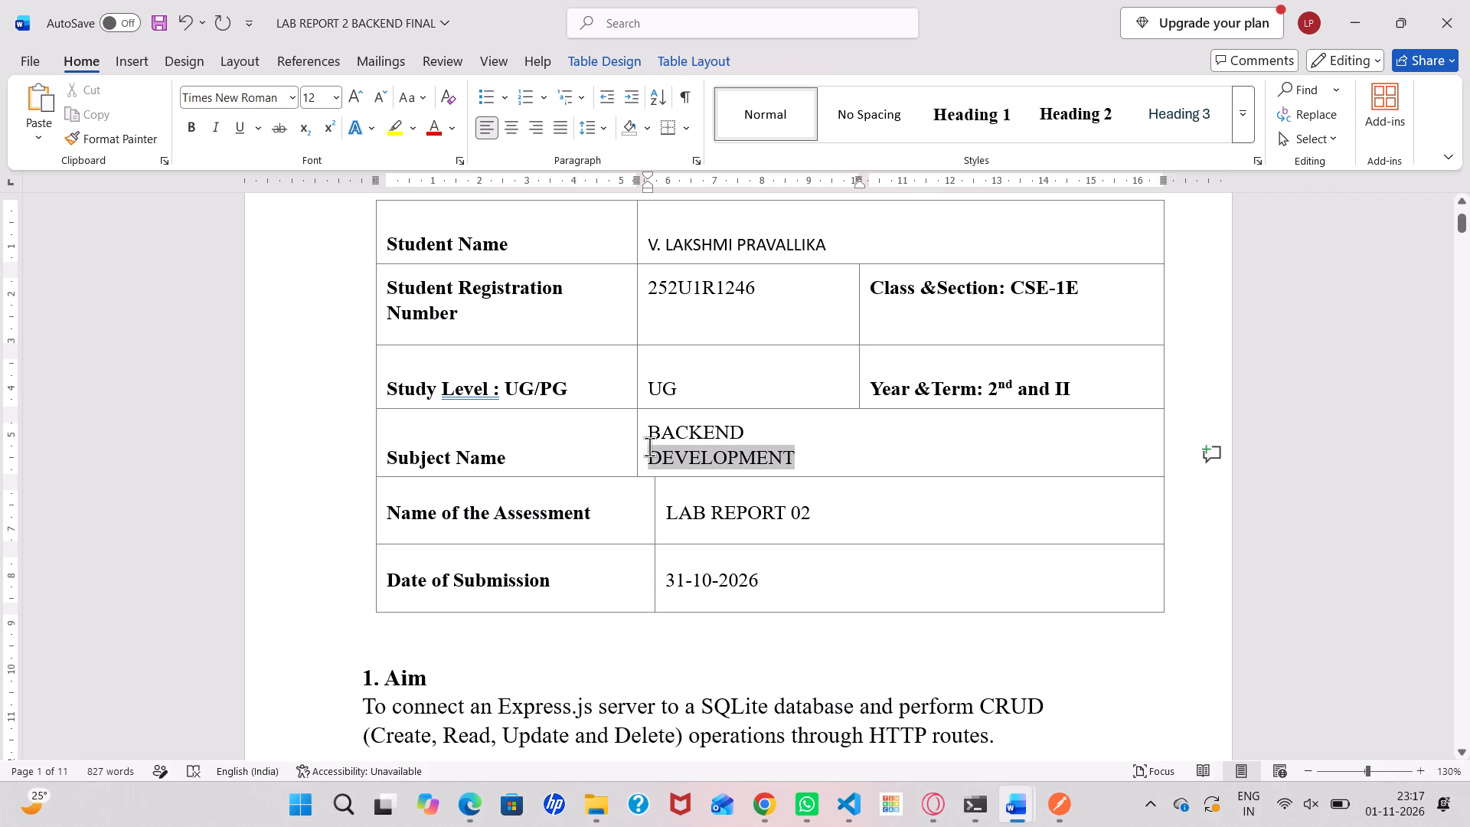
pyautogui.moveTo(649, 446); pyautogui.dragTo(648, 431)
pyautogui.press('BackSpace')
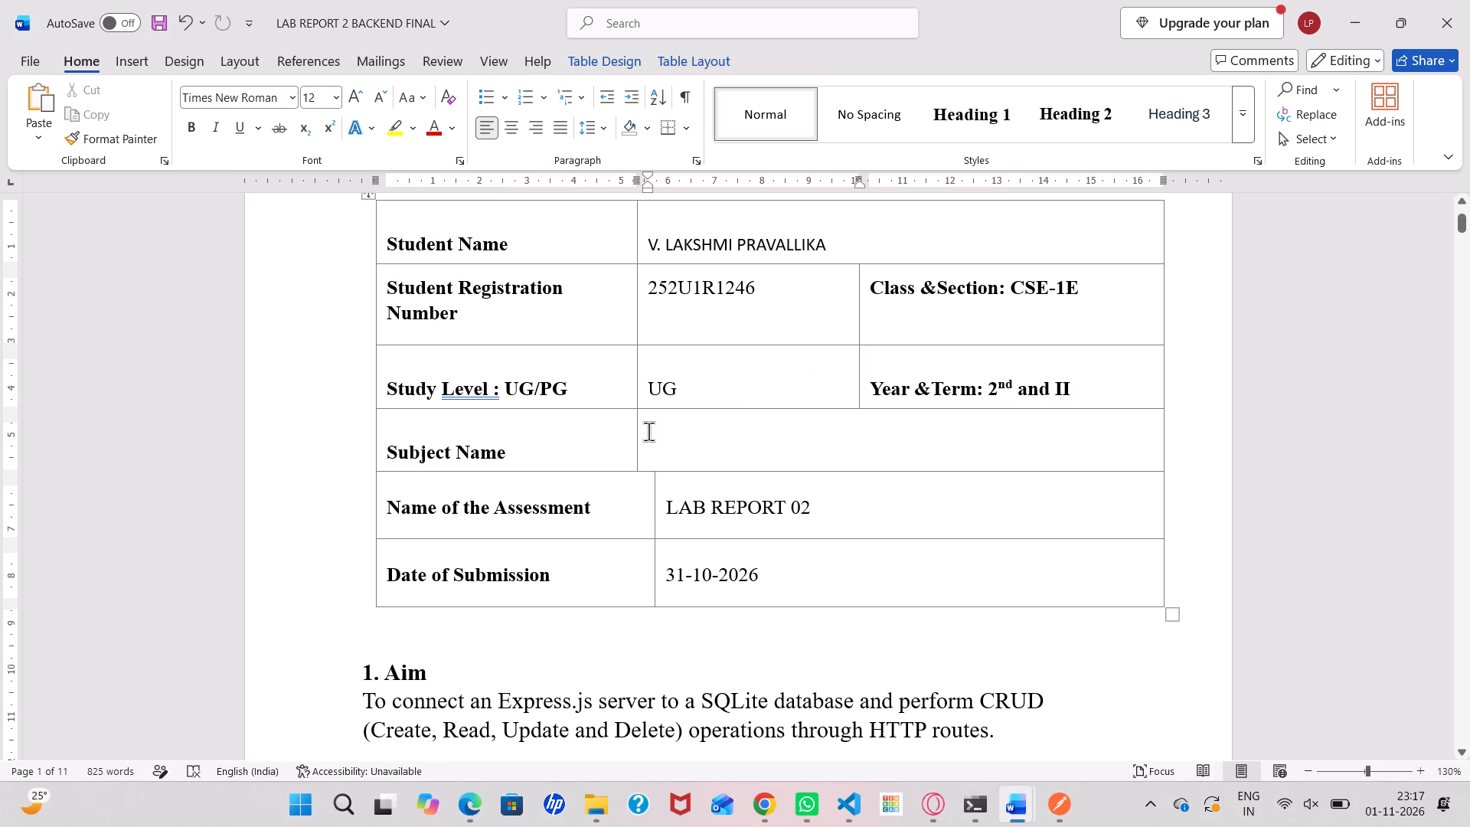
pyautogui.press('b')
pyautogui.write('ackend')
pyautogui.press('space')
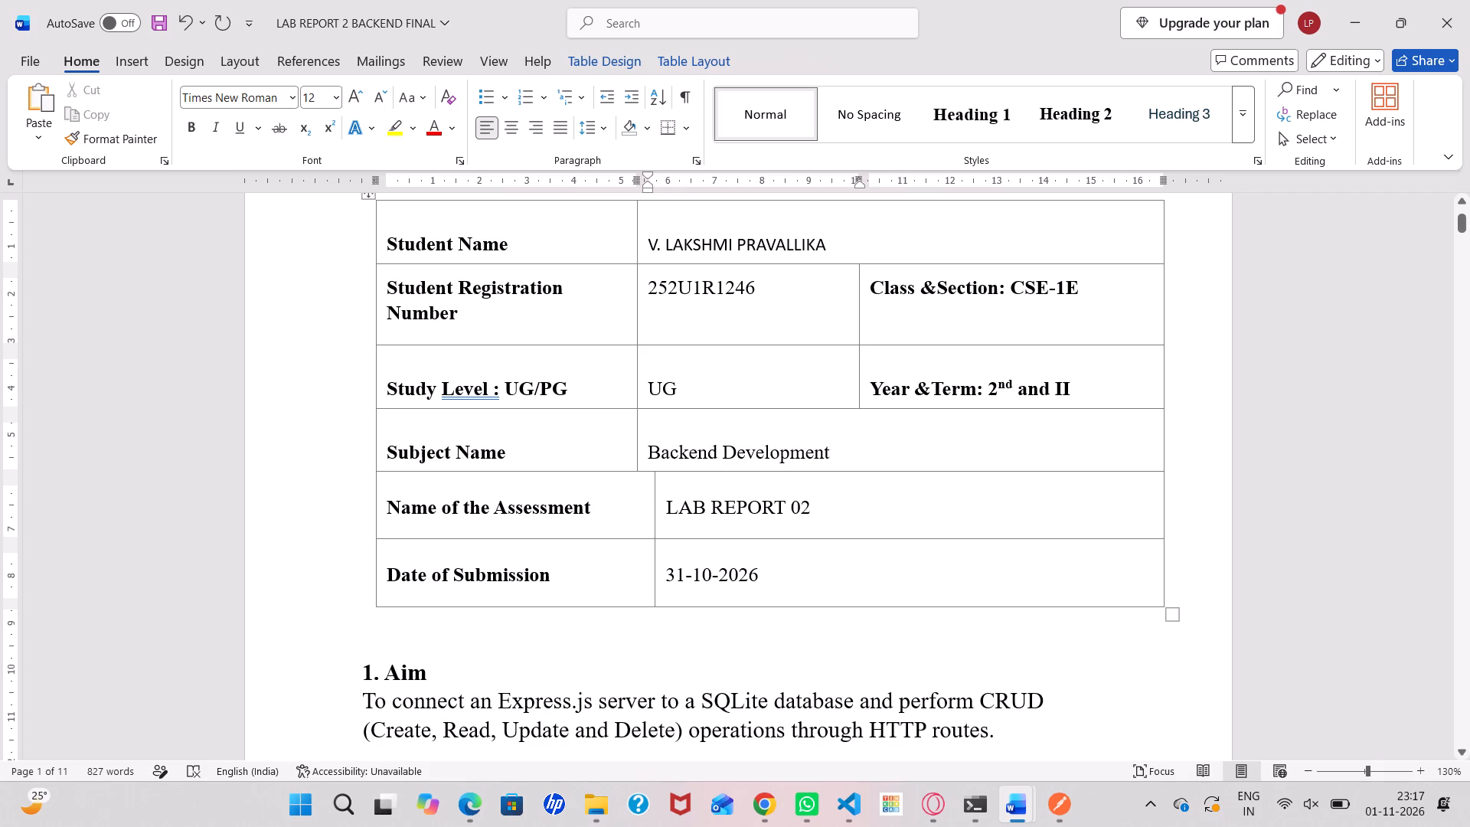
# Move the column divider of the Name of the Assessment and Date of Submission rows closer to the divider line of the rows above.
pyautogui.moveTo(655, 491); pyautogui.dragTo(632, 490)
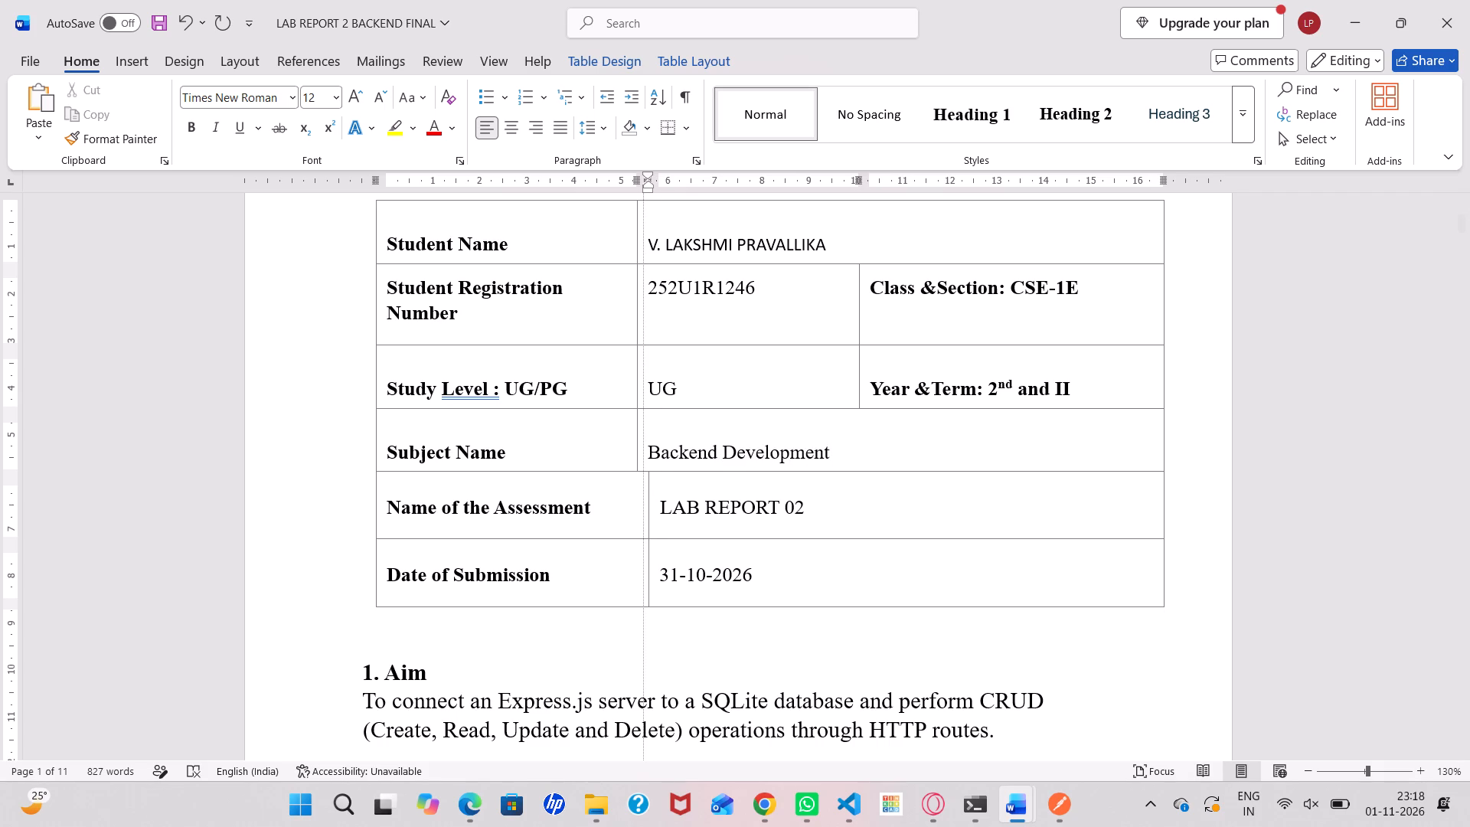
pyautogui.moveTo(632, 490); pyautogui.dragTo(627, 490)
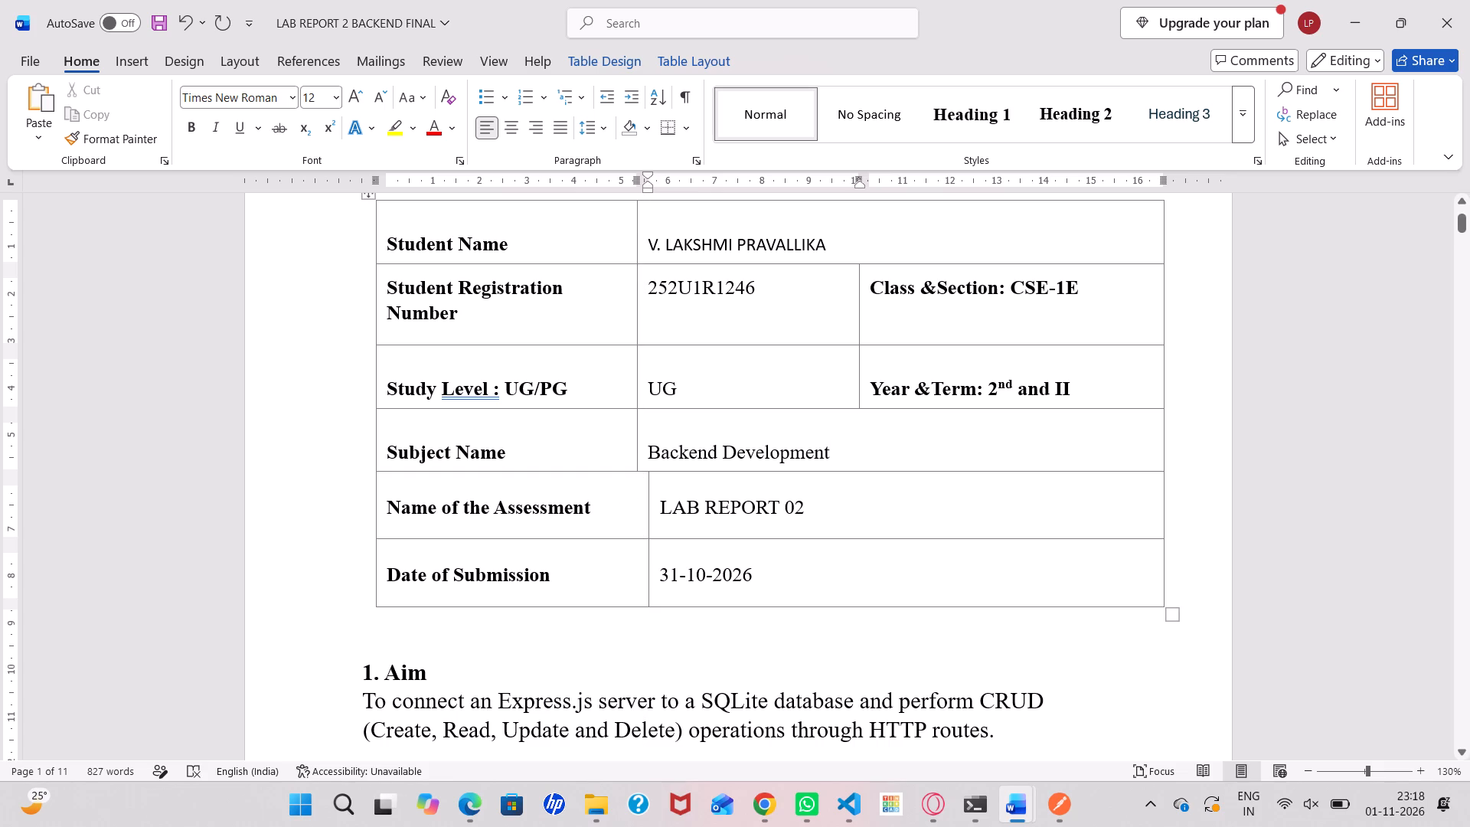
# Reduce the height of the Name of the Assessment row slightly.
pyautogui.moveTo(649, 540); pyautogui.dragTo(658, 508)
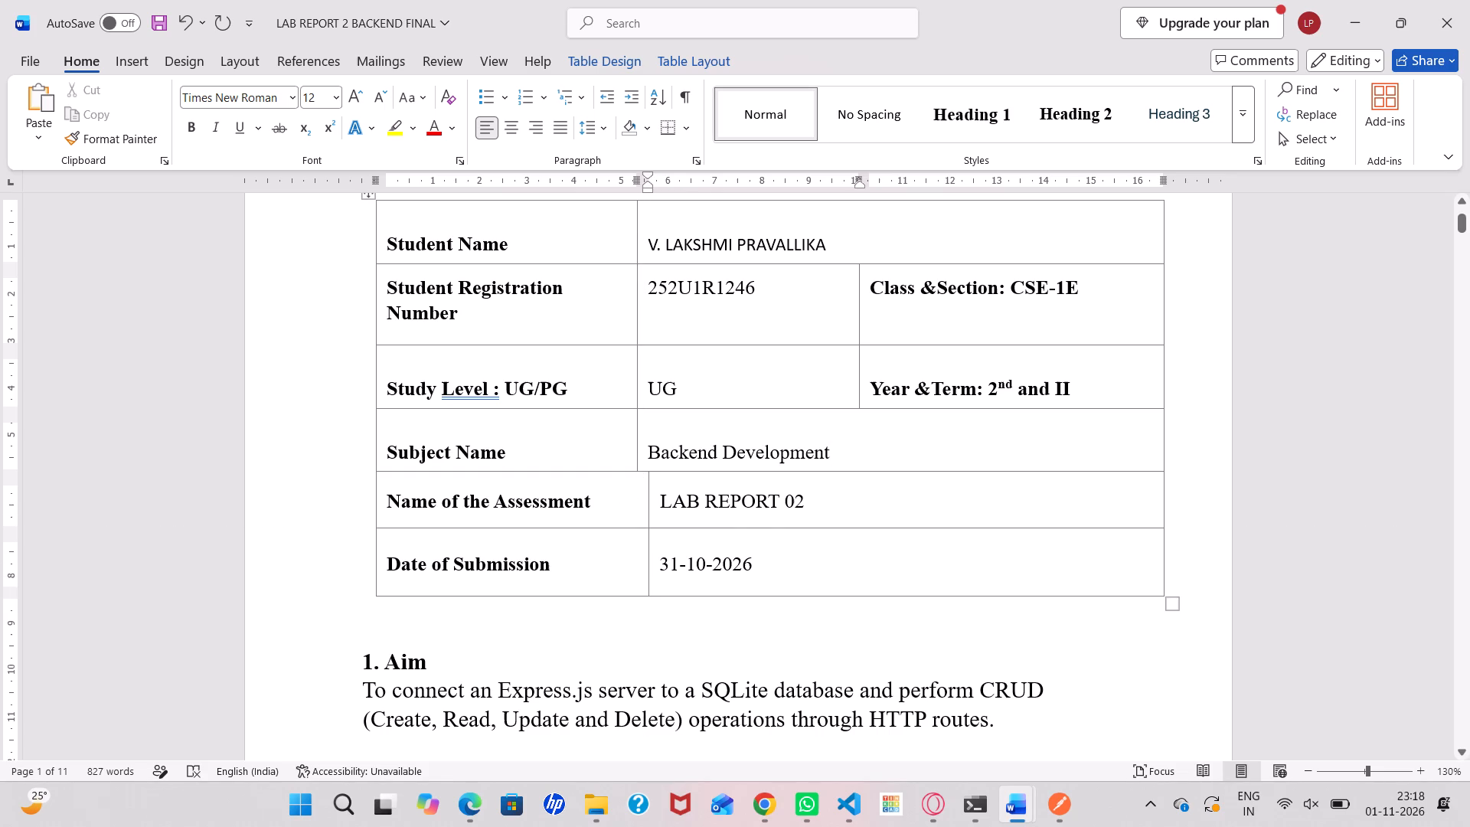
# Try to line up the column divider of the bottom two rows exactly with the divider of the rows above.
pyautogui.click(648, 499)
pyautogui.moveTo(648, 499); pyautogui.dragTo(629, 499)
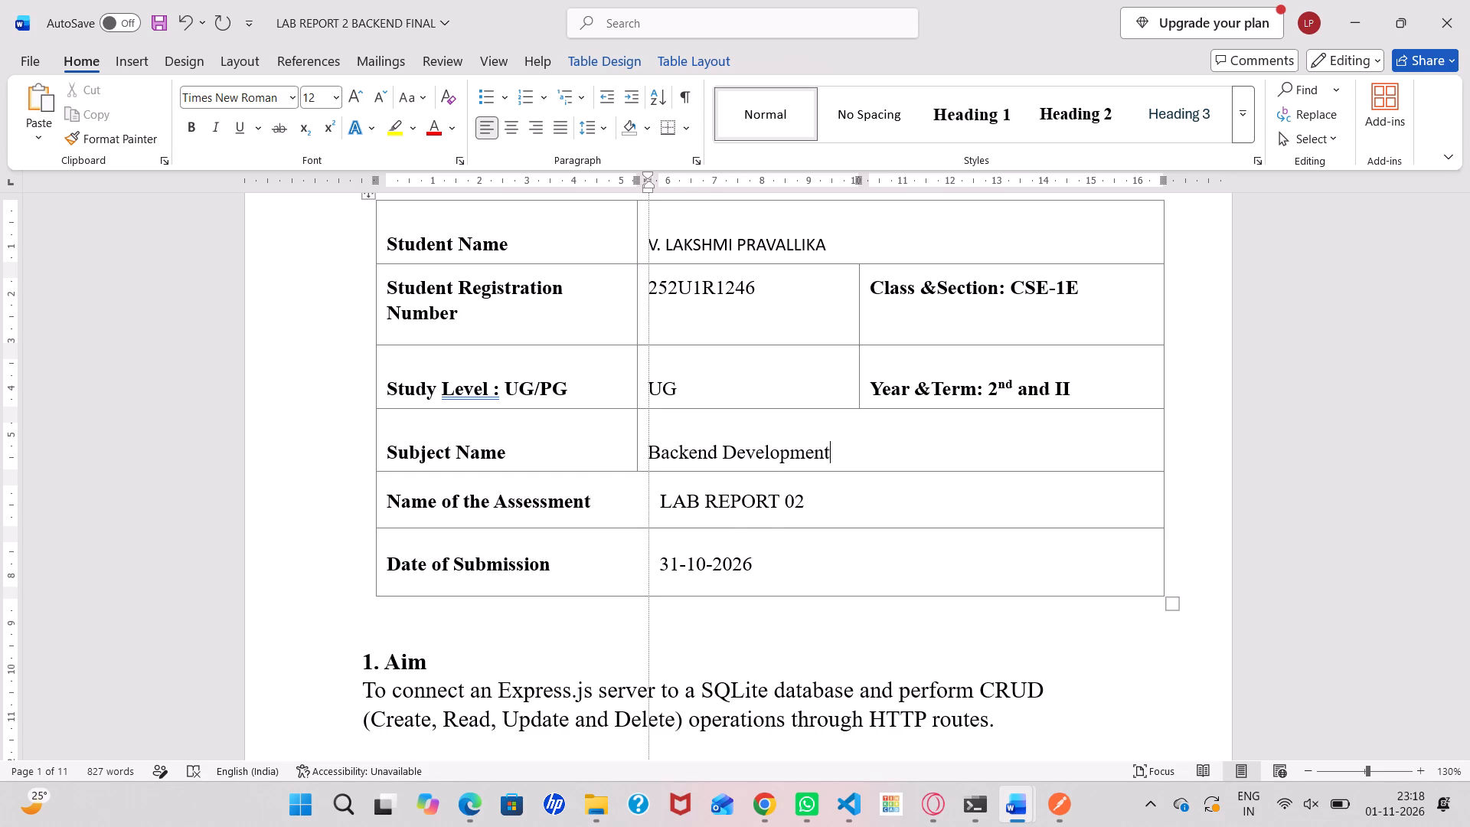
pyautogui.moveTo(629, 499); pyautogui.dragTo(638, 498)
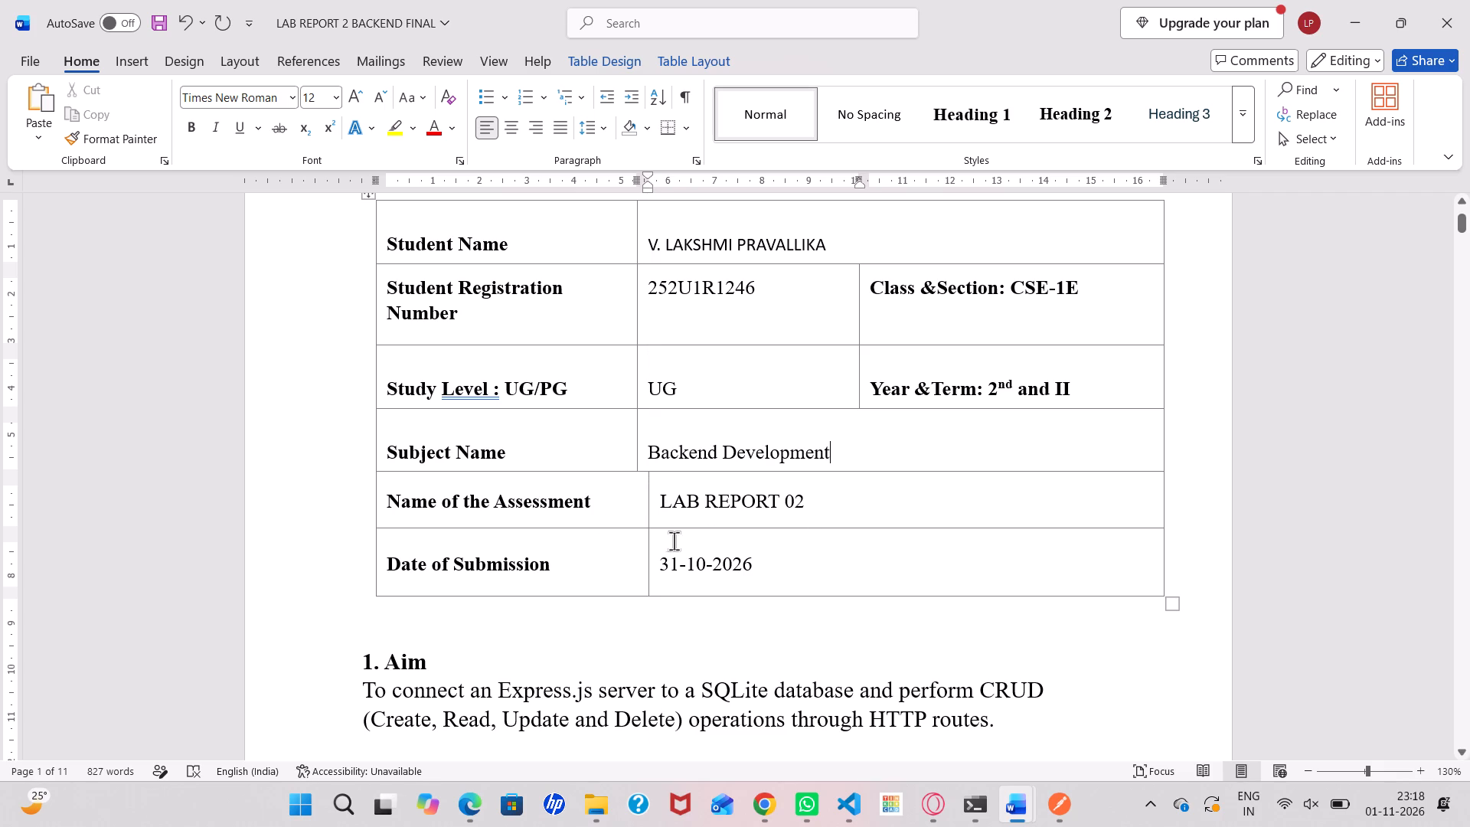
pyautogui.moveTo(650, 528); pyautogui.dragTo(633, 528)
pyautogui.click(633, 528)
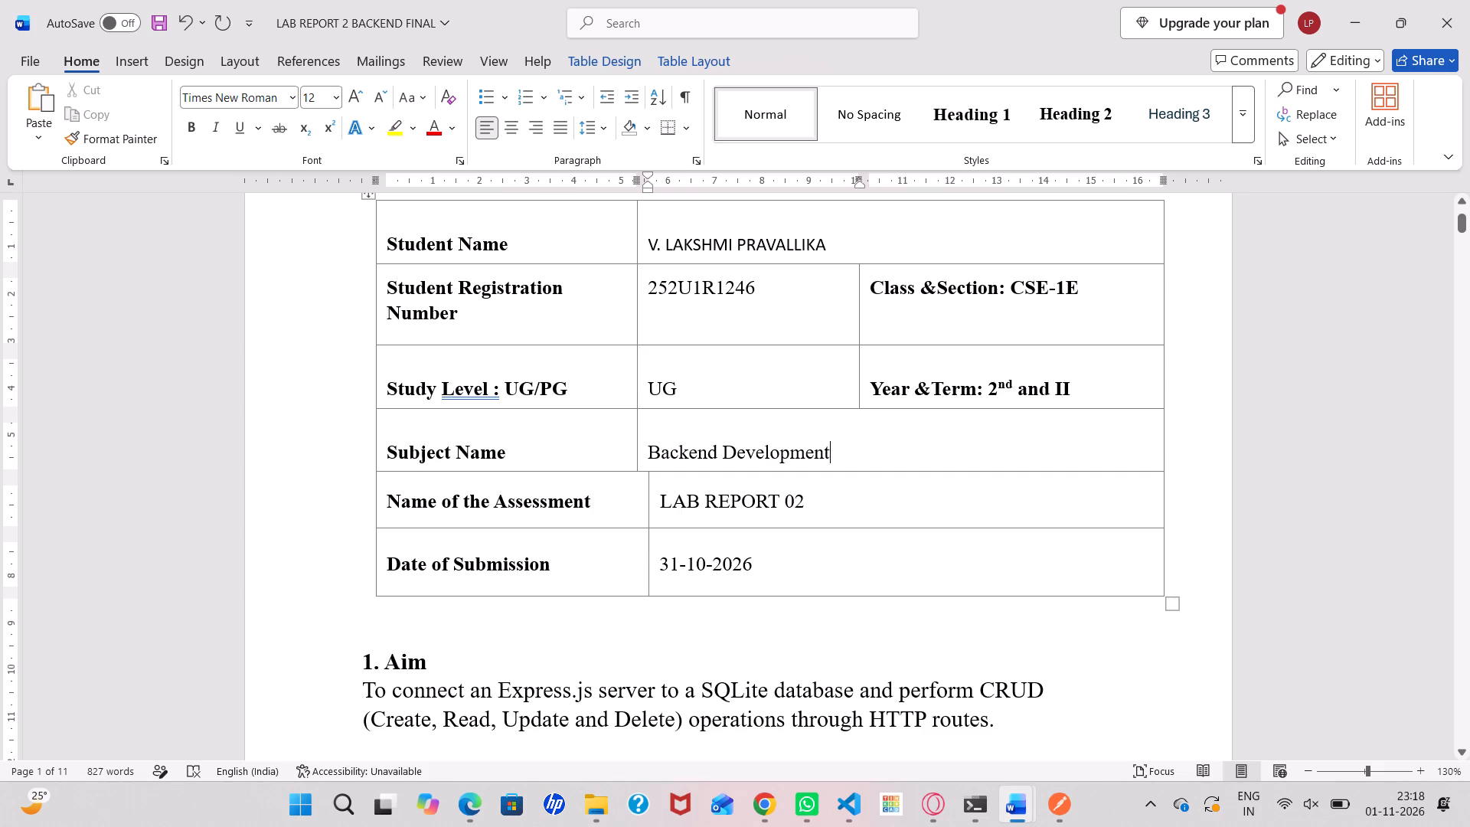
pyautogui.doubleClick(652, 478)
# Reduce the height of the Subject Name row slightly and clear any cell selection.
pyautogui.moveTo(652, 478); pyautogui.dragTo(632, 460)
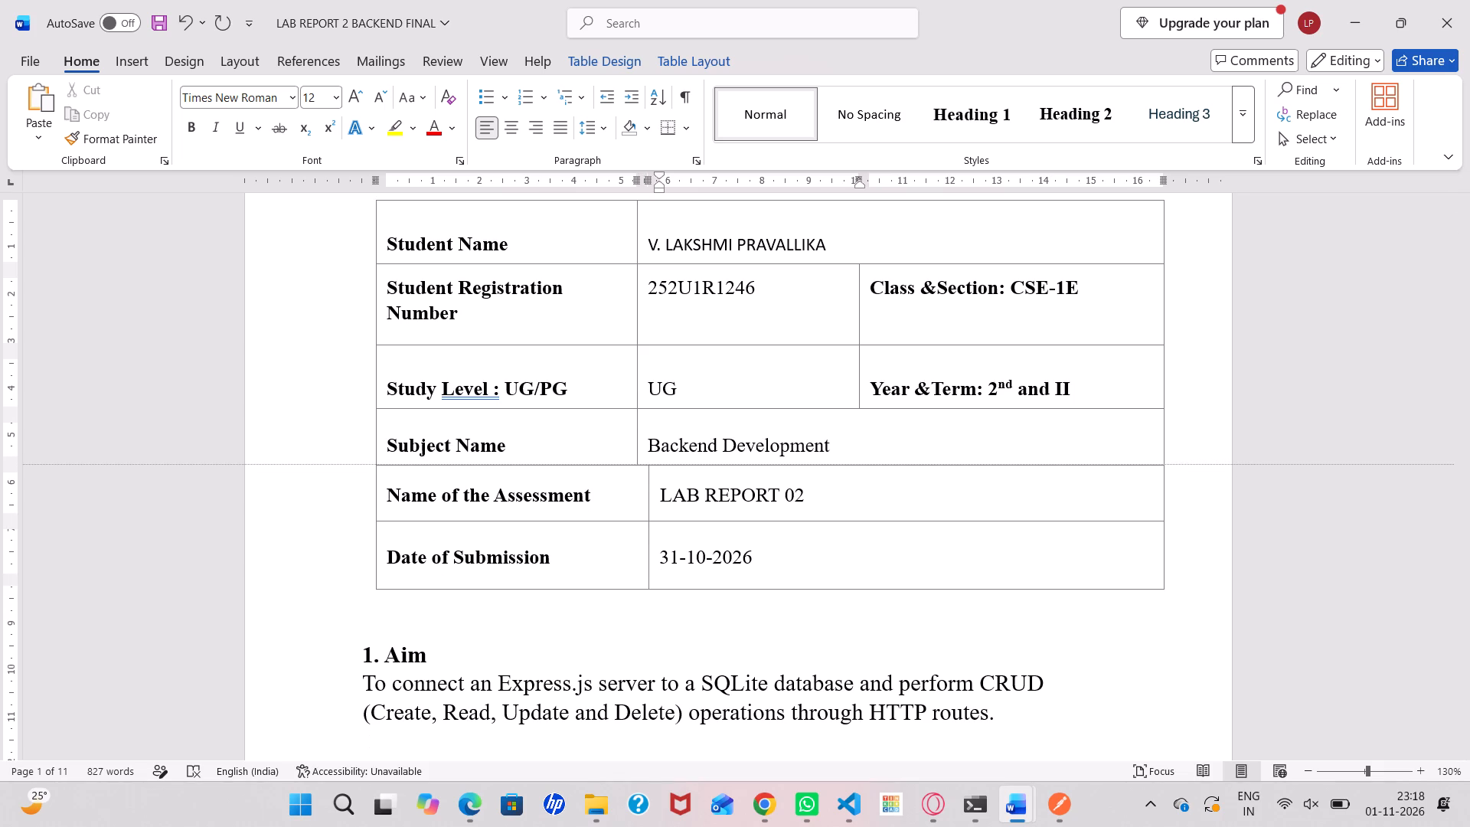
pyautogui.moveTo(632, 460); pyautogui.dragTo(632, 459)
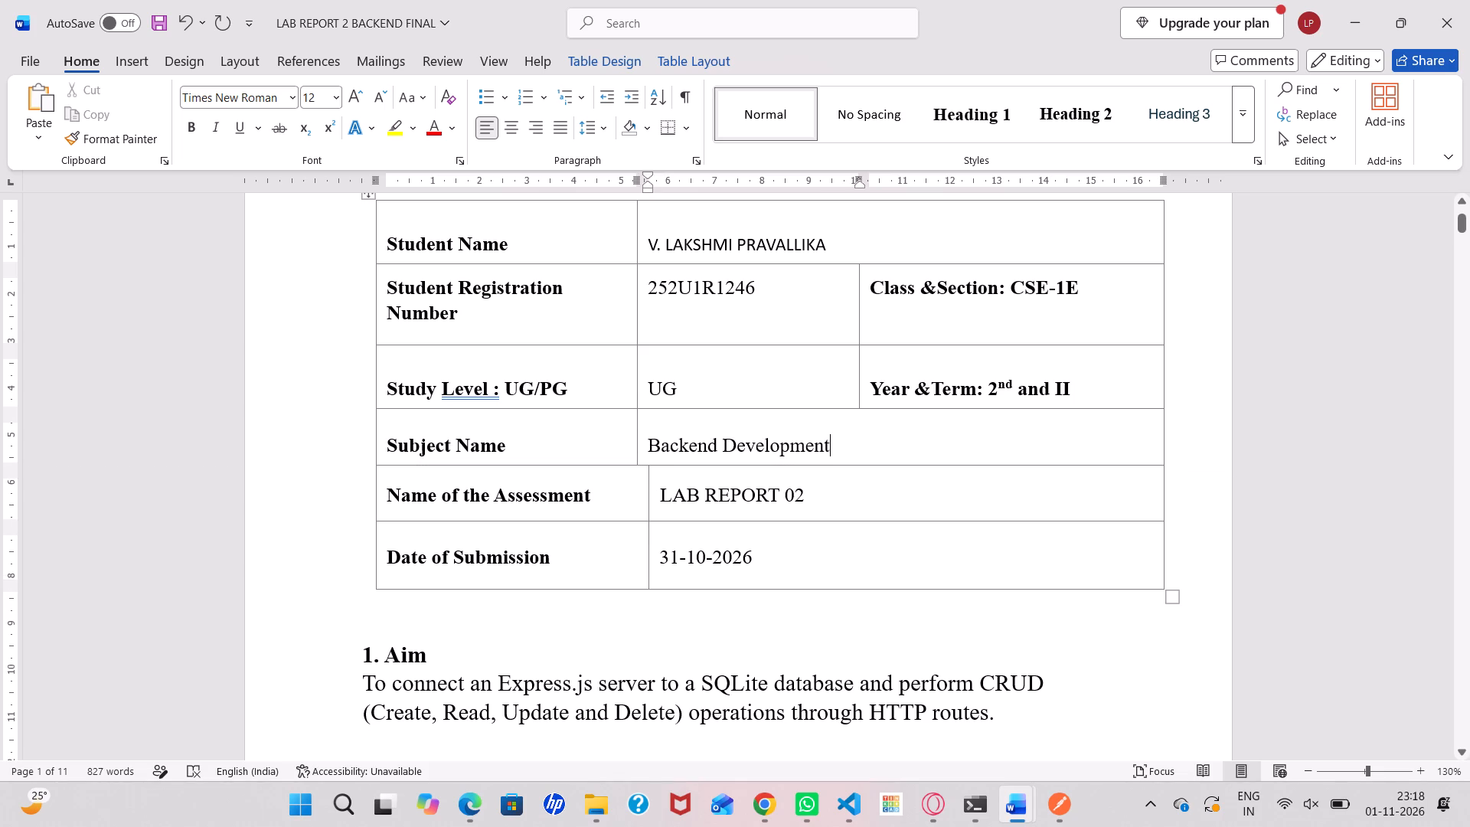
pyautogui.doubleClick(651, 477)
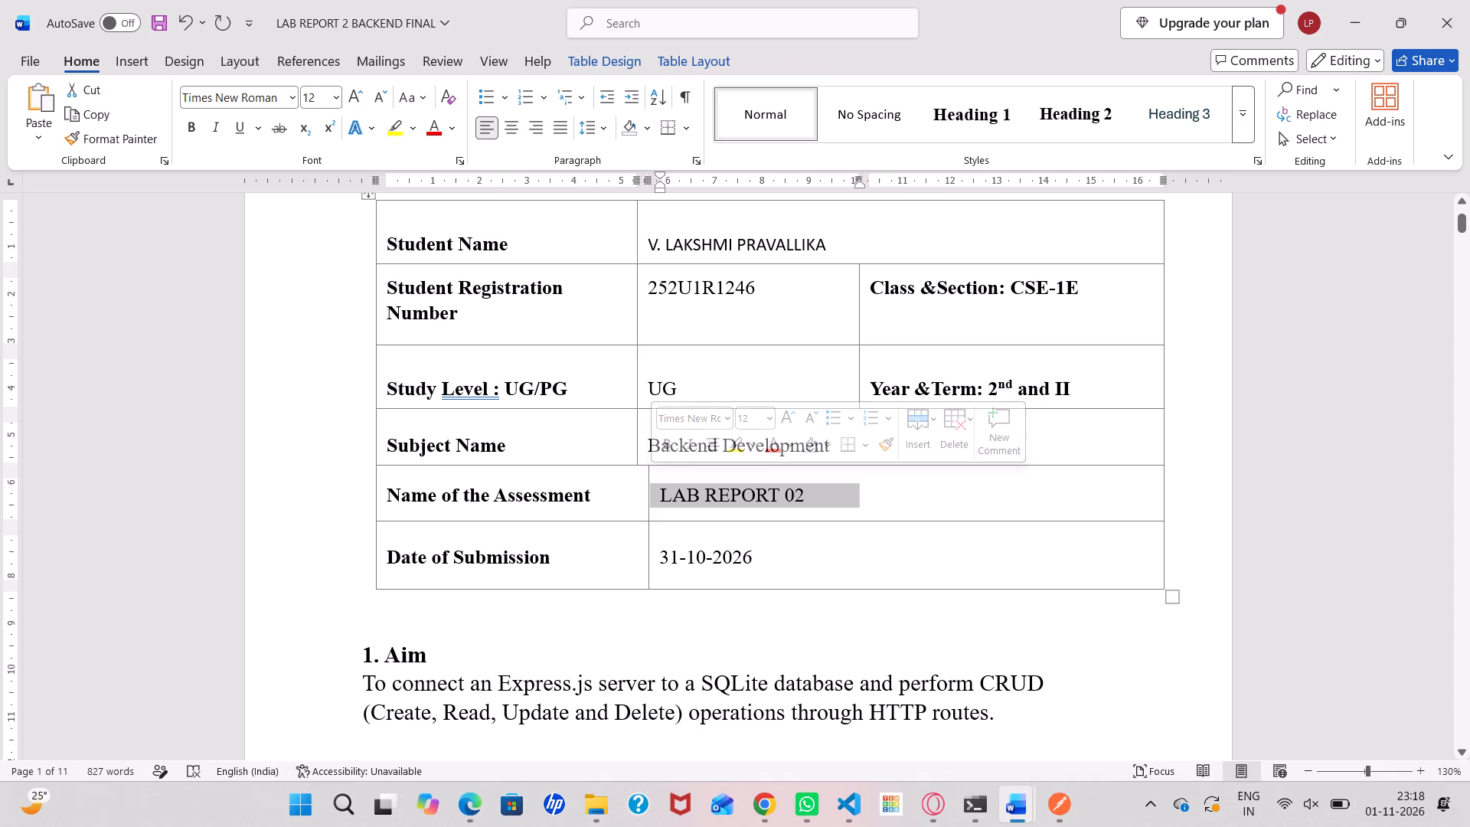
pyautogui.click(860, 525)
pyautogui.click(880, 561)
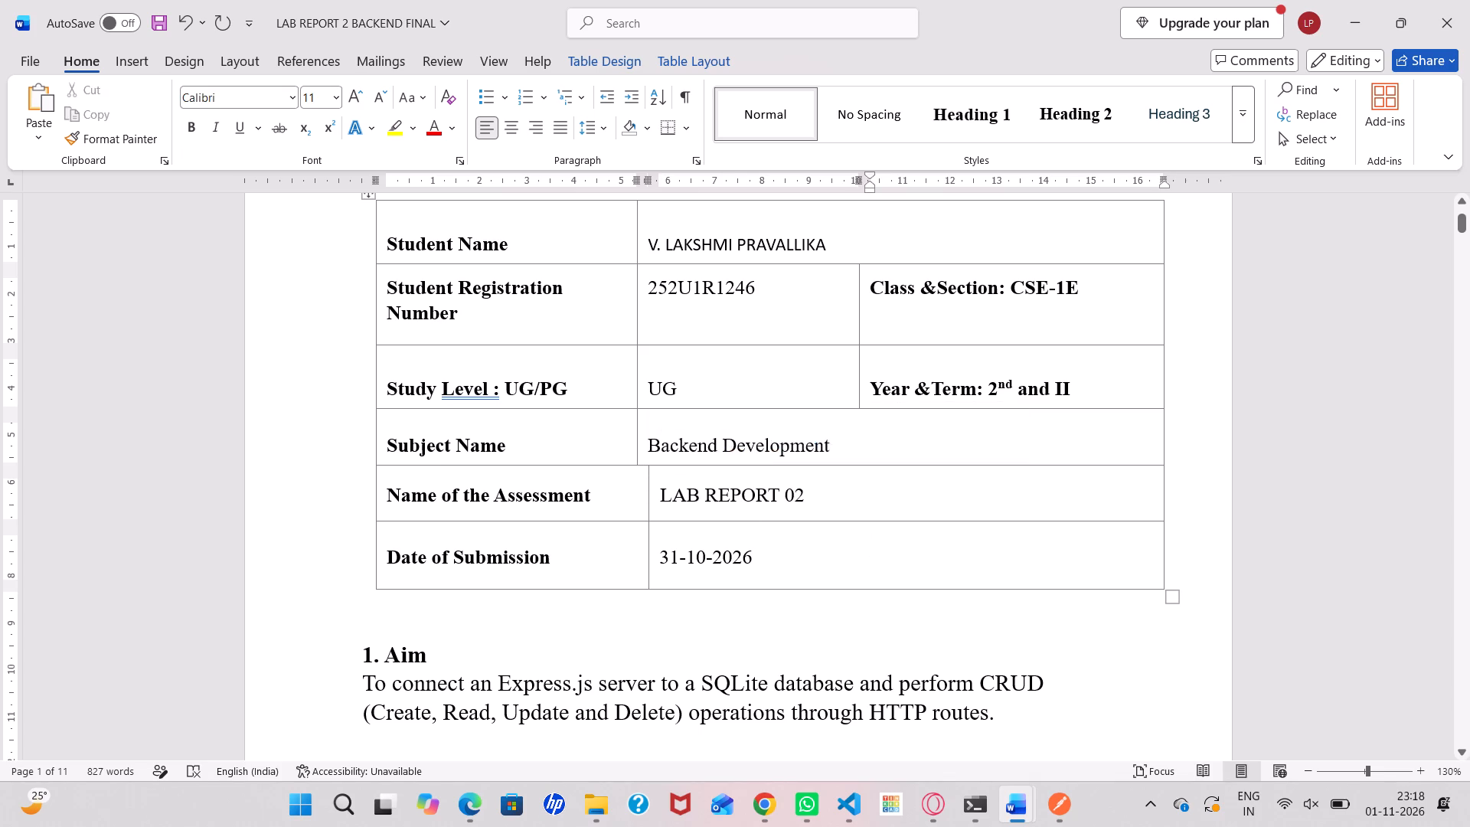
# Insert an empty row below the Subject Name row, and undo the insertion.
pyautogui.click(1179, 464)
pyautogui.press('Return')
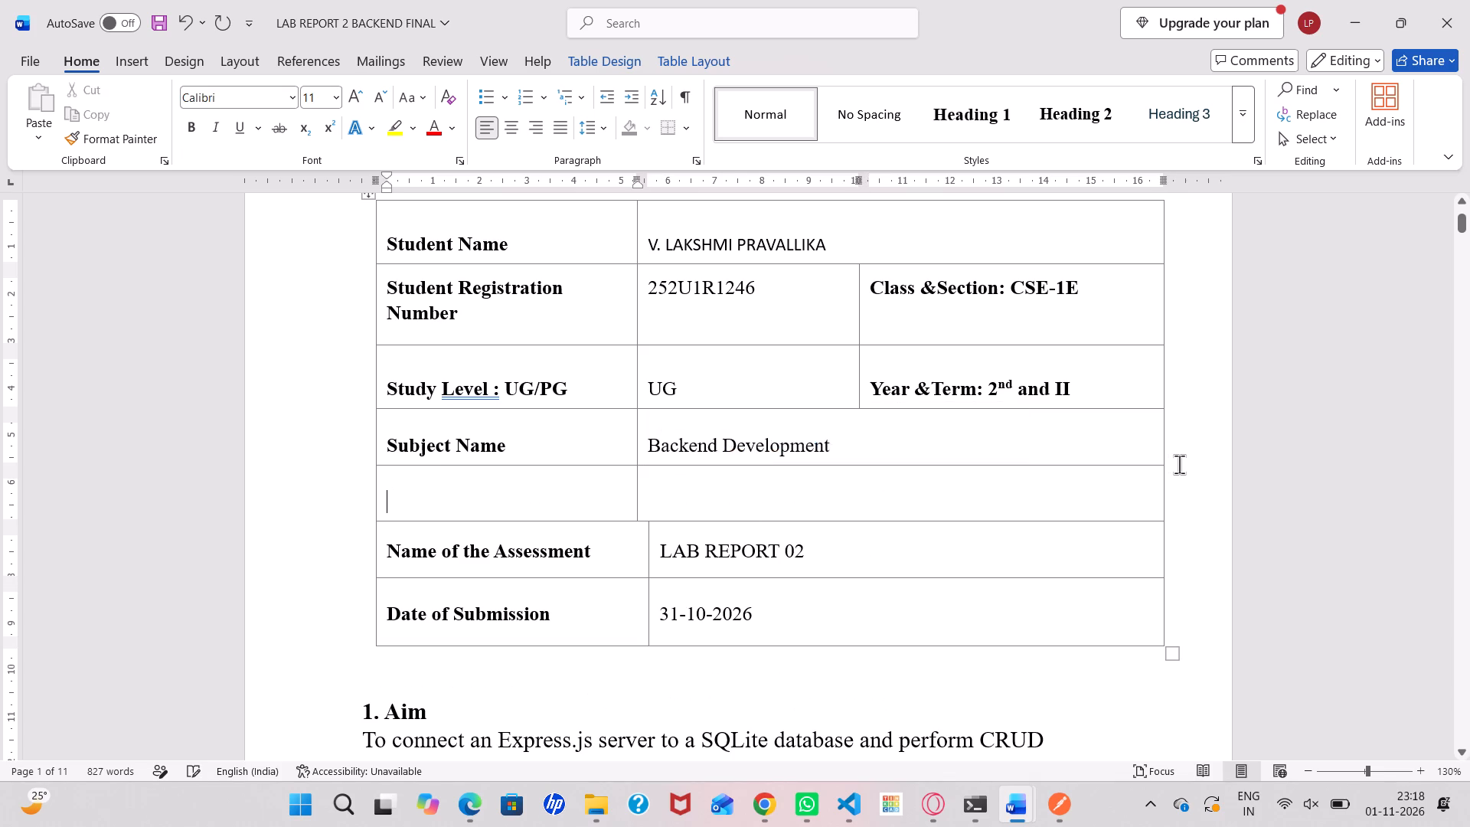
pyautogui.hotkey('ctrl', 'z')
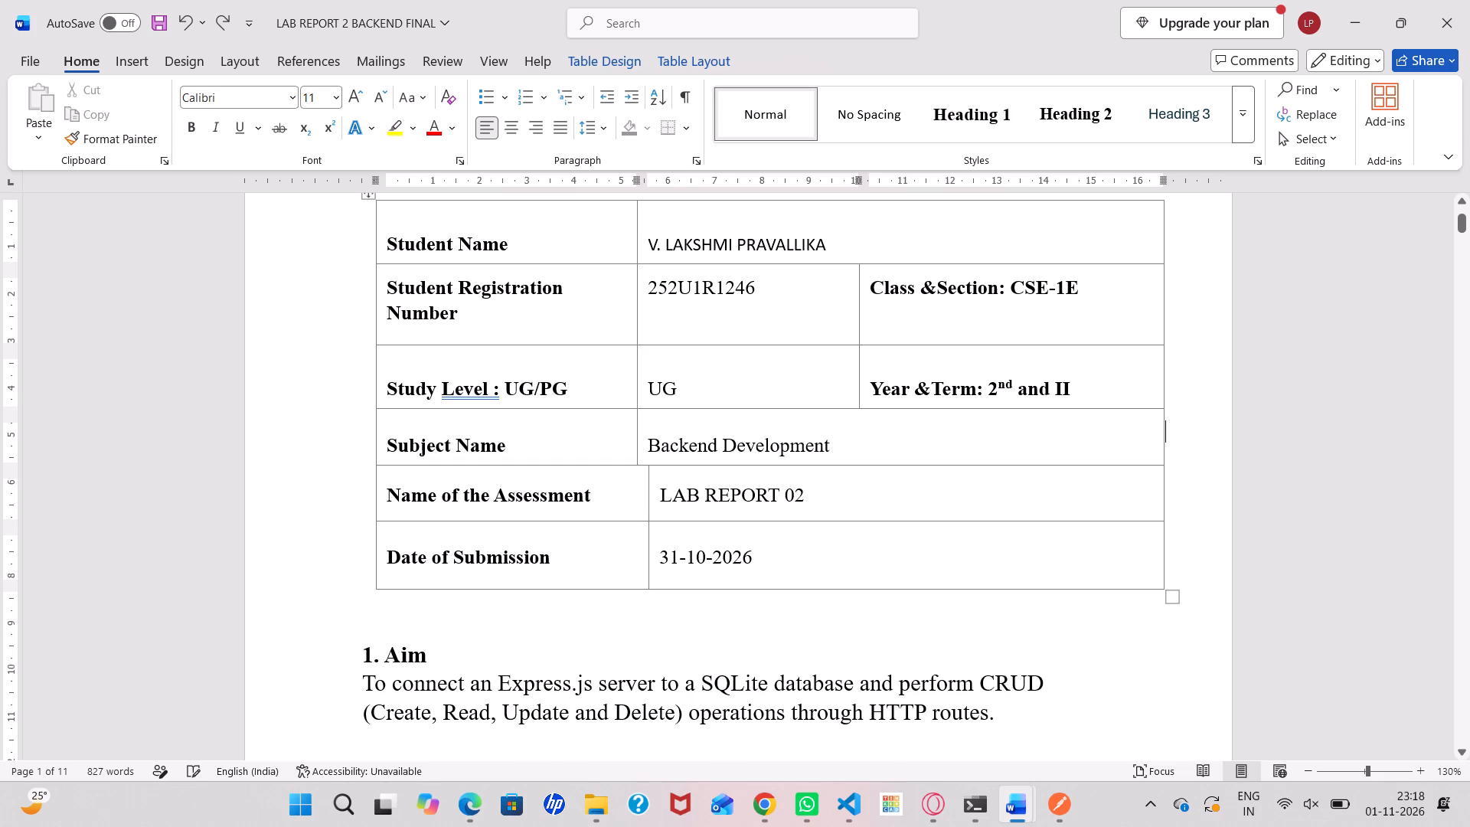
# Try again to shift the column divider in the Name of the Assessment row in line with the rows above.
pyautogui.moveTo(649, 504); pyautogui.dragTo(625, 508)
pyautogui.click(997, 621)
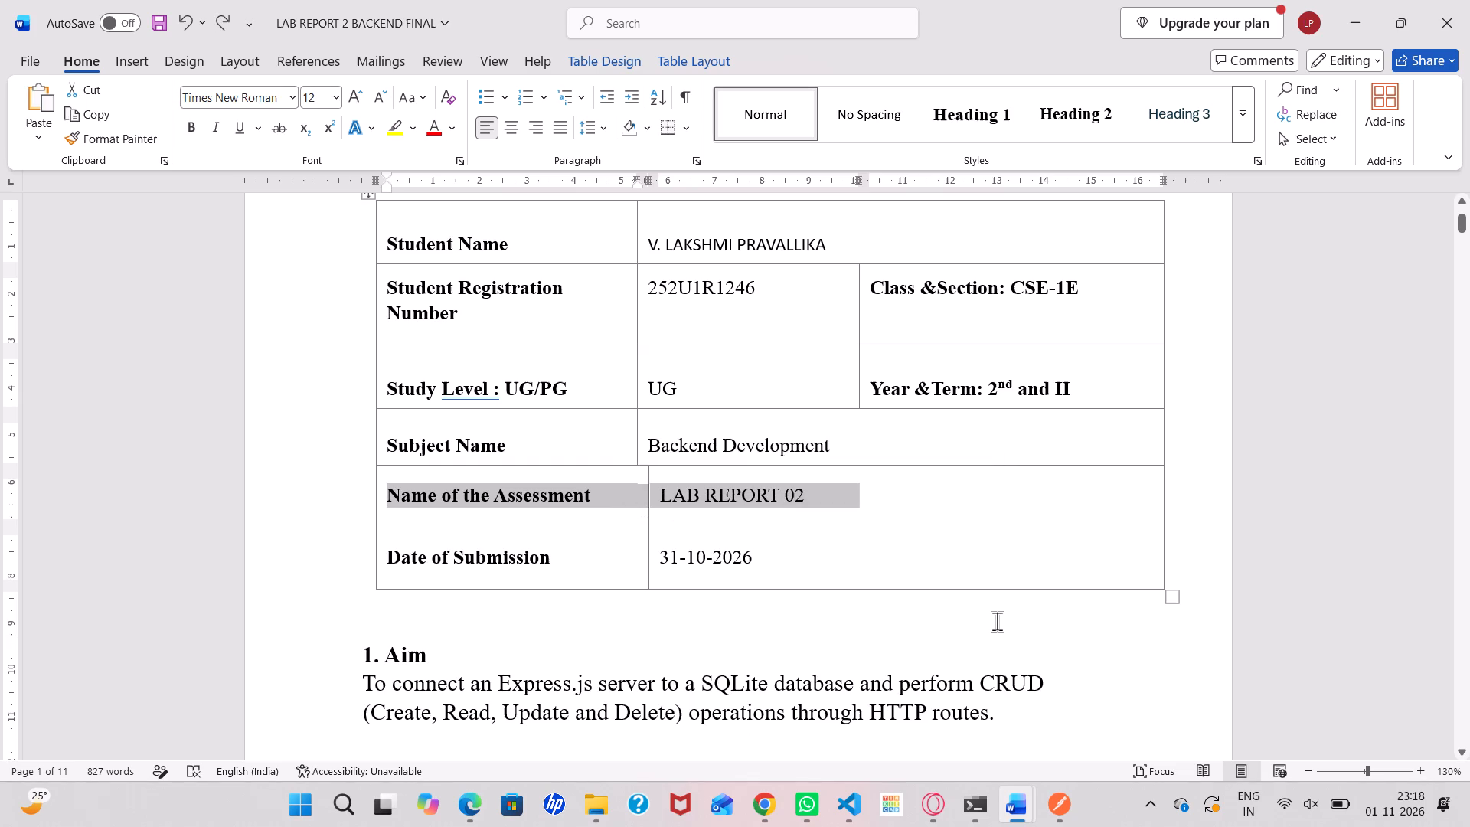
# Shrink the whole cover table slightly in both width and height and deselect the table.
pyautogui.moveTo(1166, 590); pyautogui.dragTo(1151, 563)
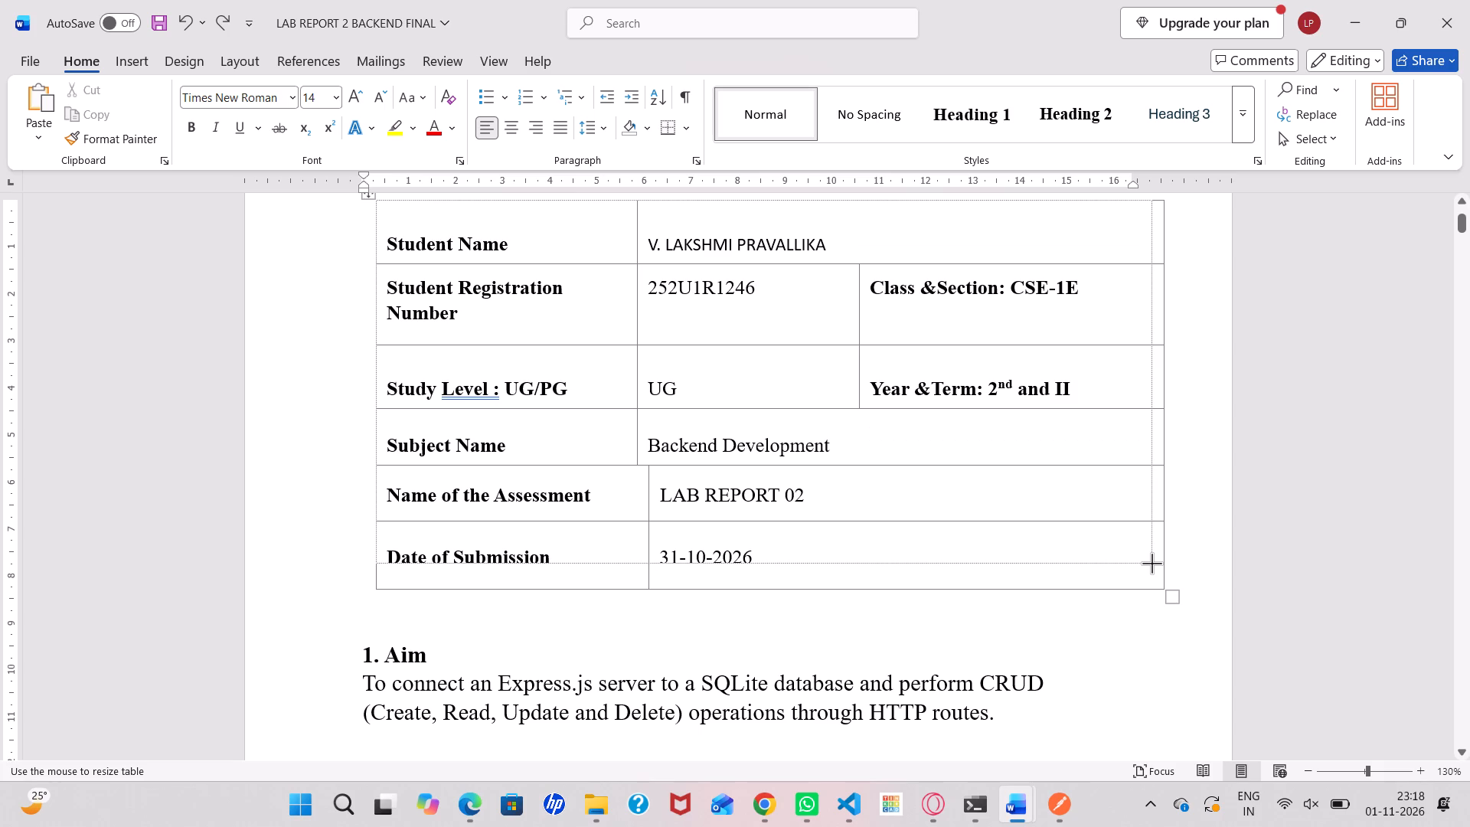
pyautogui.moveTo(1151, 563); pyautogui.dragTo(1160, 577)
pyautogui.click(1321, 493)
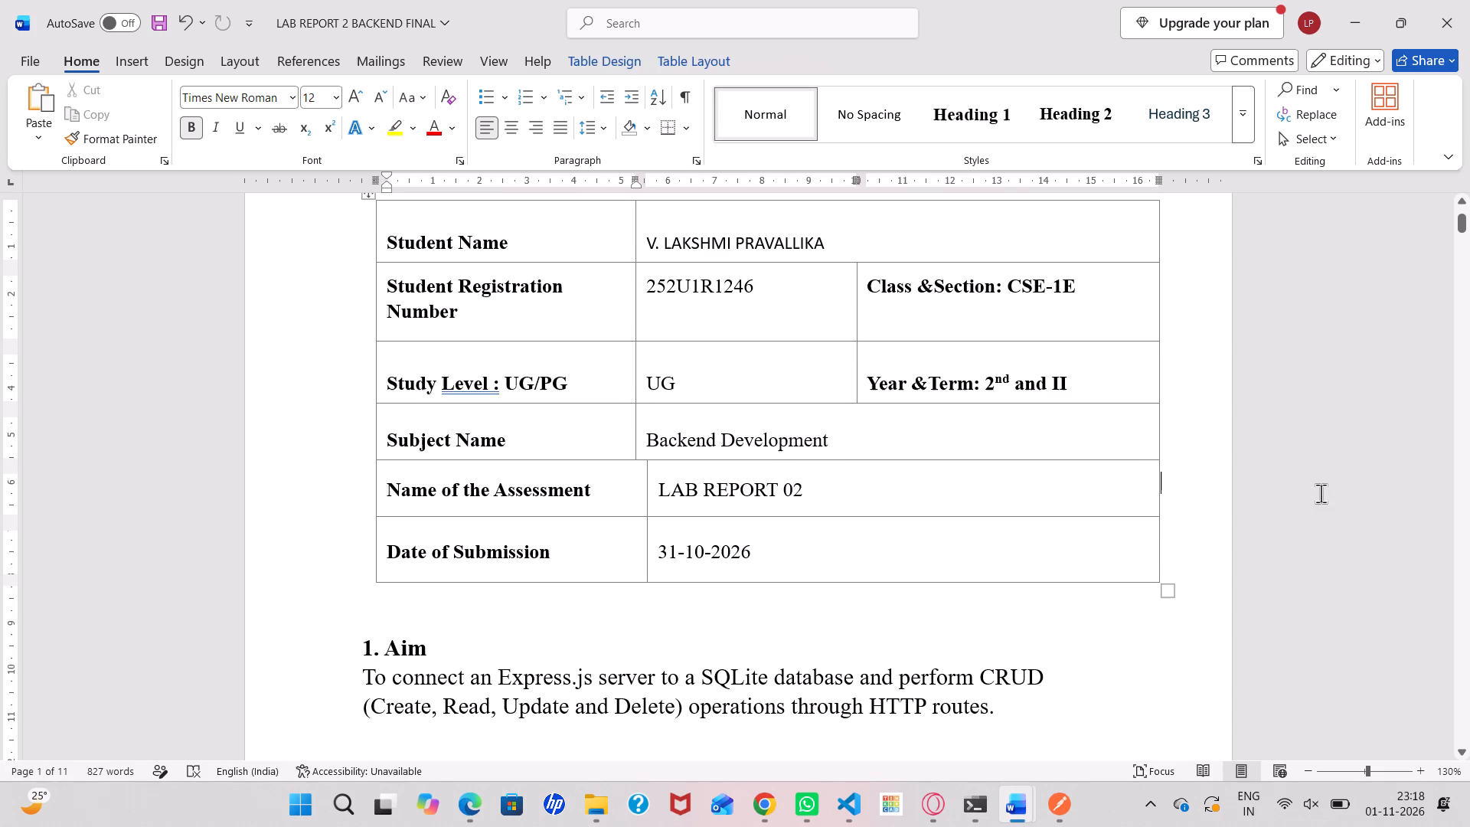
# Review the report from the cover table through the Objective, Theory, Project Structure, Database Design and Procedure sections for layout problems.
pyautogui.scroll(1, 1158, 413)
pyautogui.scroll(-2, 1158, 413)
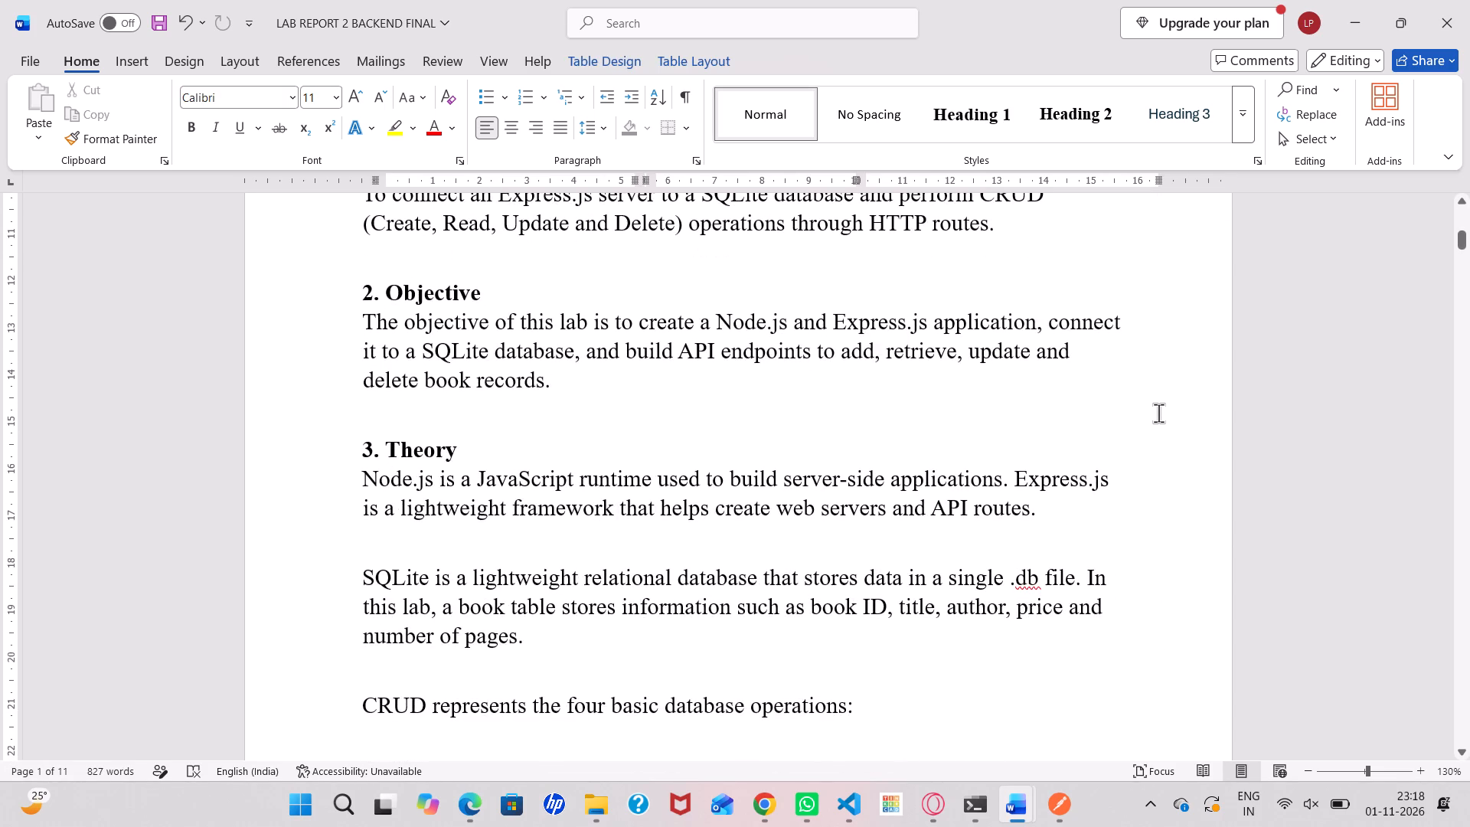
pyautogui.scroll(-6, 1158, 413)
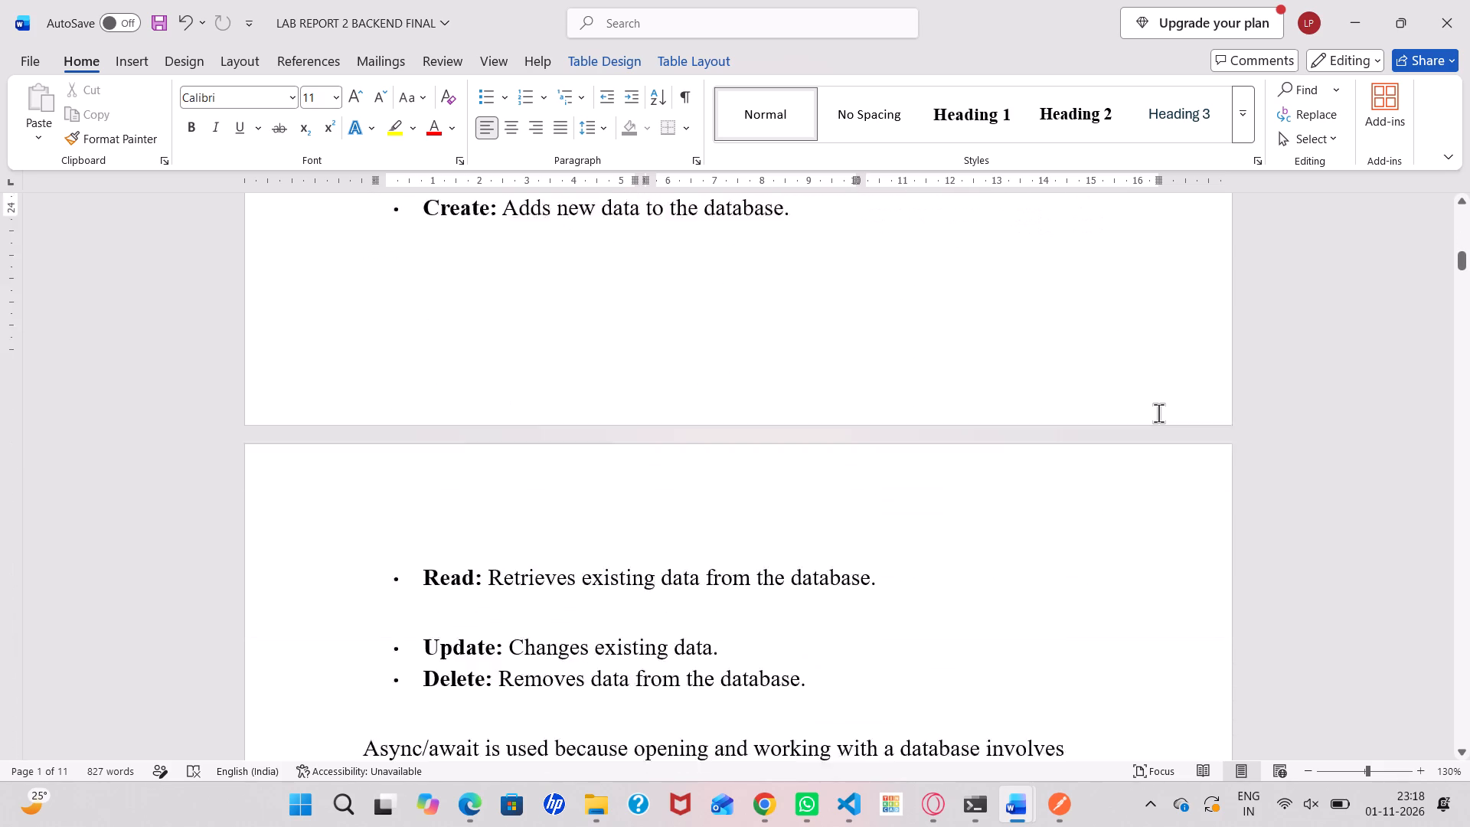
pyautogui.scroll(-4, 1158, 413)
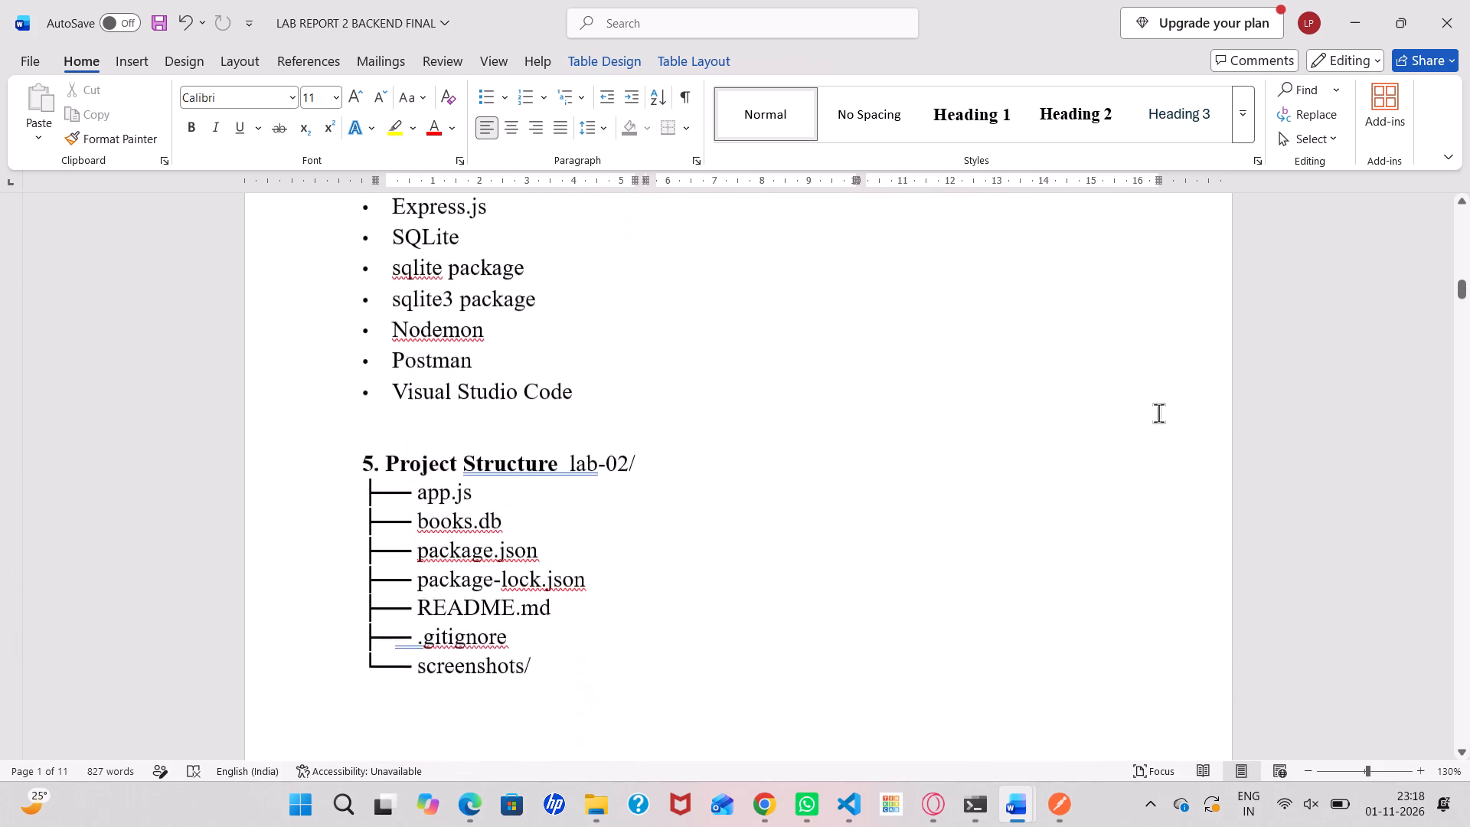
pyautogui.scroll(-3, 1158, 413)
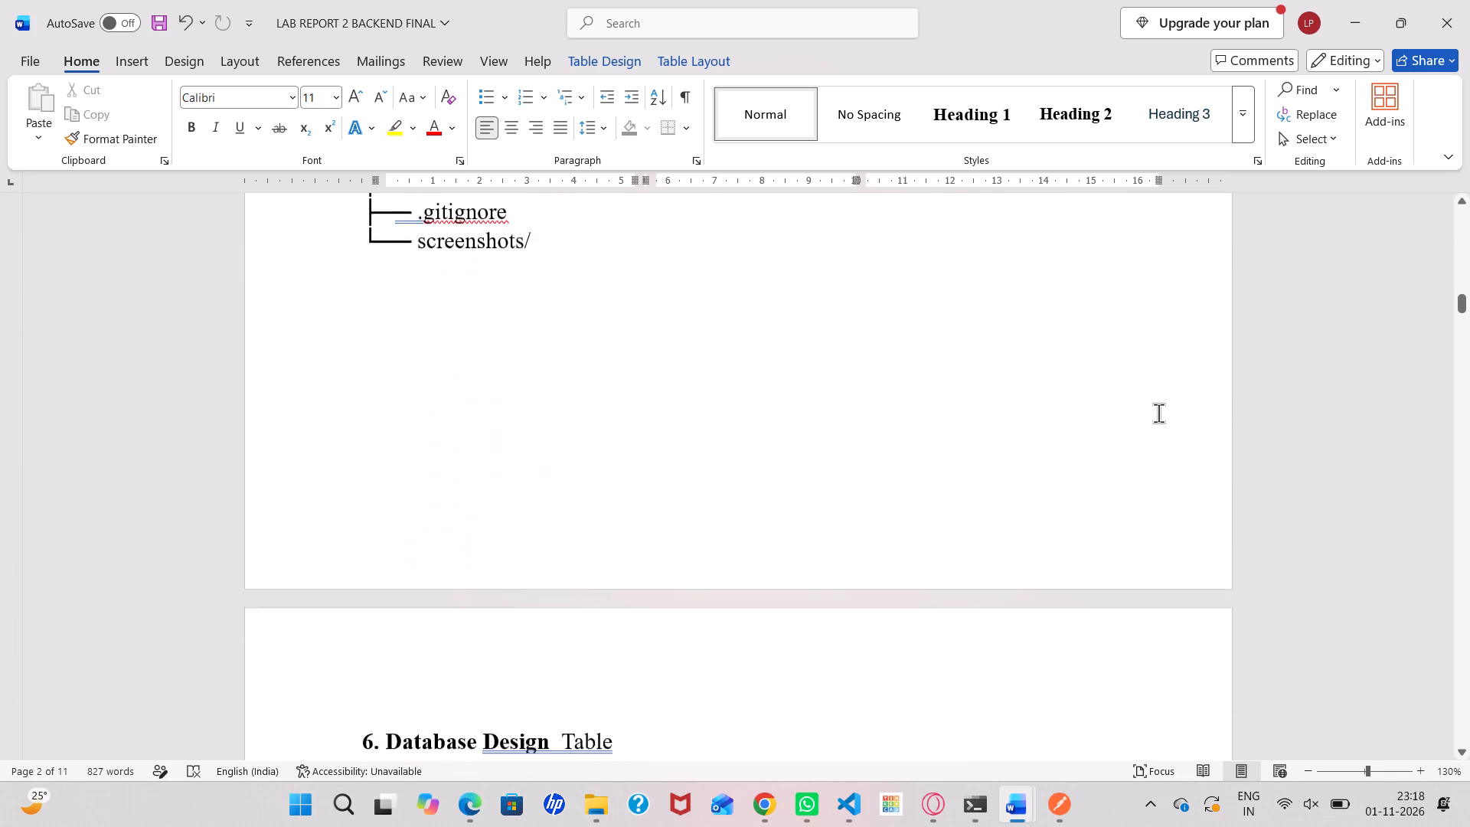
pyautogui.scroll(-4, 1158, 413)
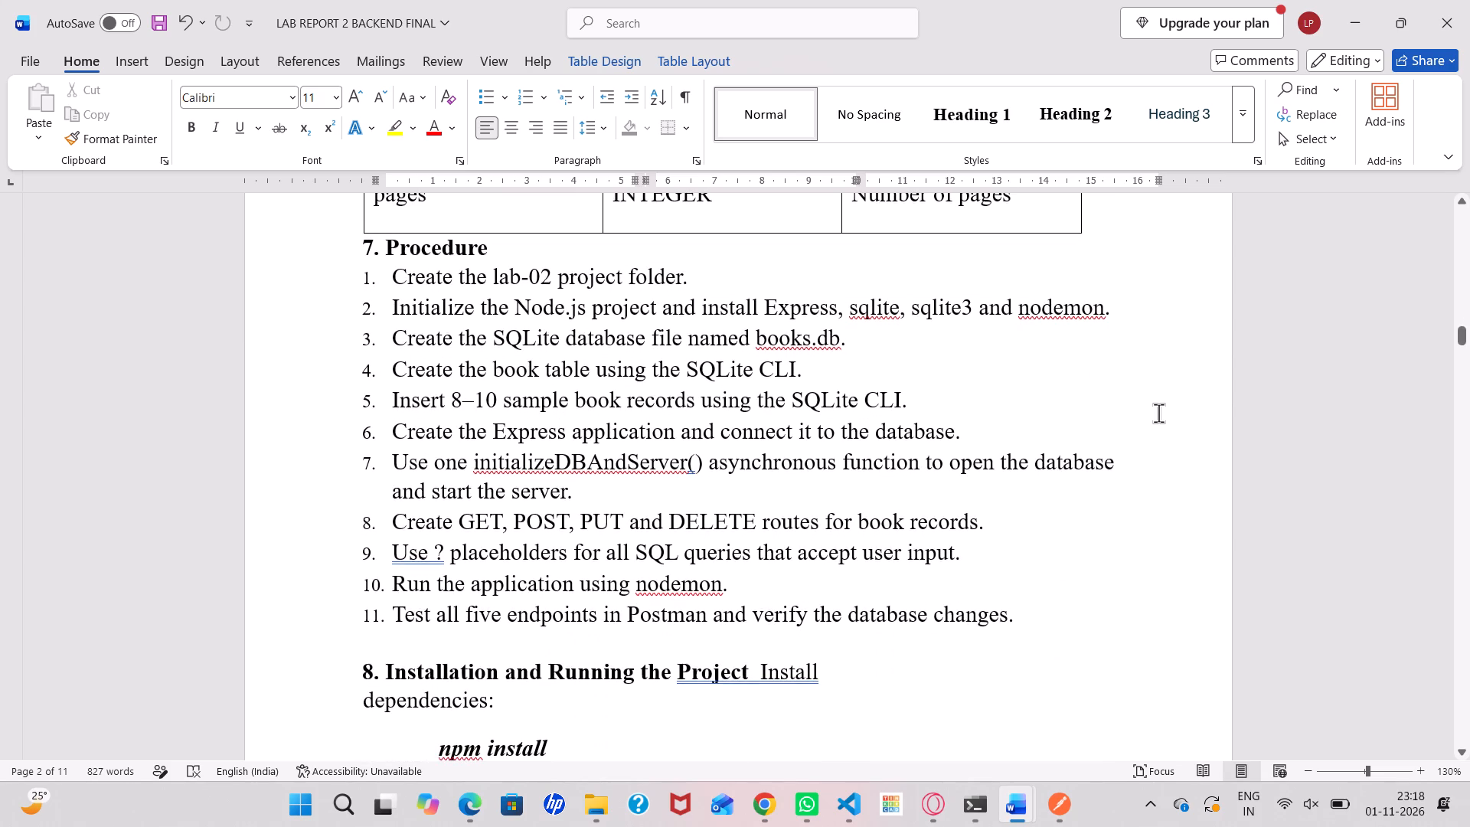
pyautogui.scroll(1, 1097, 340)
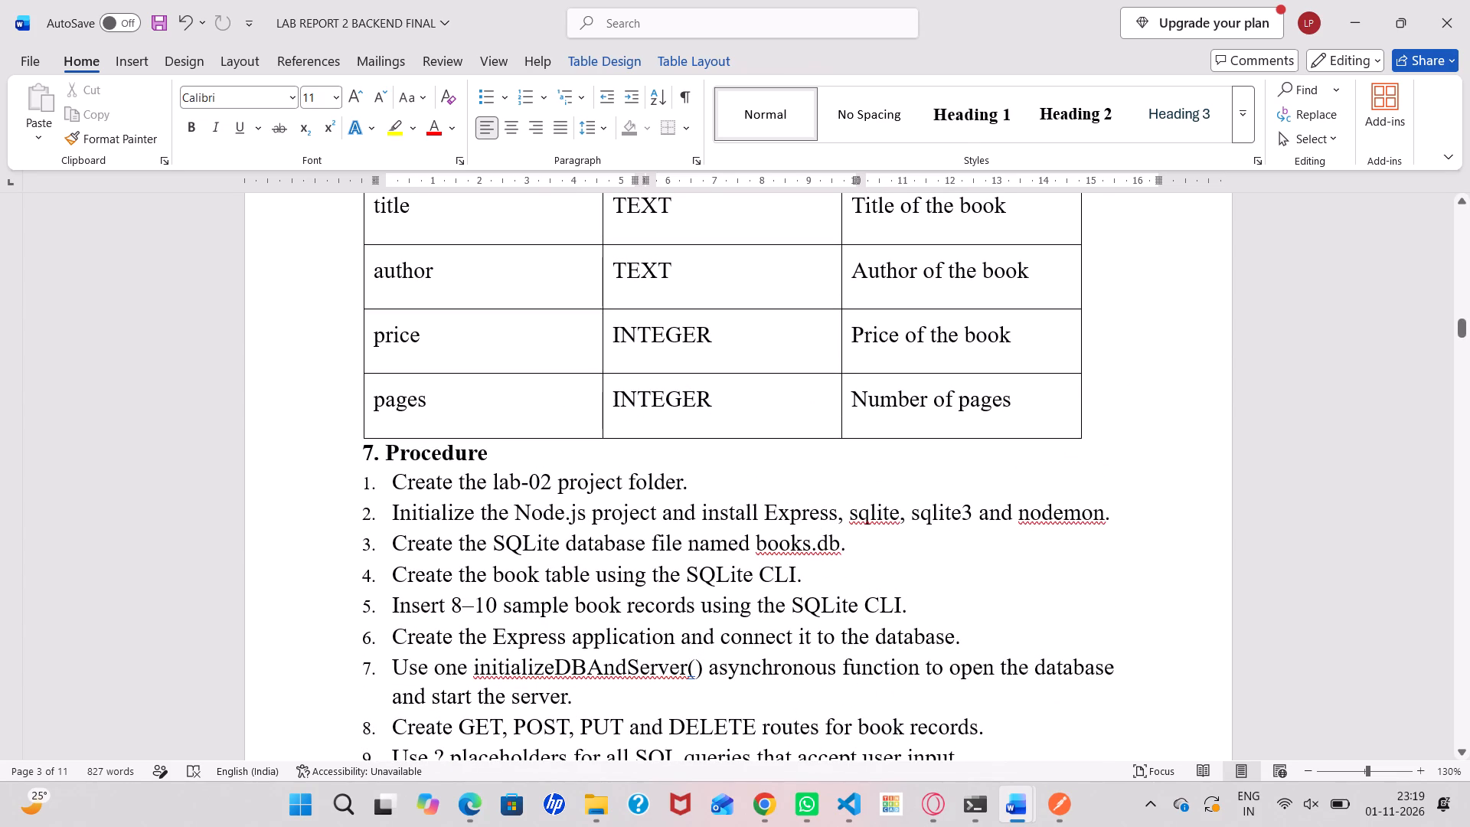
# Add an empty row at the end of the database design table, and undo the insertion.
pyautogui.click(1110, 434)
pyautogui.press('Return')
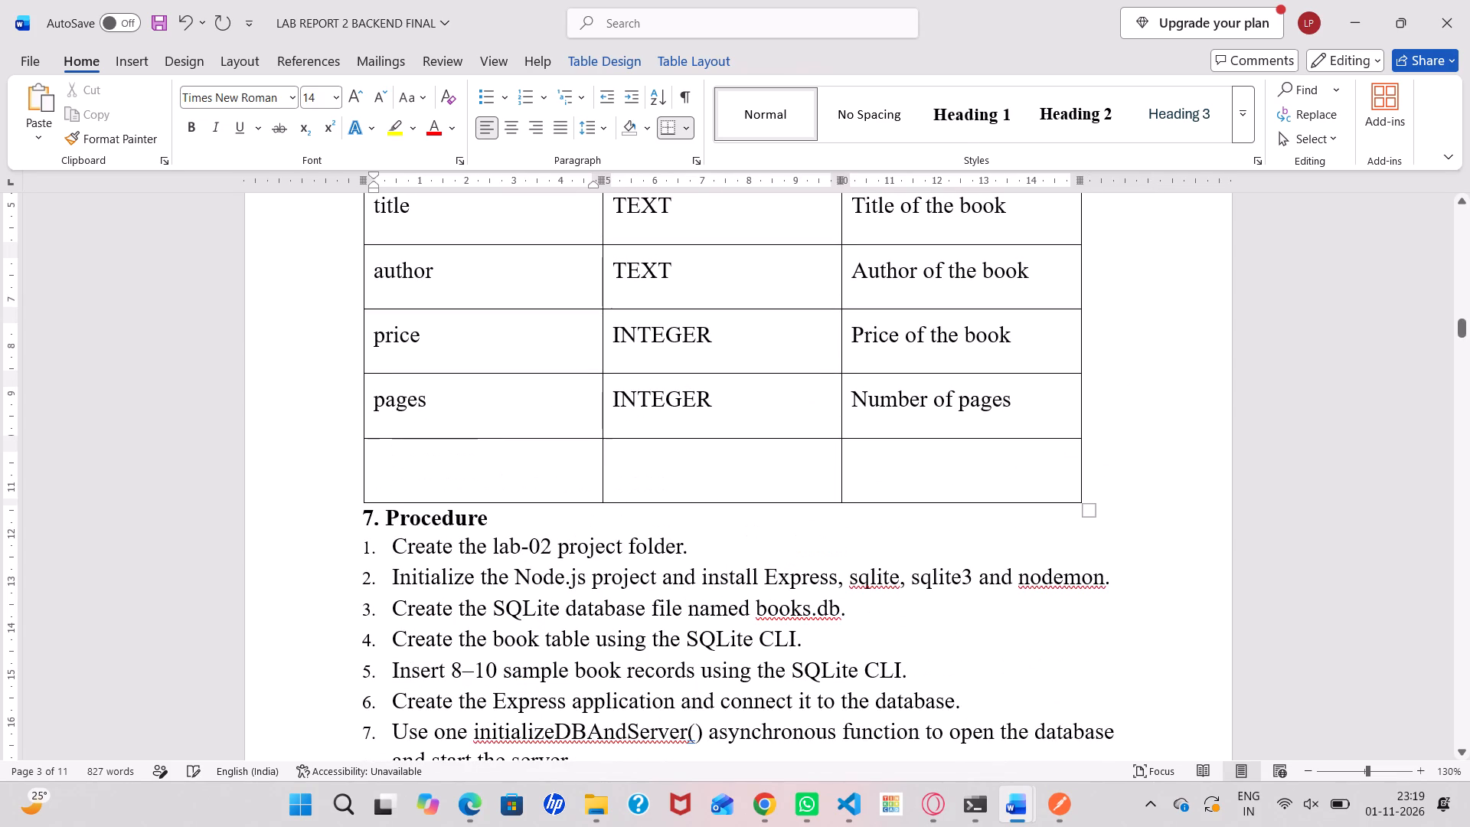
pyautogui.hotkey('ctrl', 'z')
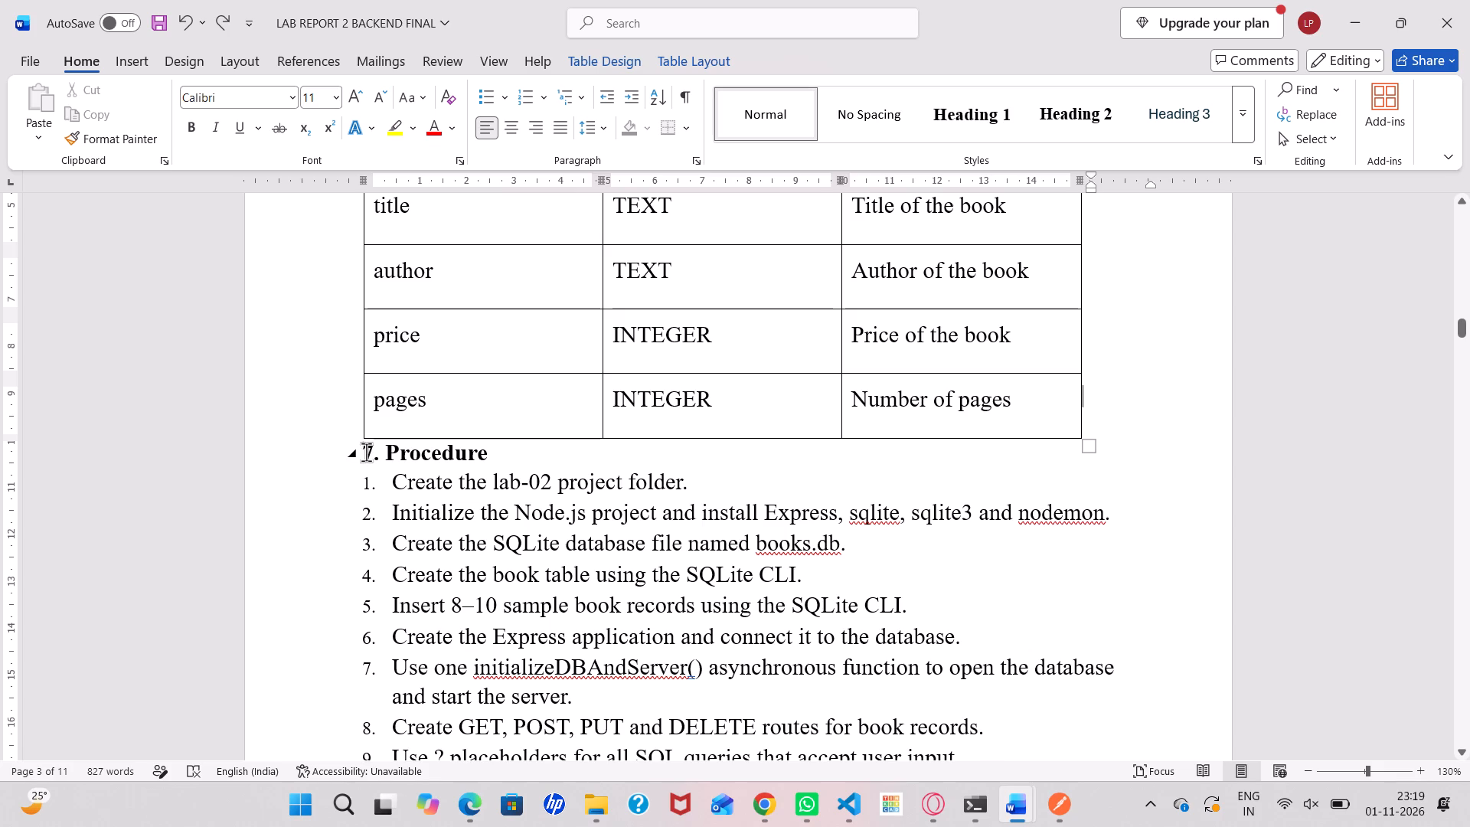
# Insert a blank line between the database design table and the "7. Procedure" heading.
pyautogui.click(364, 452)
pyautogui.press('Return')
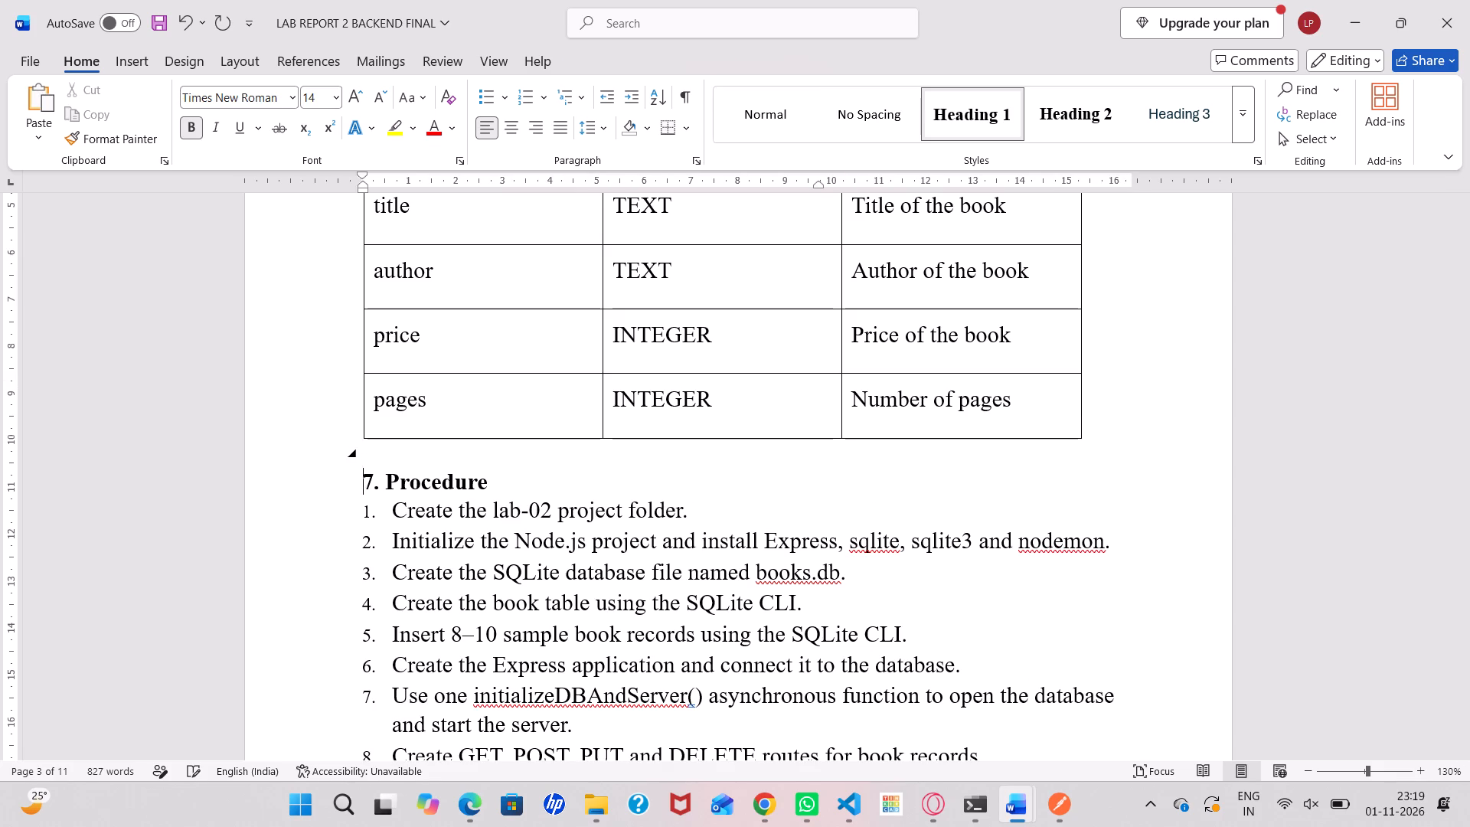
# Examine the layout of the installation section, the SQLite CLI commands and the endpoint table up to the Testing and Screenshots heading.
pyautogui.scroll(-2, 655, 532)
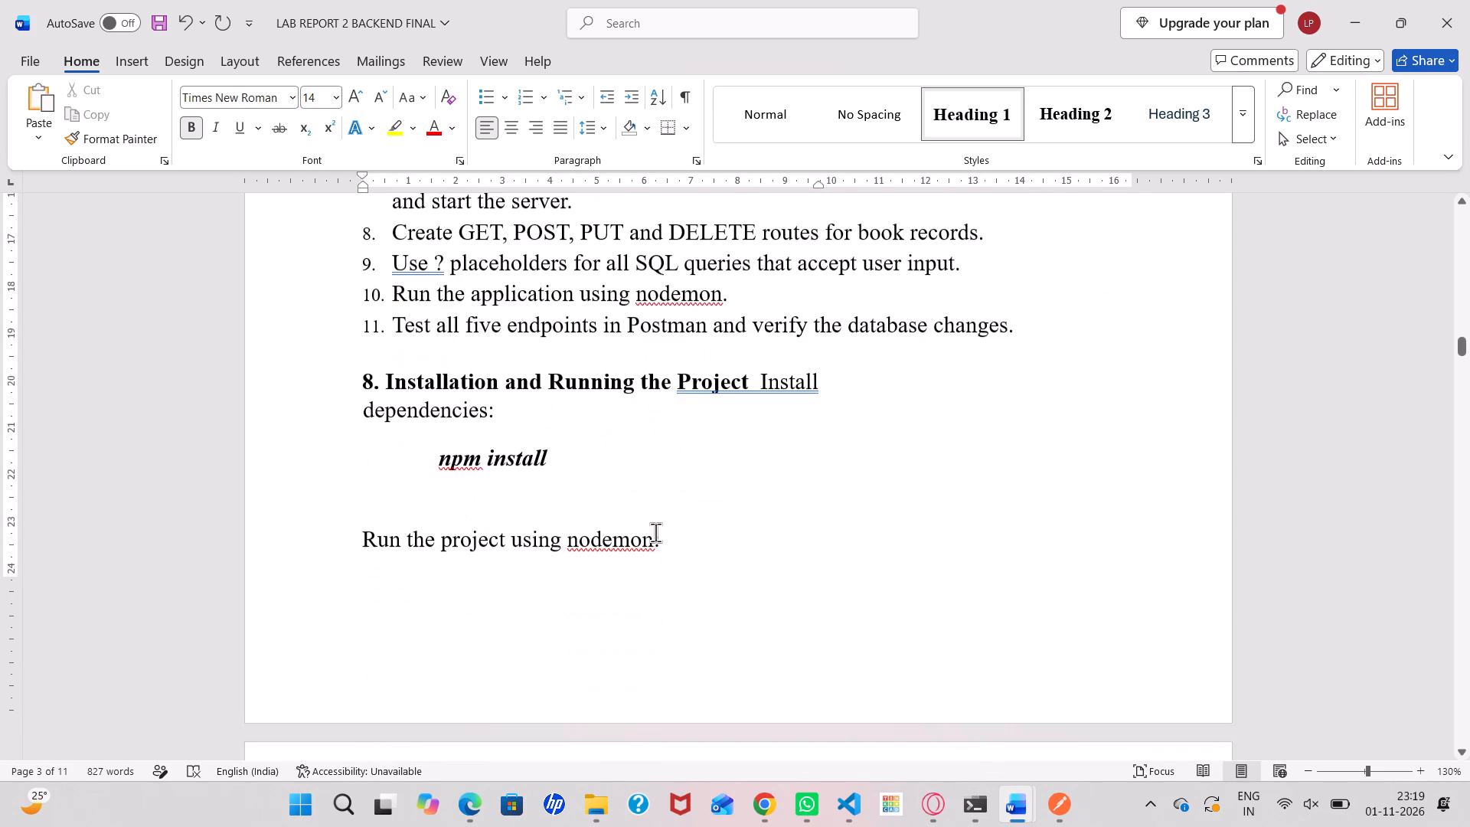
pyautogui.scroll(-3, 655, 532)
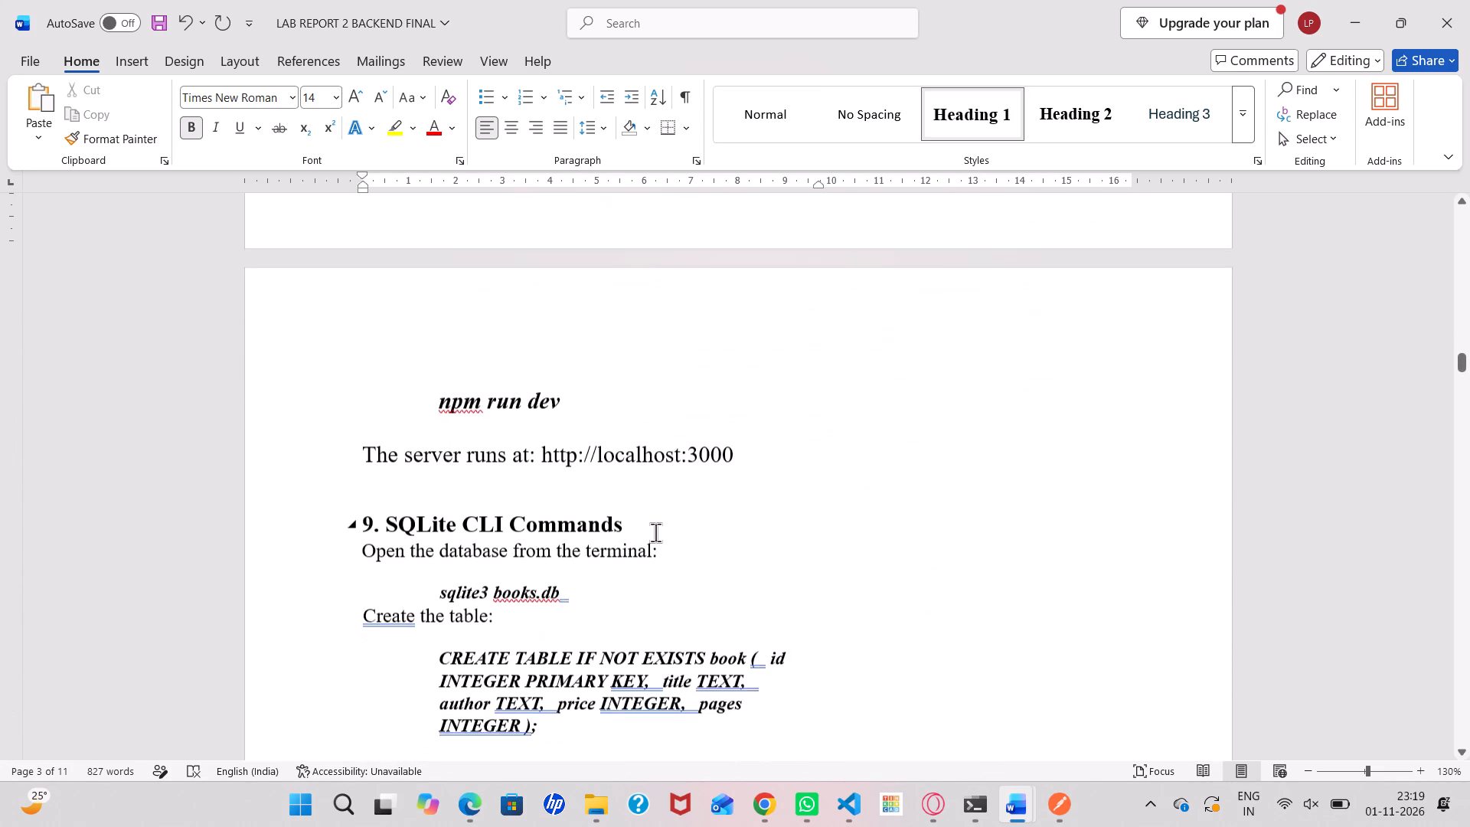
pyautogui.scroll(-2, 655, 532)
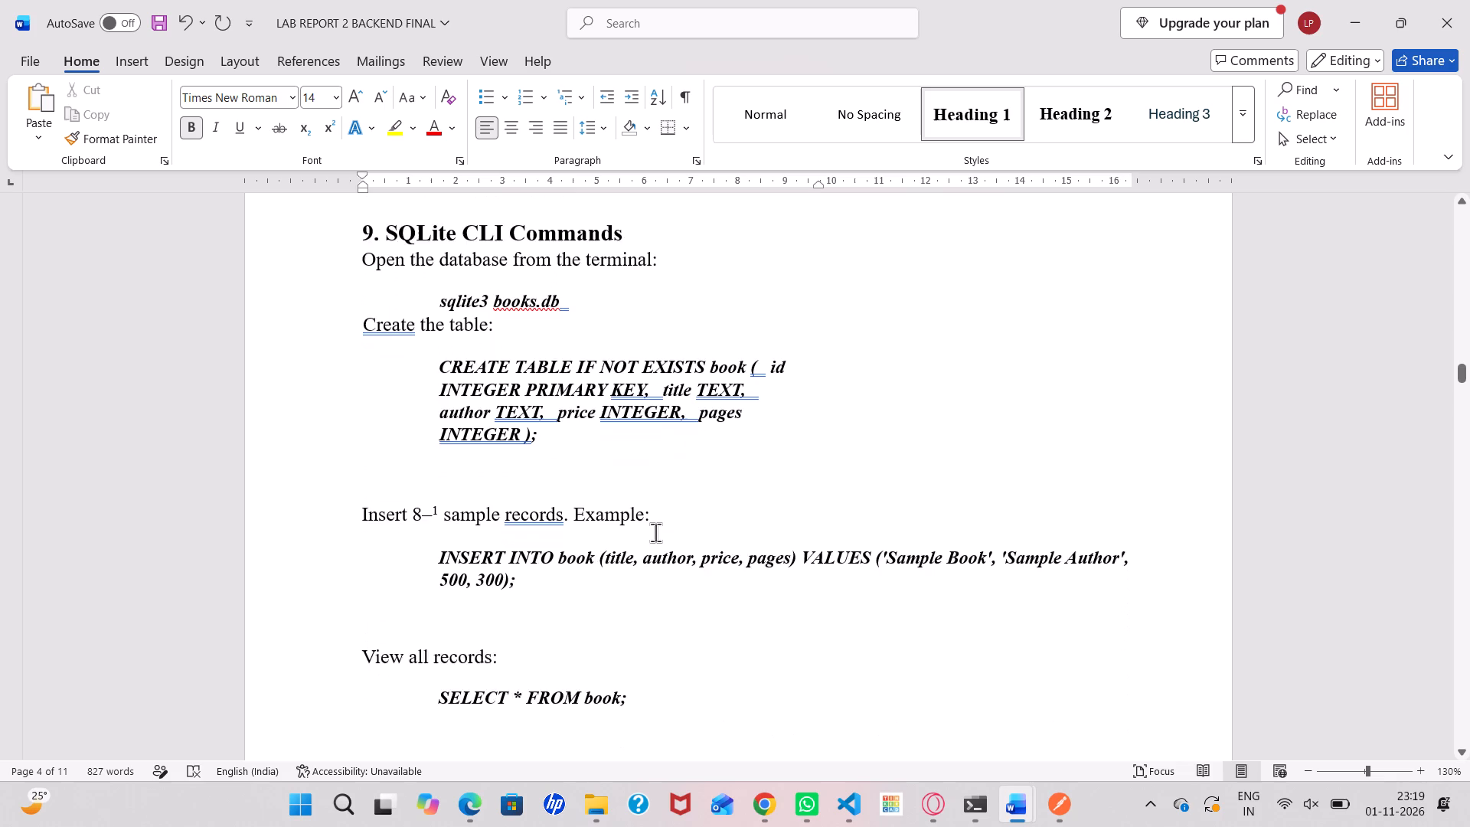
pyautogui.scroll(-2, 655, 532)
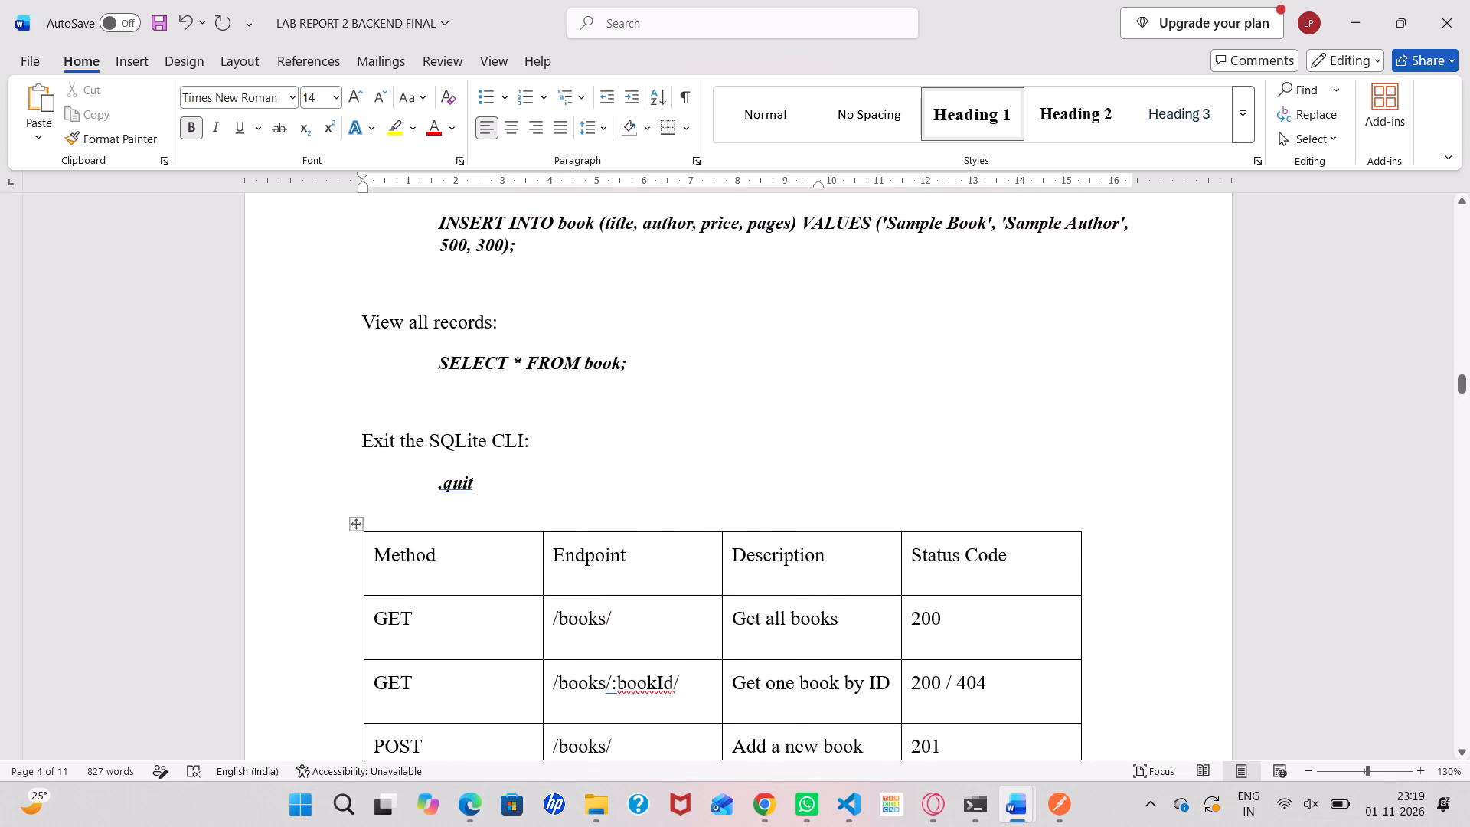
pyautogui.scroll(-1, 655, 532)
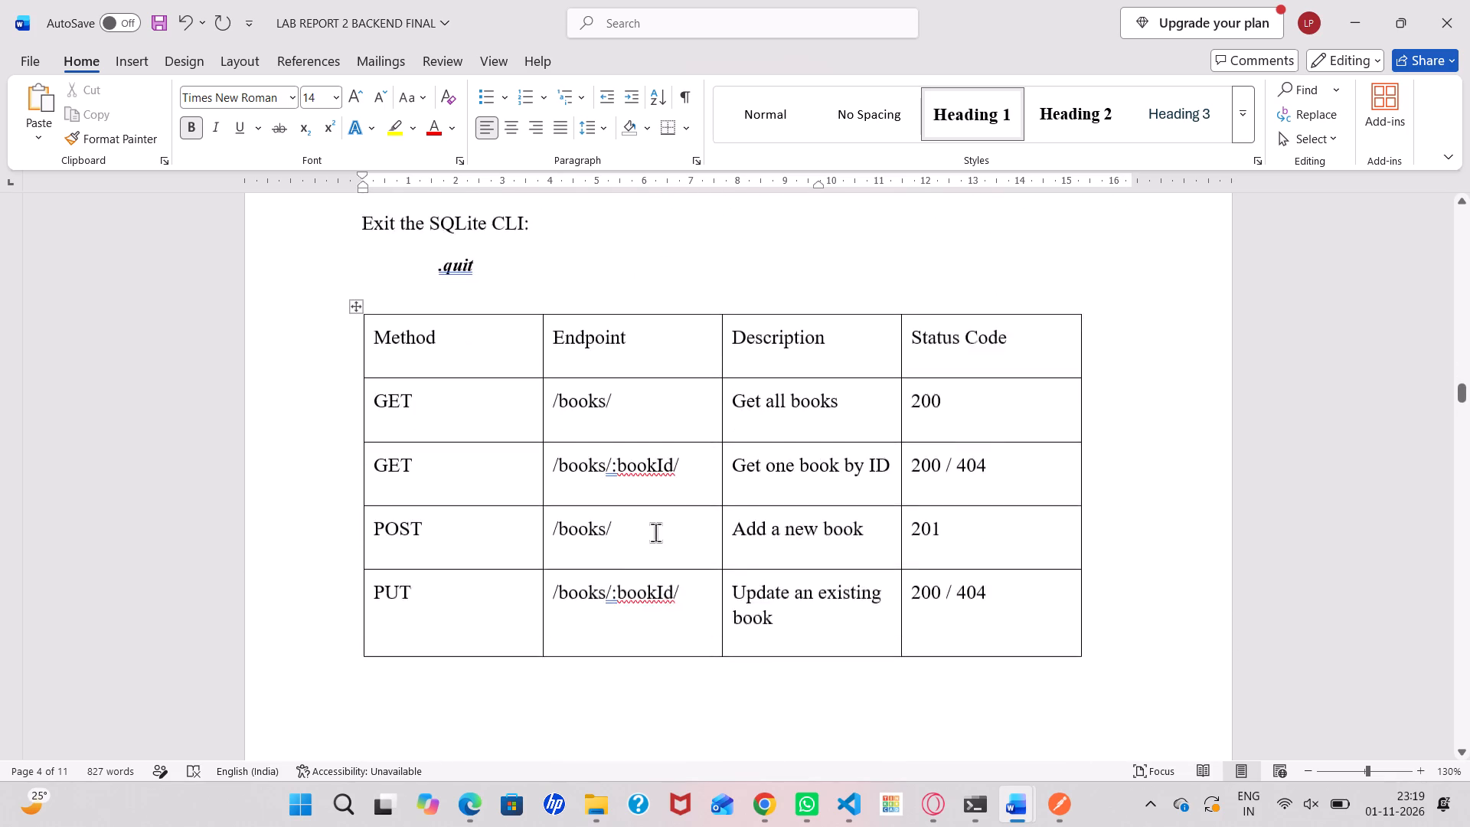
pyautogui.scroll(-4, 655, 532)
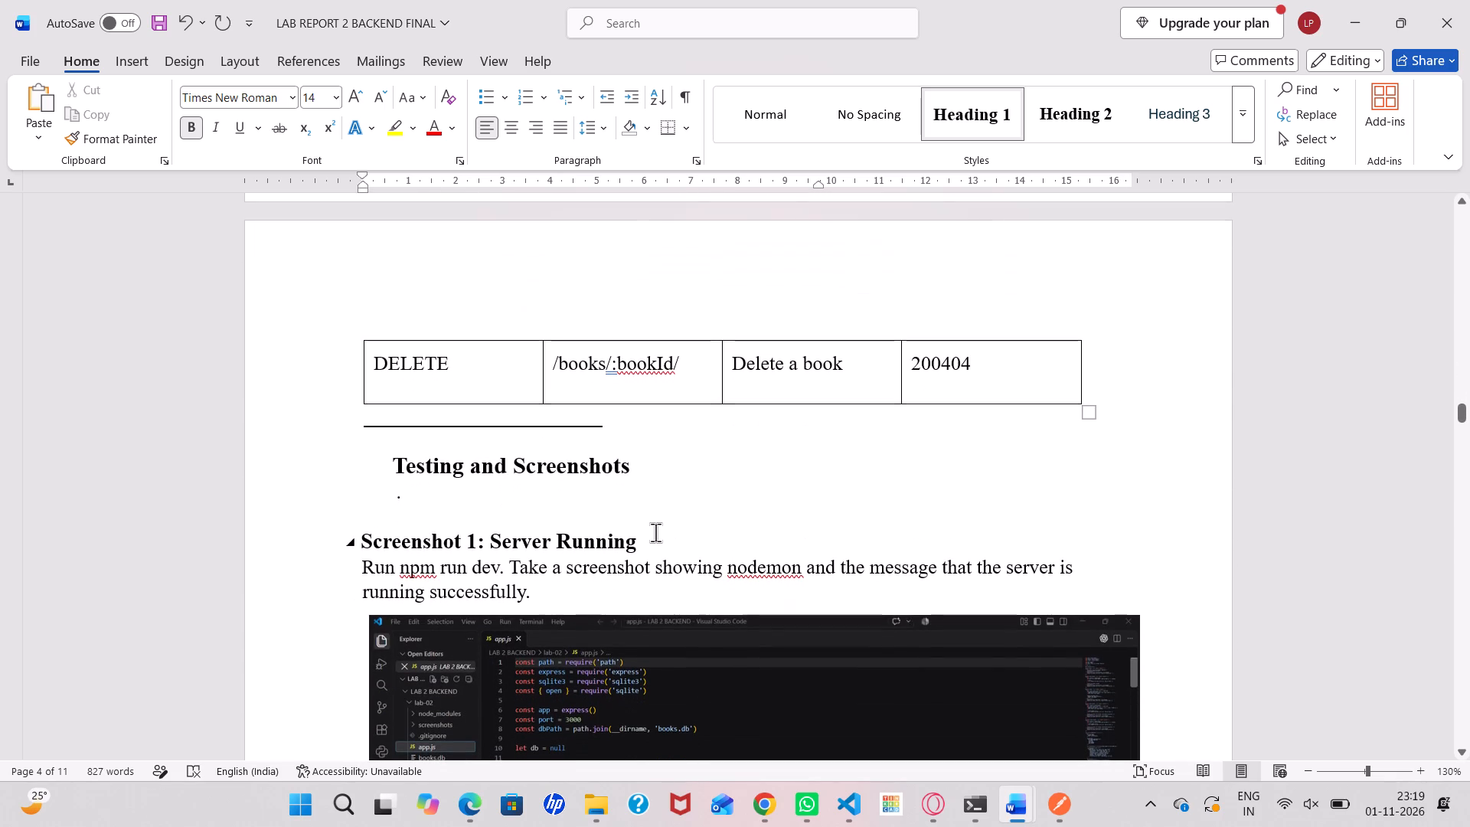
# Replace the empty paragraph below the horizontal line with new blank lines, widening the gap above the Testing and Screenshots heading.
pyautogui.click(583, 429)
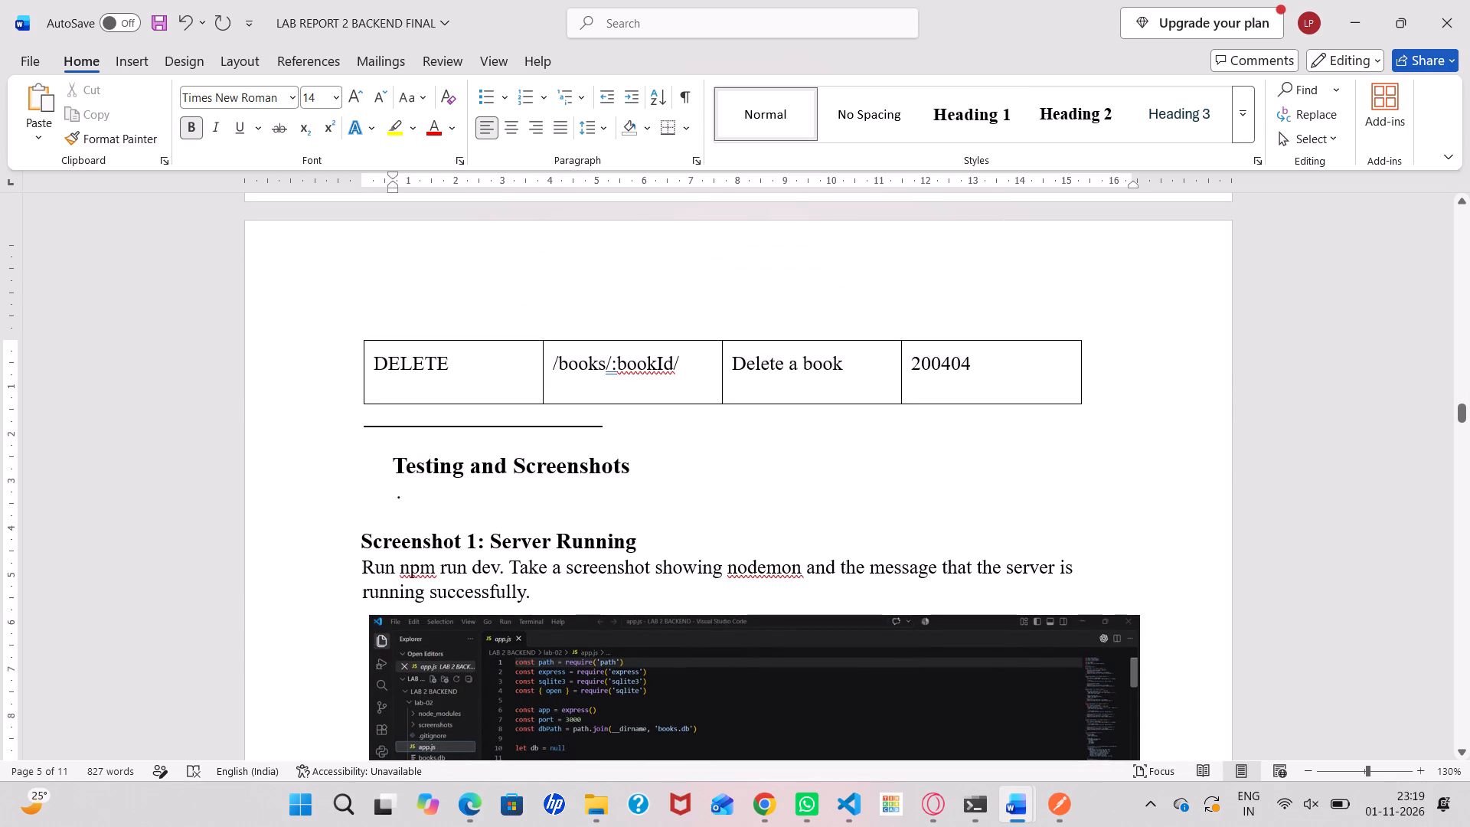
pyautogui.press('BackSpace')
pyautogui.press('BackSpace')
pyautogui.press('BackSpace')
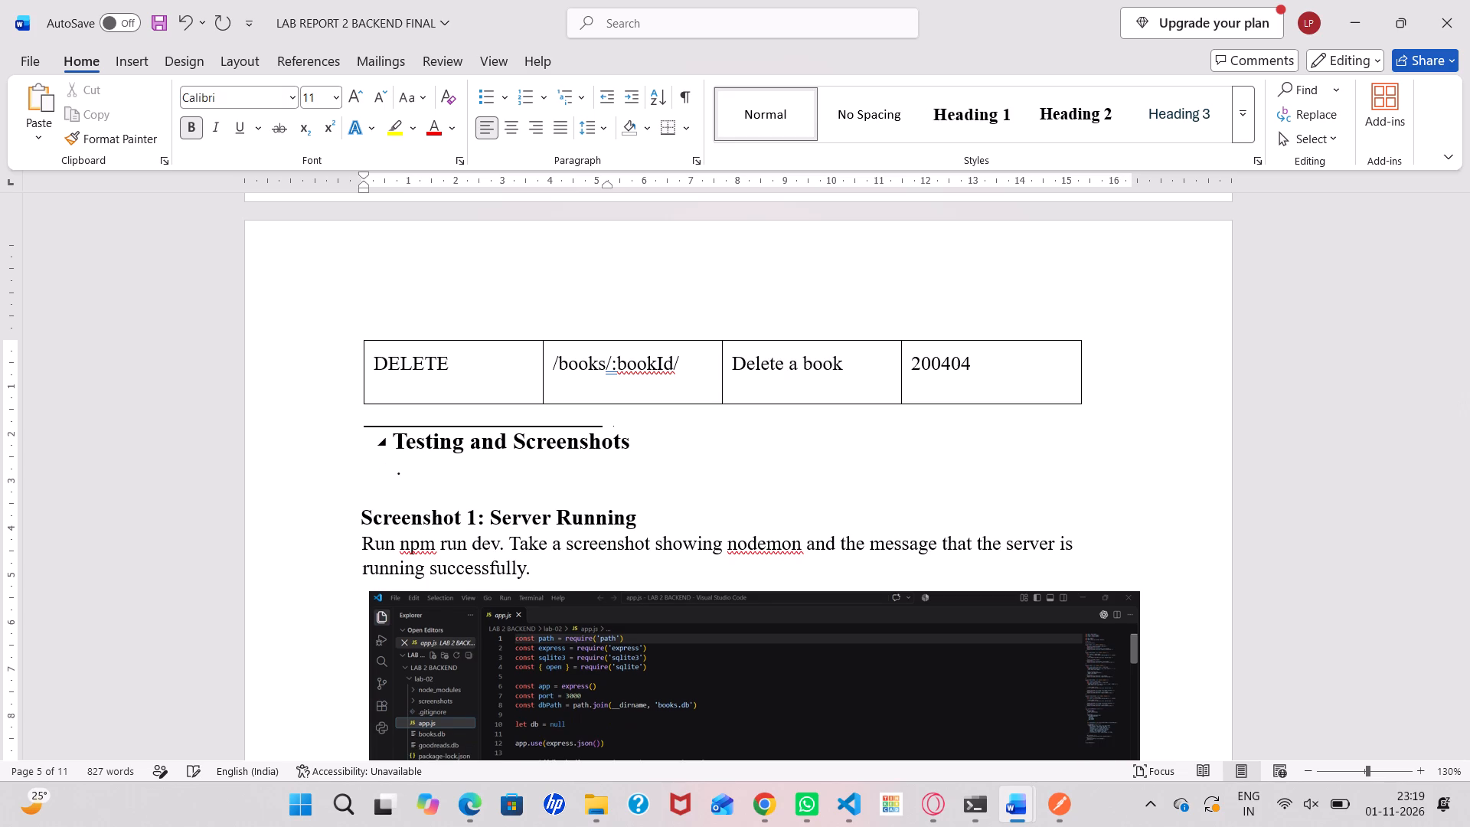
pyautogui.press('BackSpace')
pyautogui.press('Return')
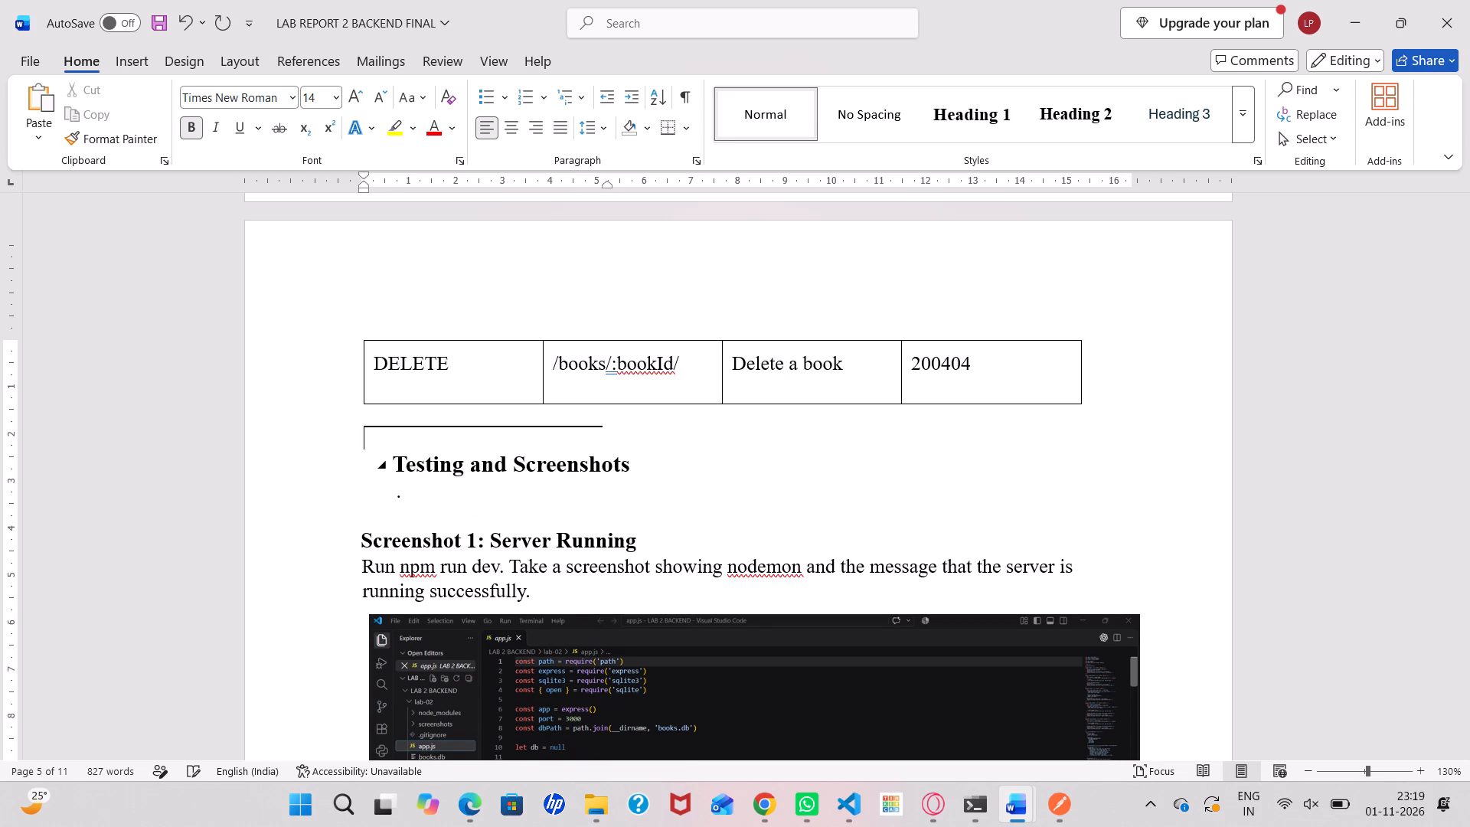
pyautogui.press('Return')
# Review the spacing and layout from the cover table through the theory, project structure, database table and SQLite commands to the endpoint table.
pyautogui.scroll(-2, 781, 513)
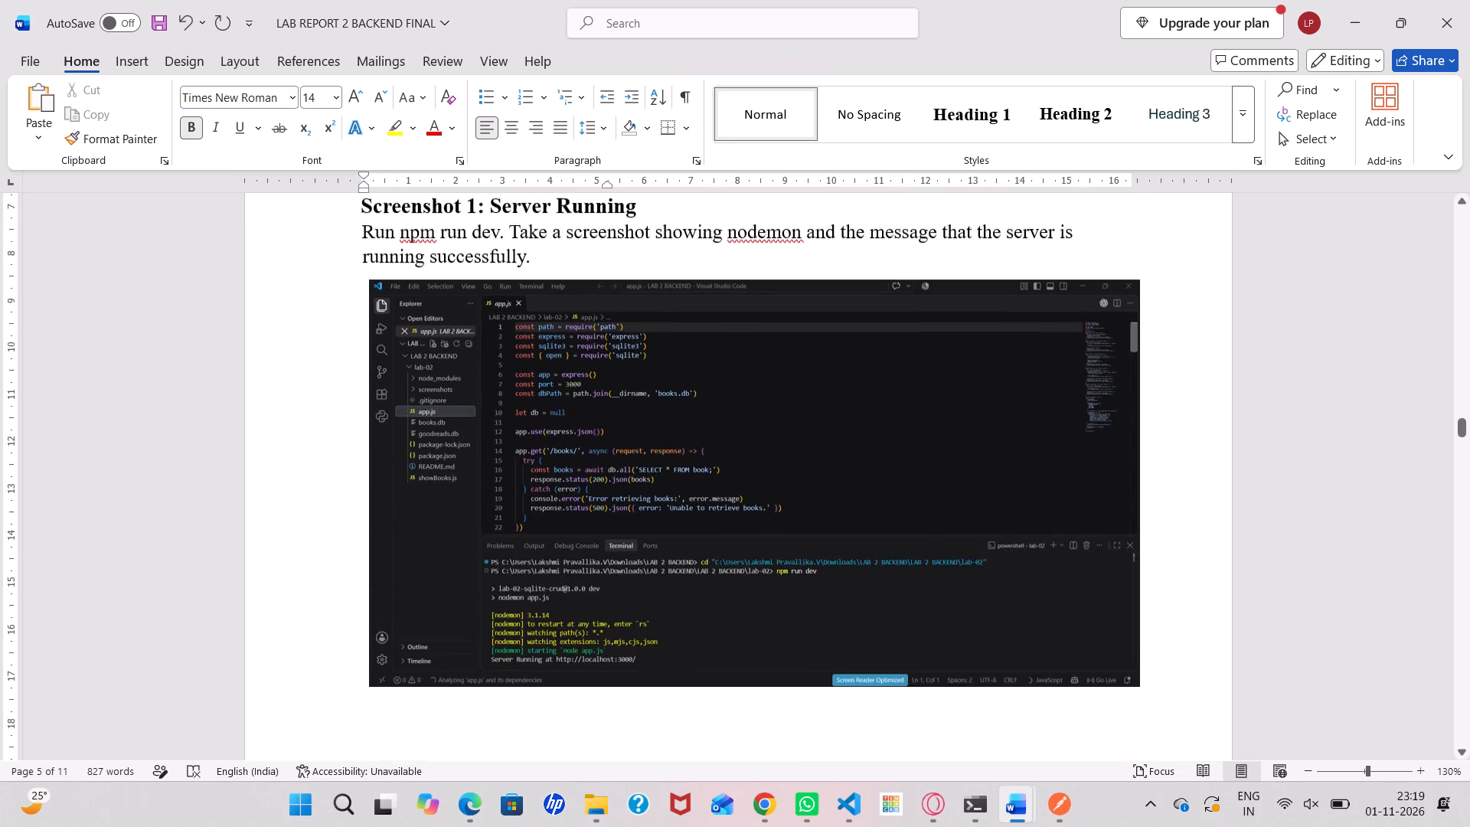
pyautogui.scroll(-1, 781, 513)
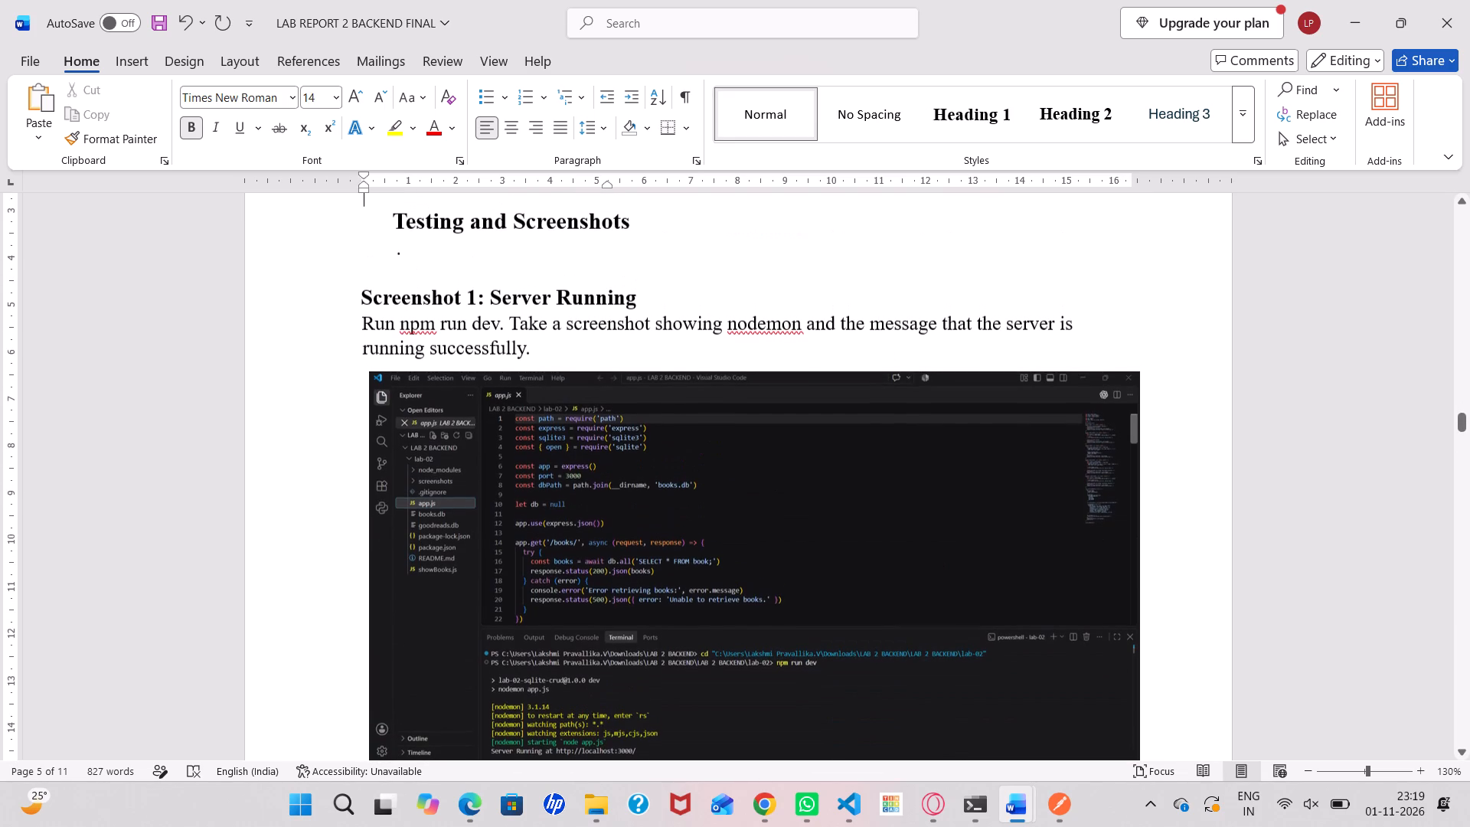
pyautogui.scroll(7, 806, 570)
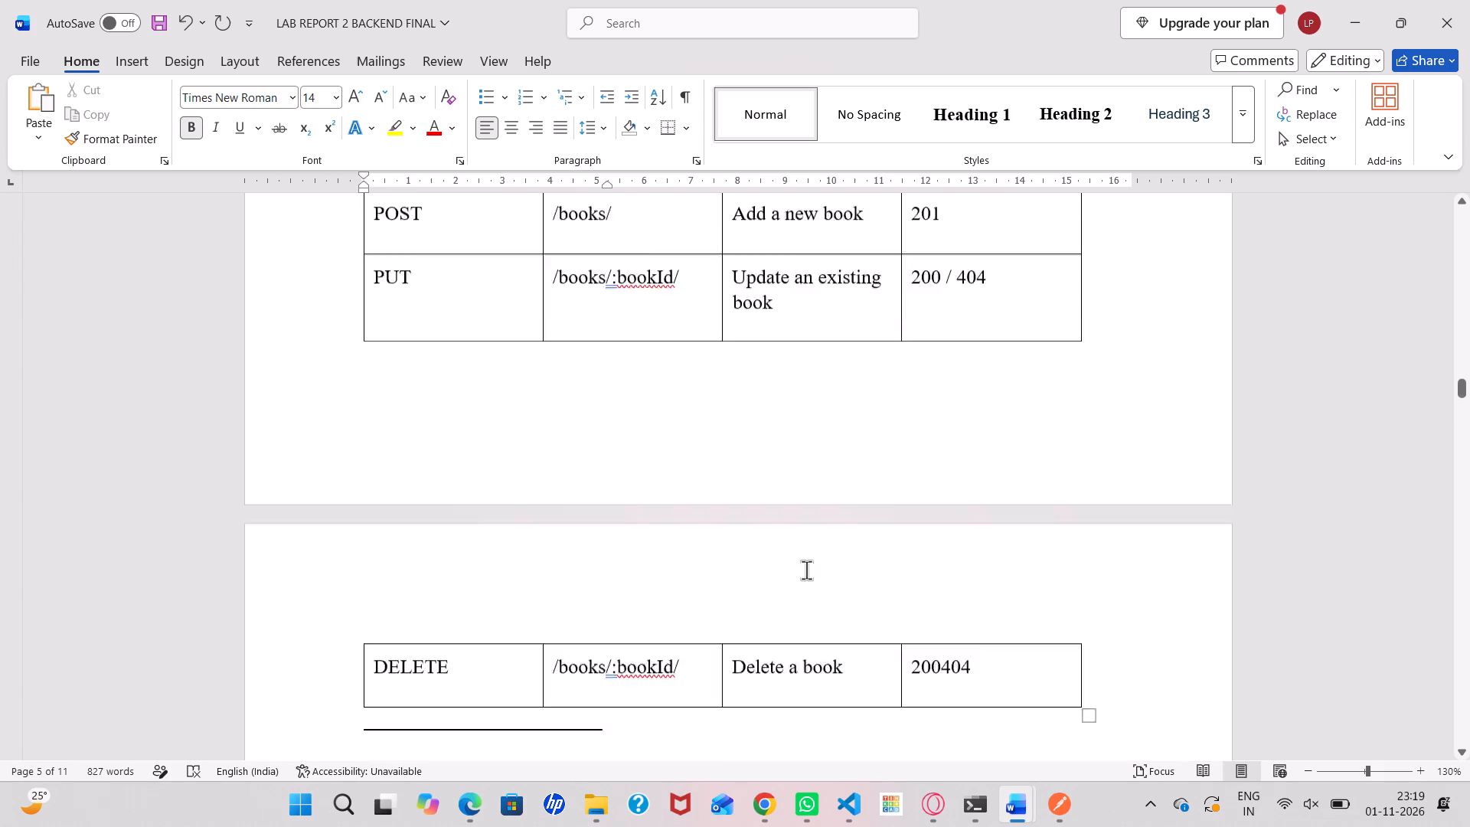
pyautogui.scroll(14, 806, 570)
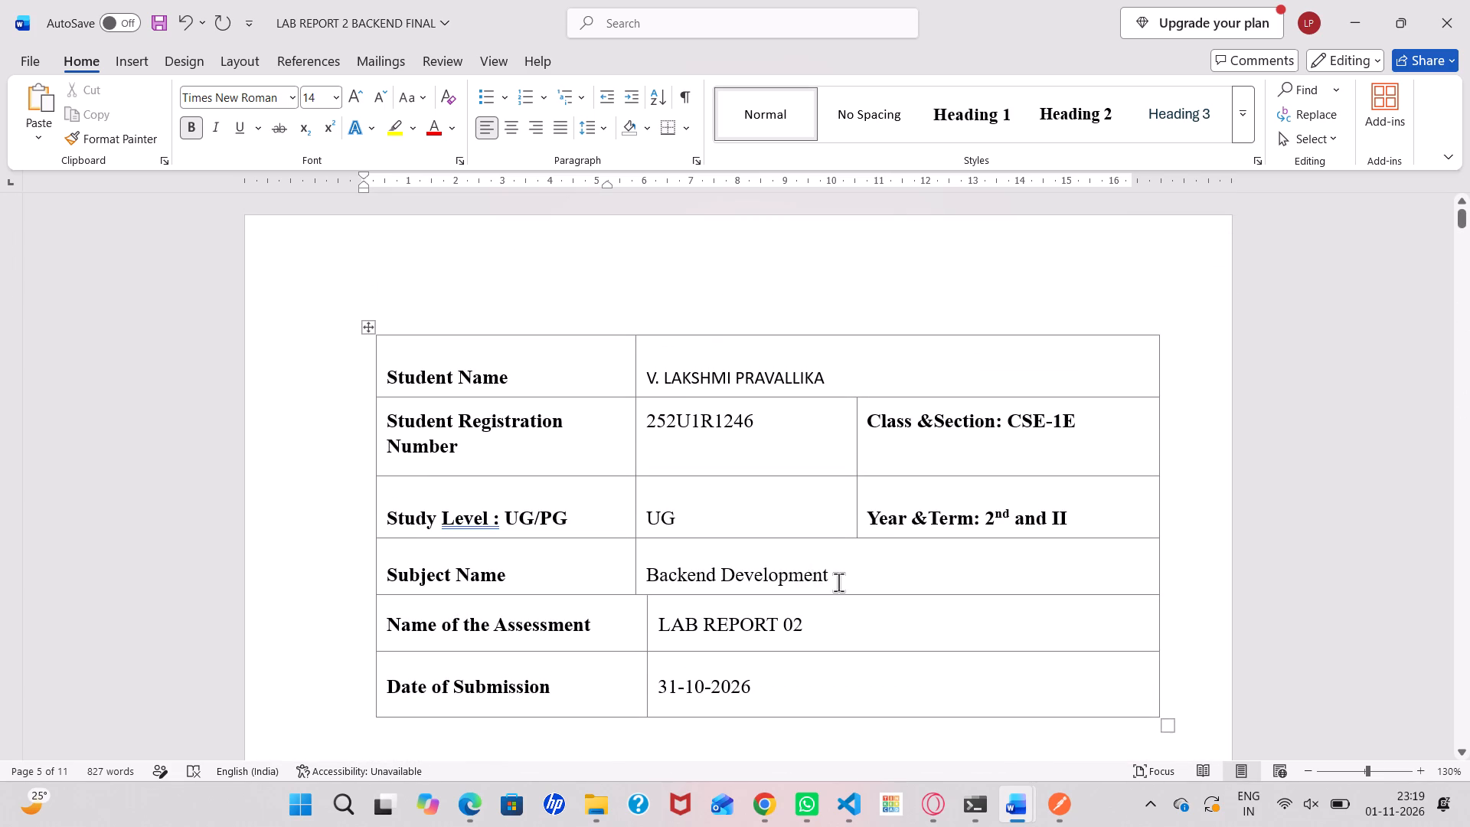
pyautogui.scroll(-5, 838, 582)
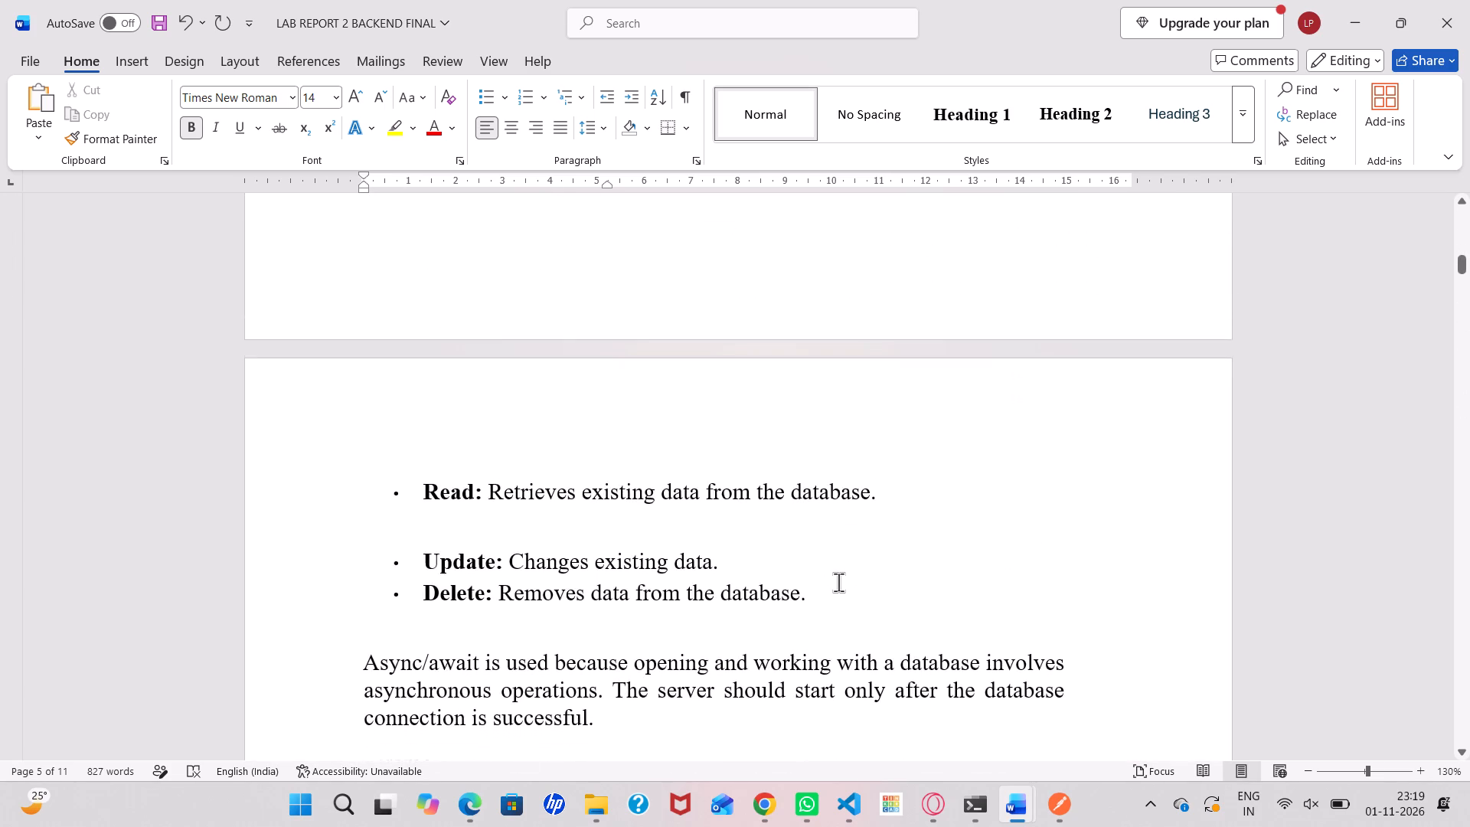
pyautogui.scroll(-4, 838, 582)
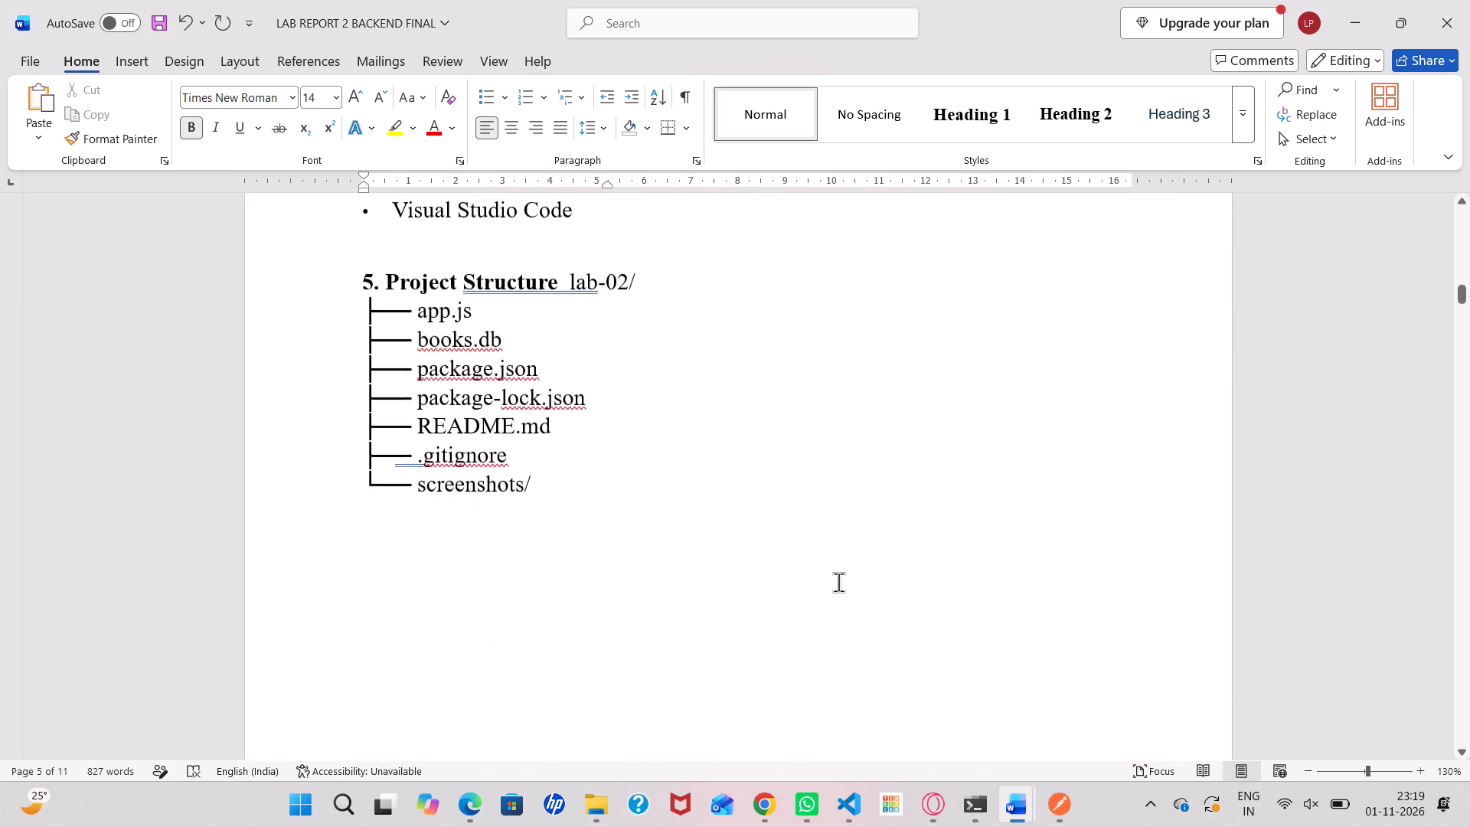
pyautogui.scroll(-6, 838, 582)
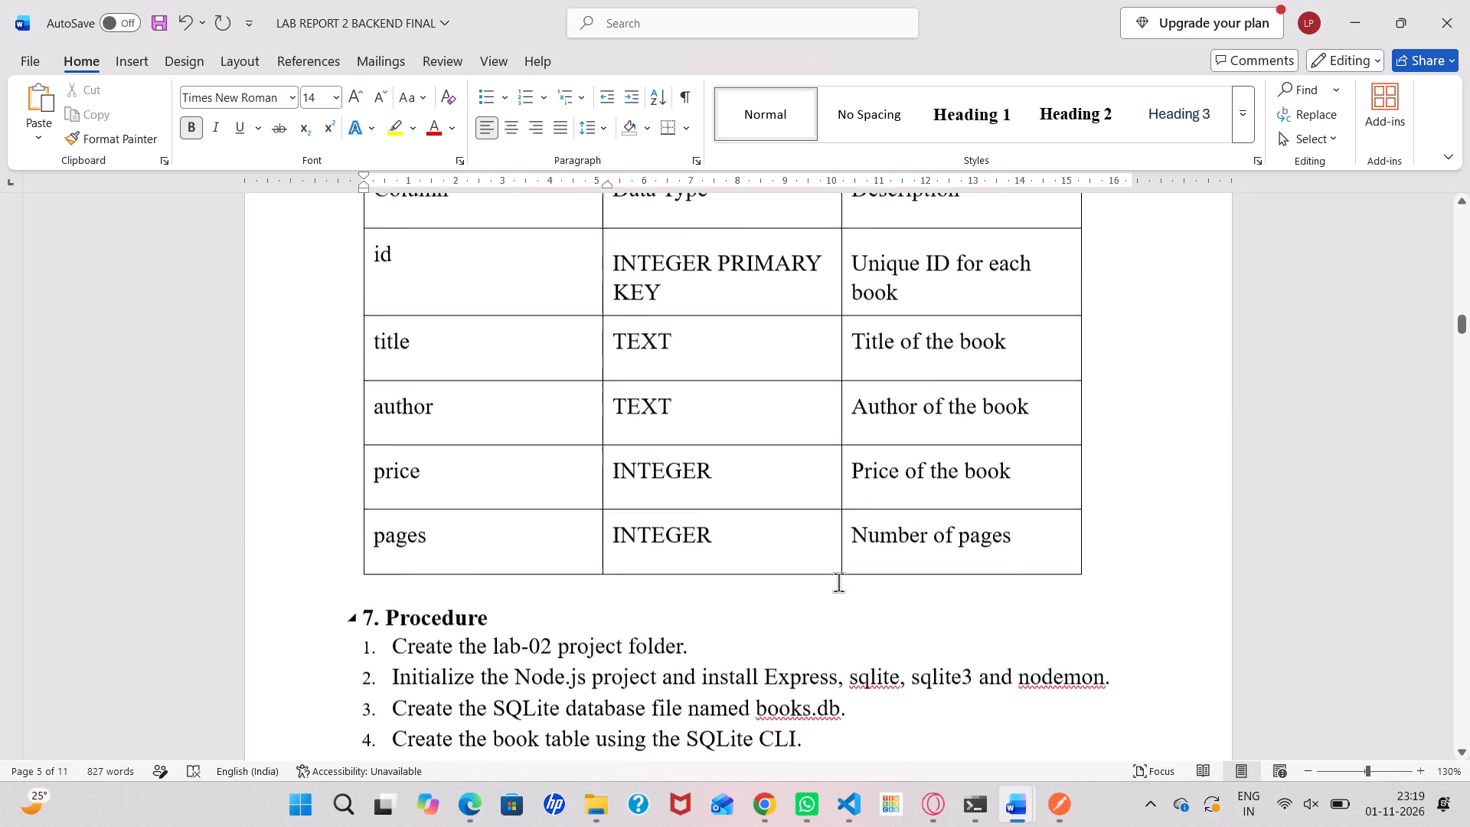
pyautogui.scroll(-4, 838, 582)
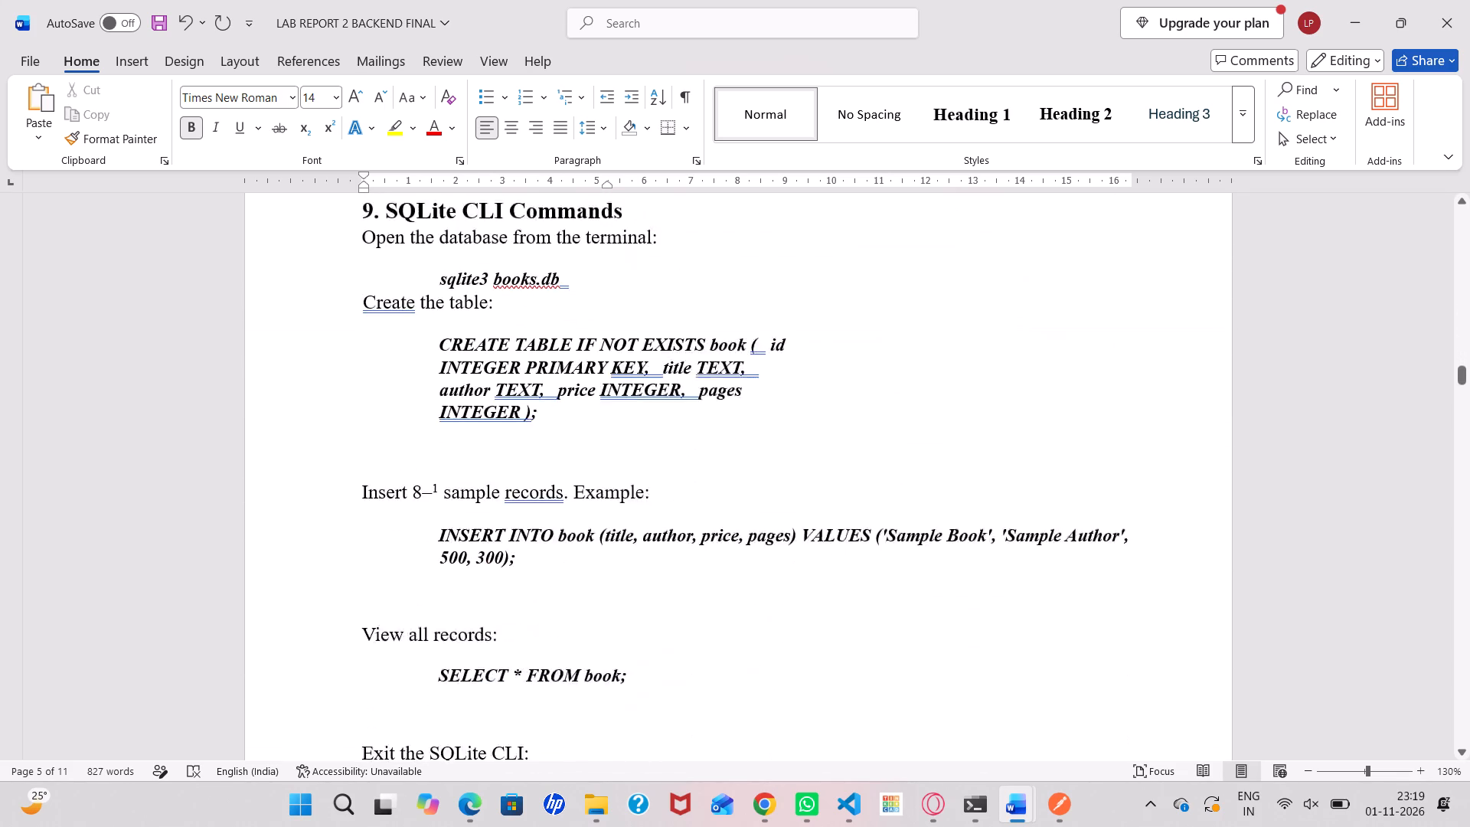
pyautogui.scroll(-4, 838, 582)
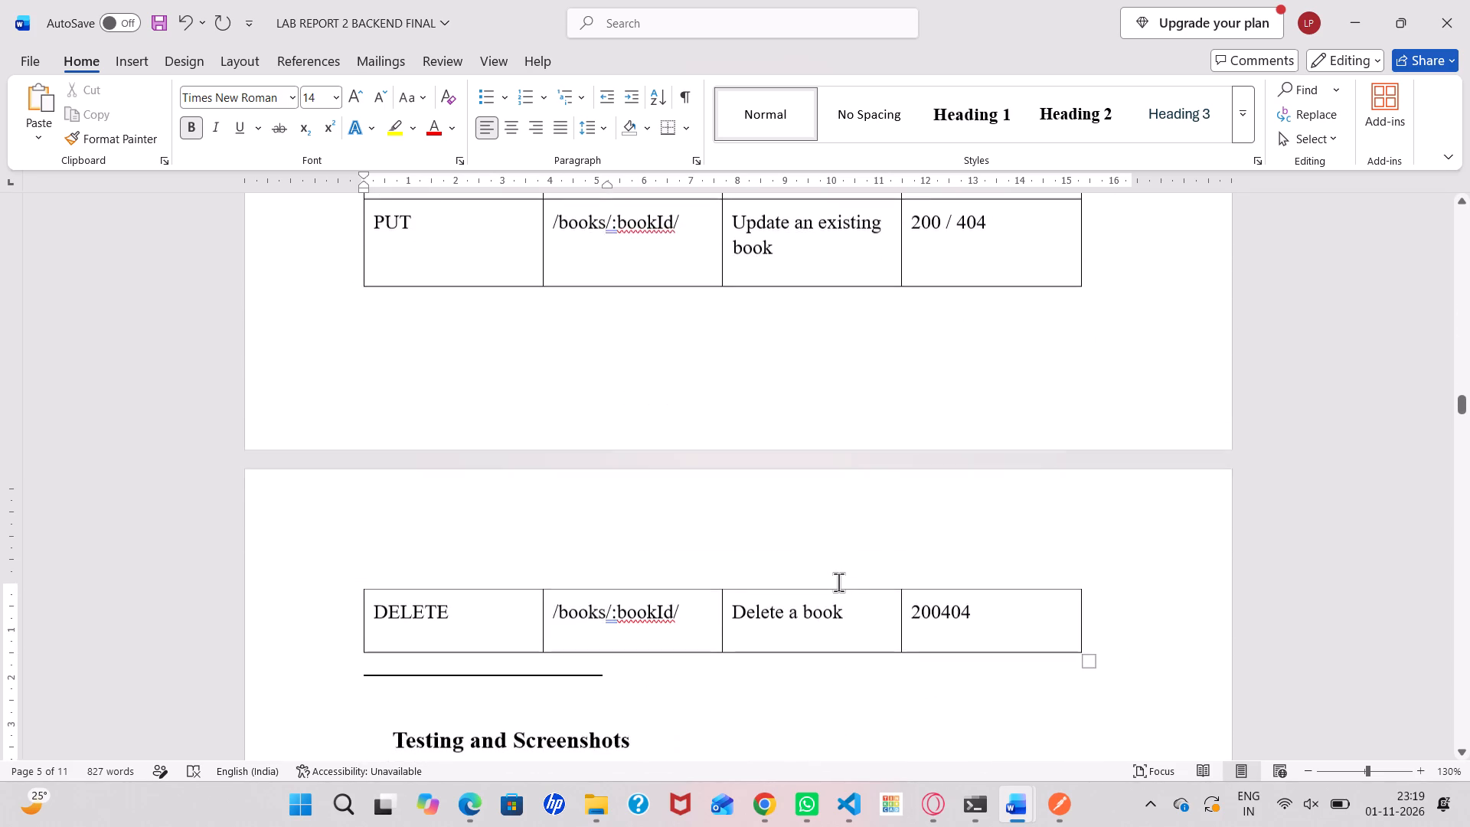
# Examine the layout of the Testing and Screenshots section, from Screenshot 1 through Screenshot 8, and on to the Result section.
pyautogui.scroll(-4, 838, 582)
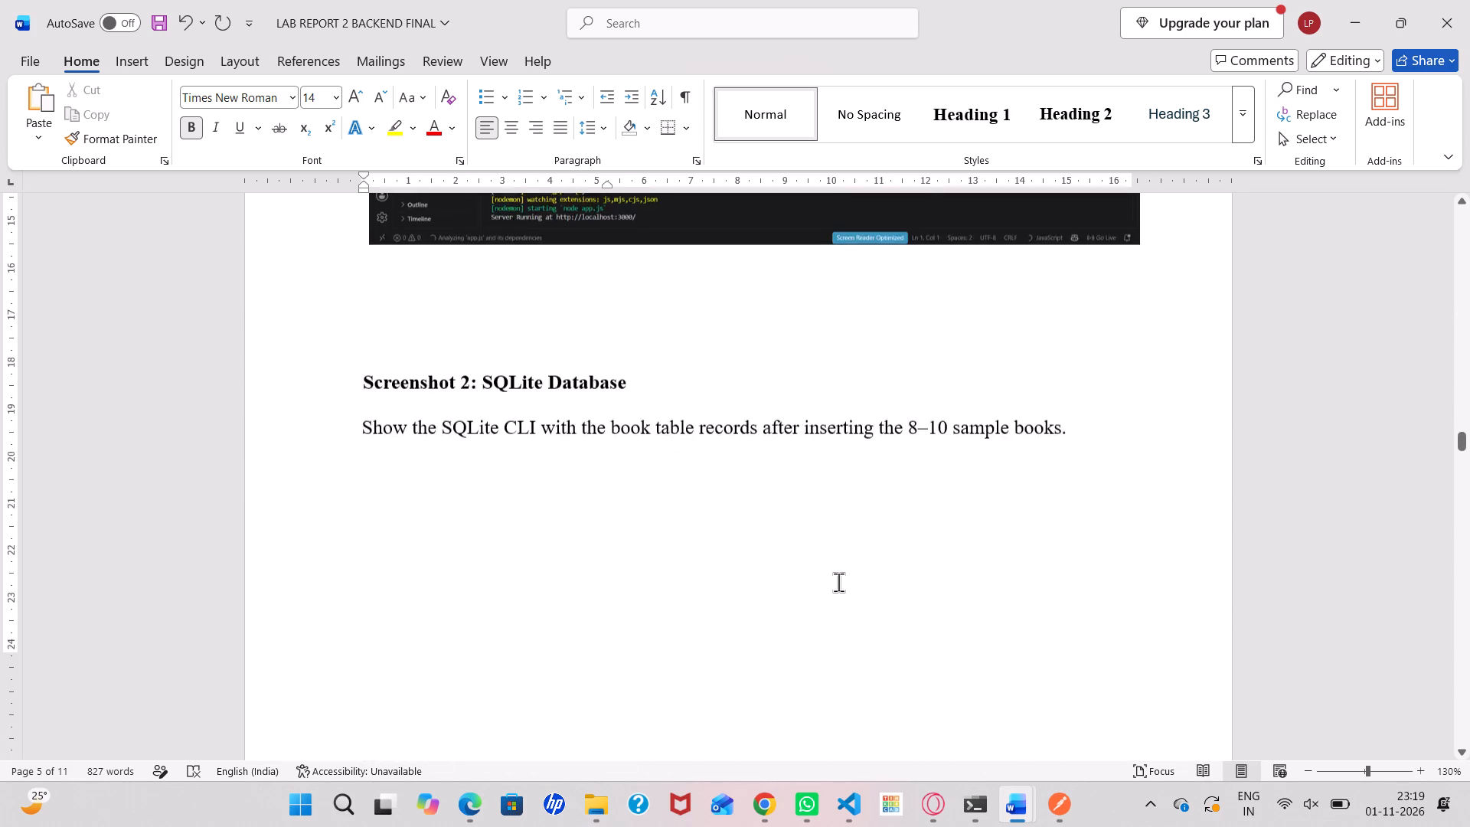
pyautogui.scroll(-1, 838, 582)
pyautogui.scroll(1, 838, 582)
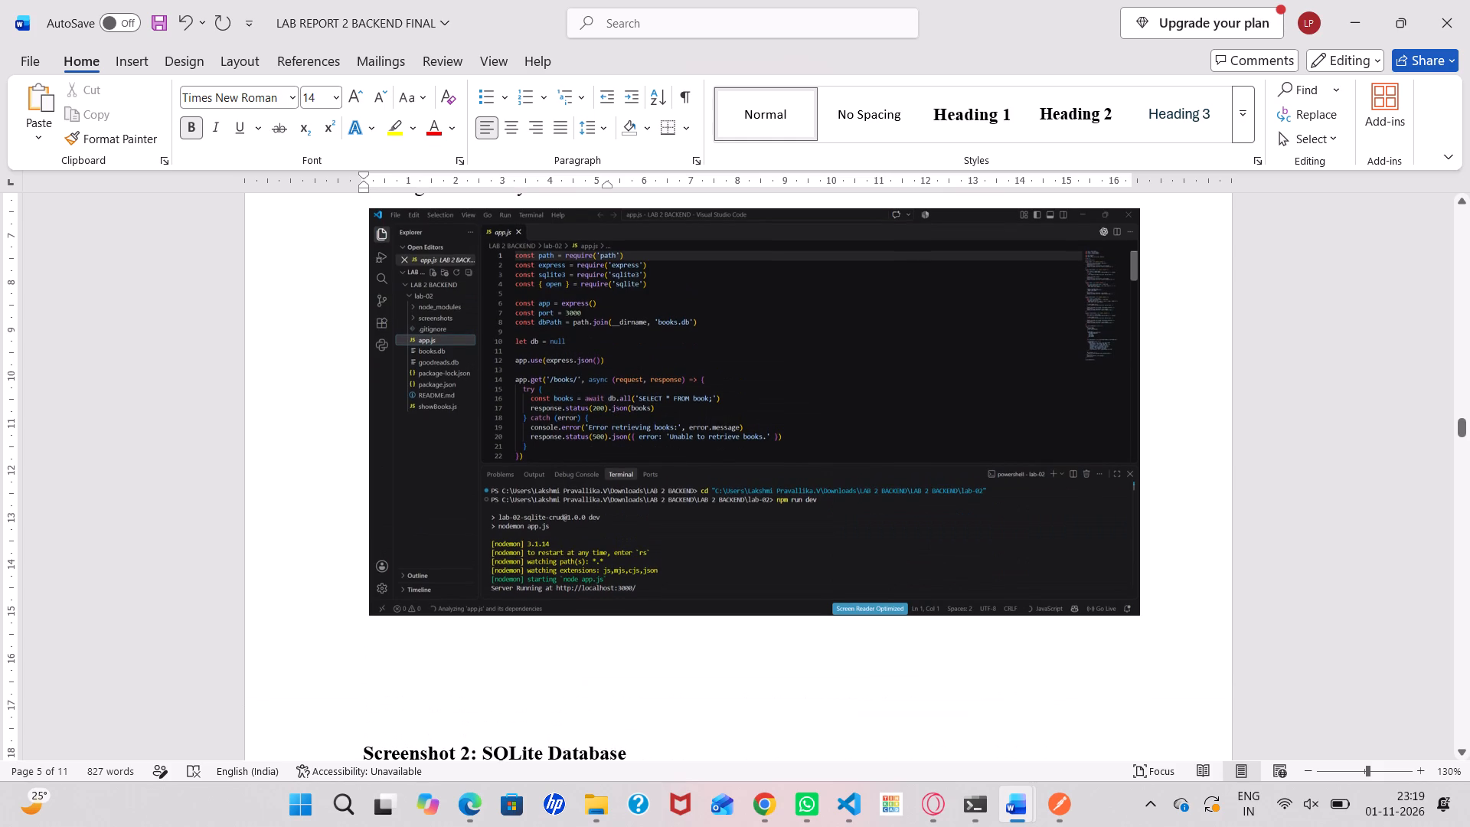
pyautogui.scroll(-1, 757, 538)
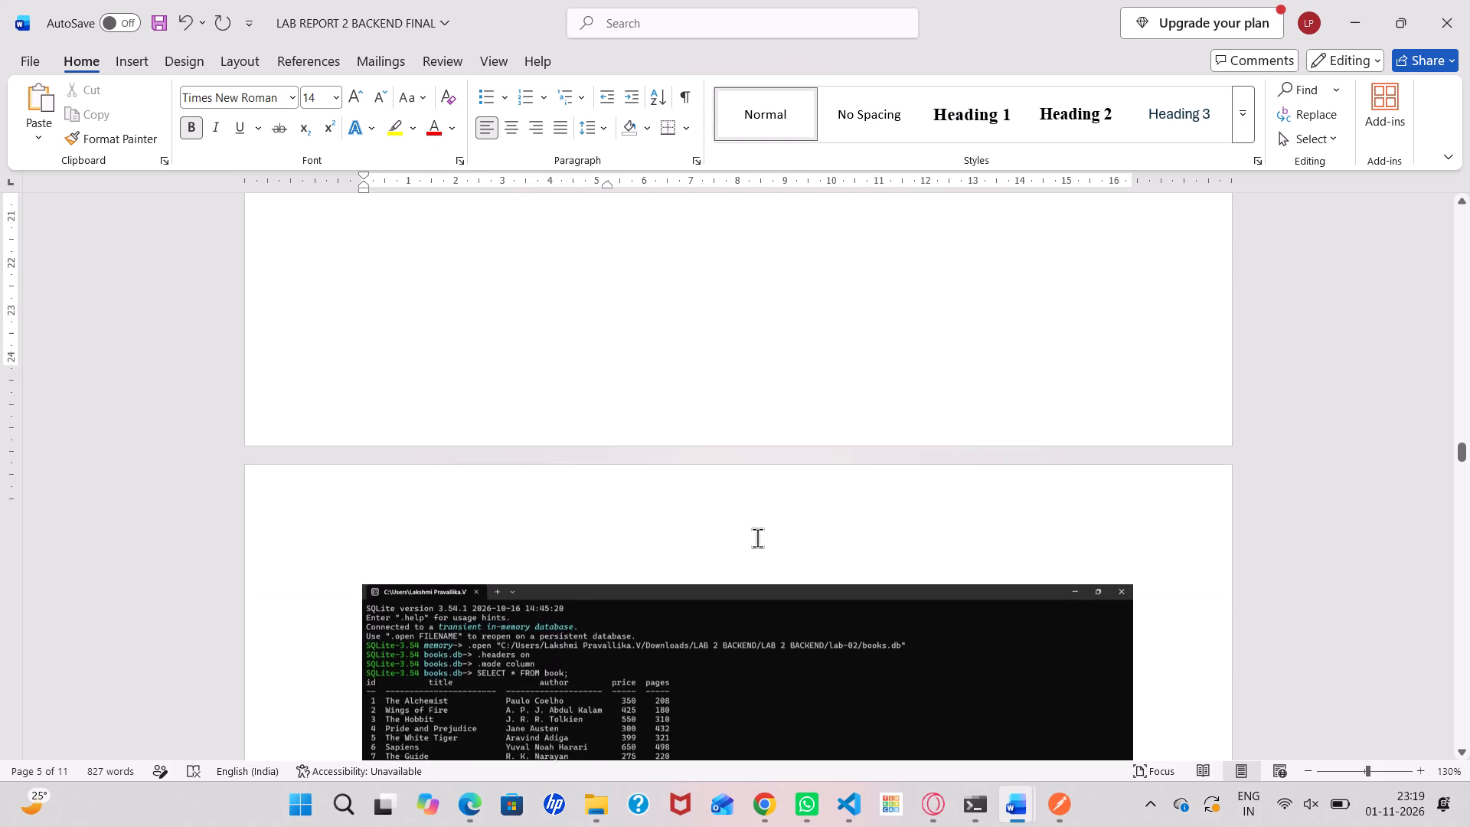
pyautogui.scroll(-4, 757, 538)
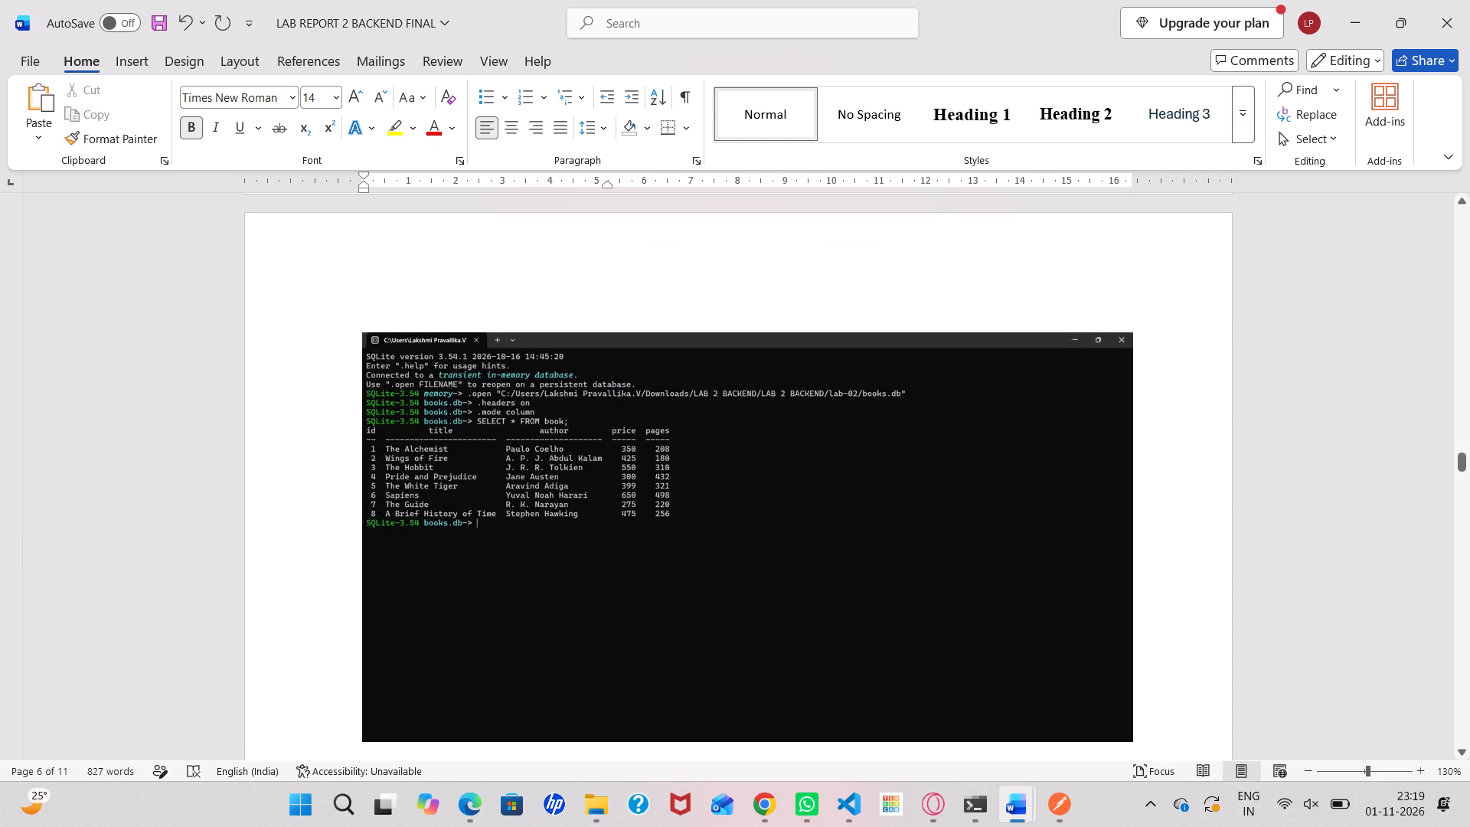
pyautogui.scroll(-1, 788, 571)
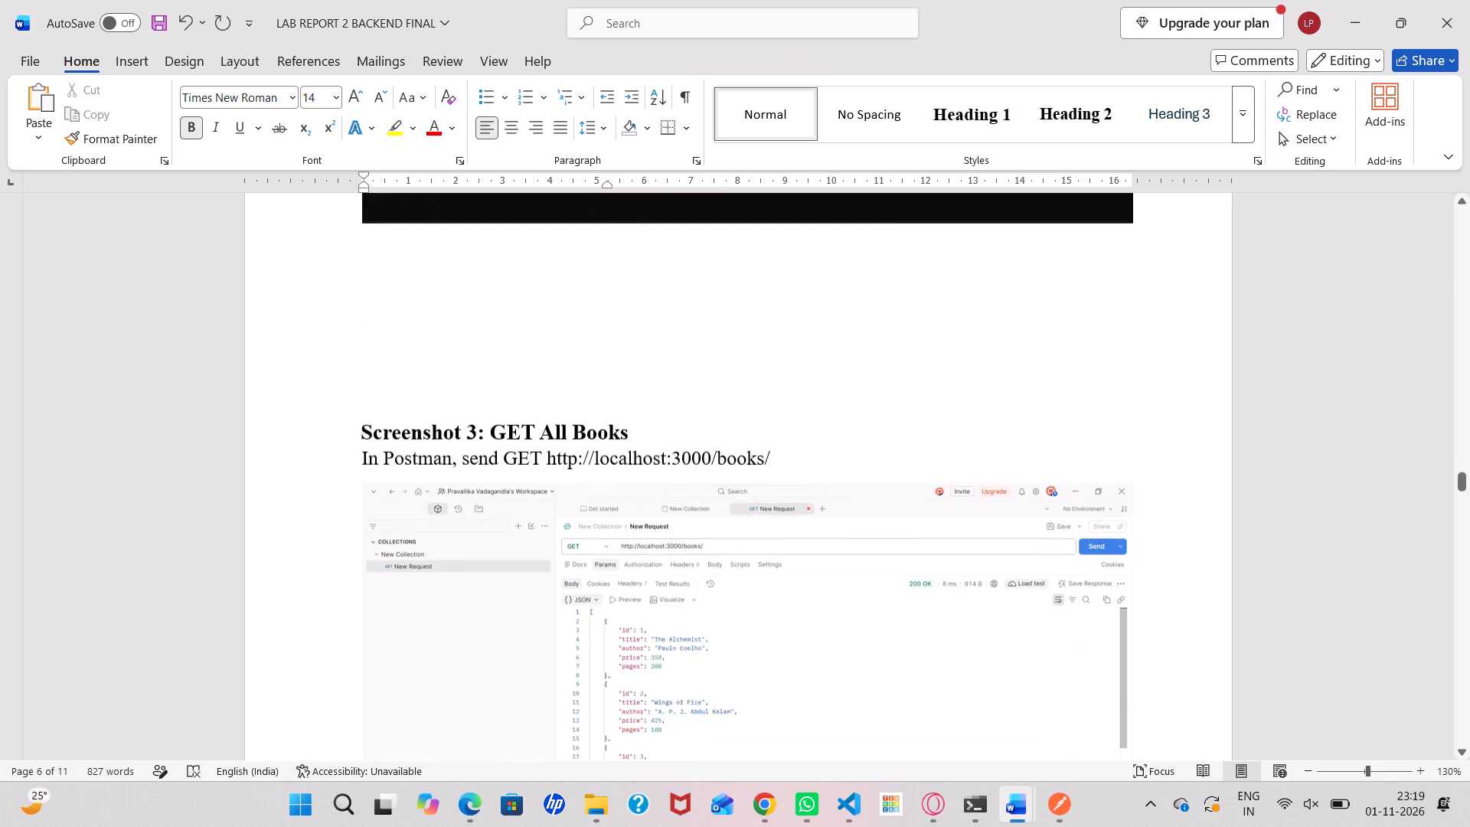
pyautogui.scroll(-3, 788, 571)
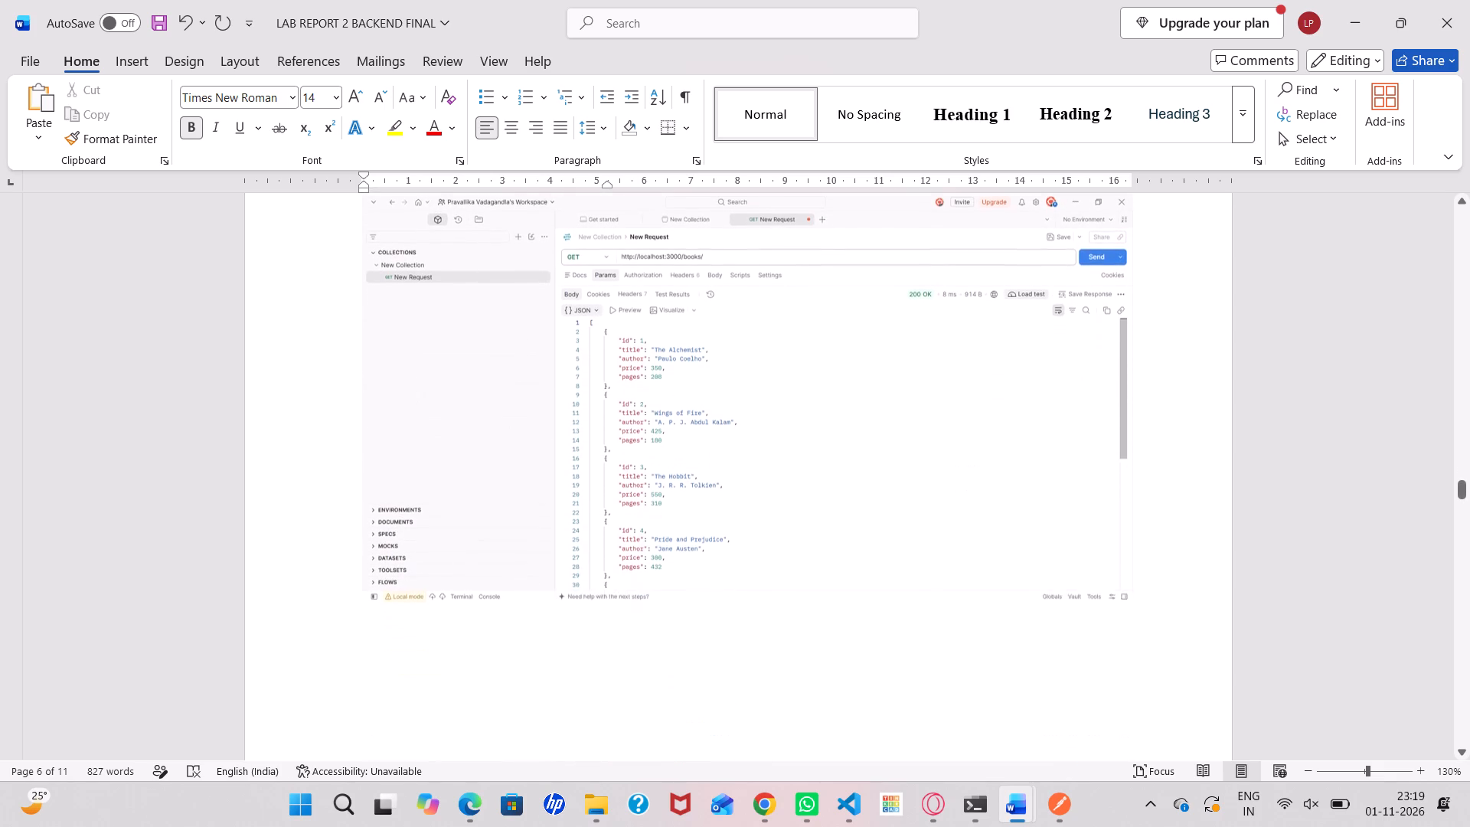
pyautogui.scroll(-2, 788, 571)
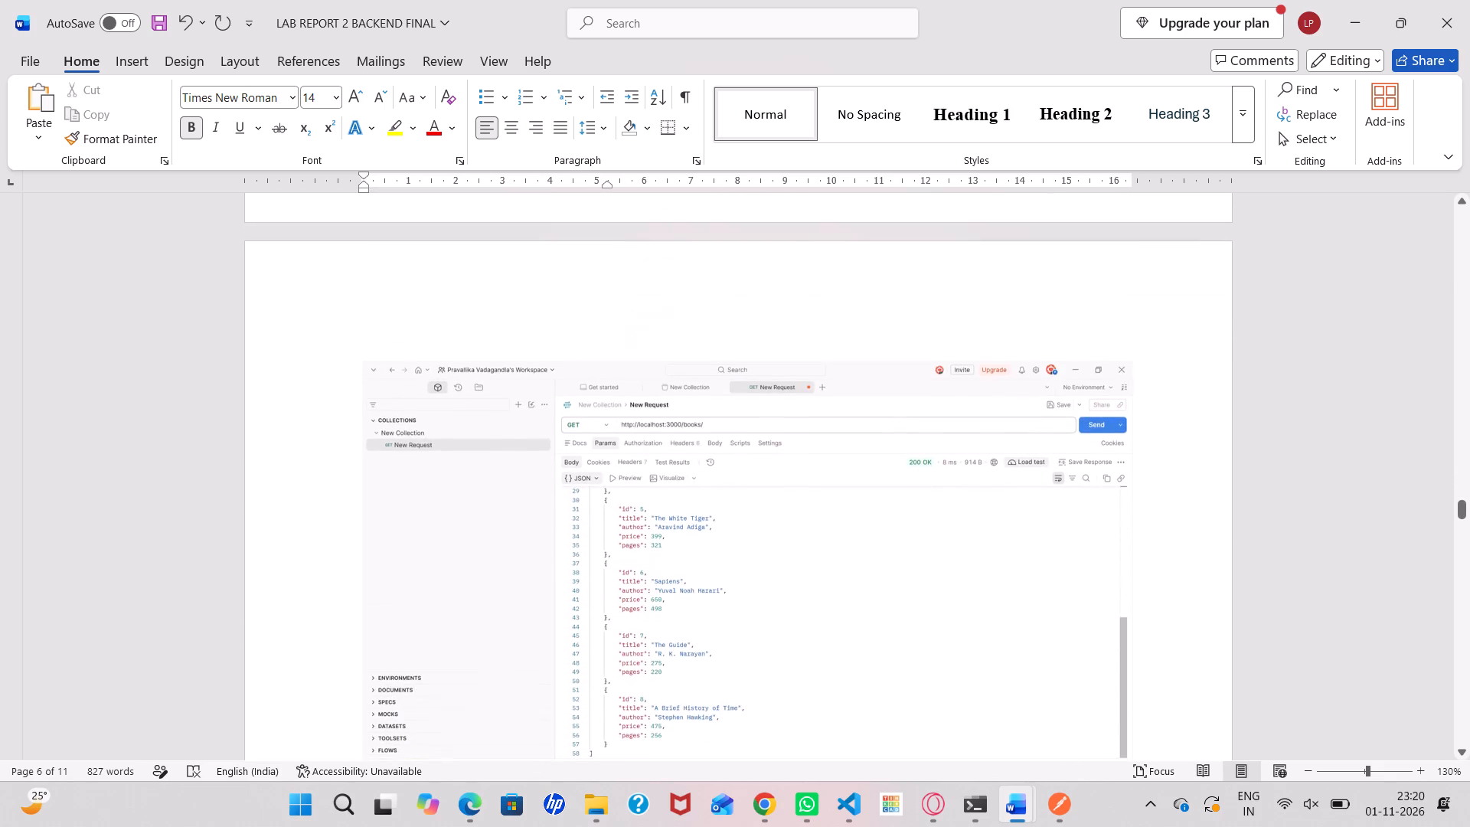
pyautogui.scroll(-3, 788, 571)
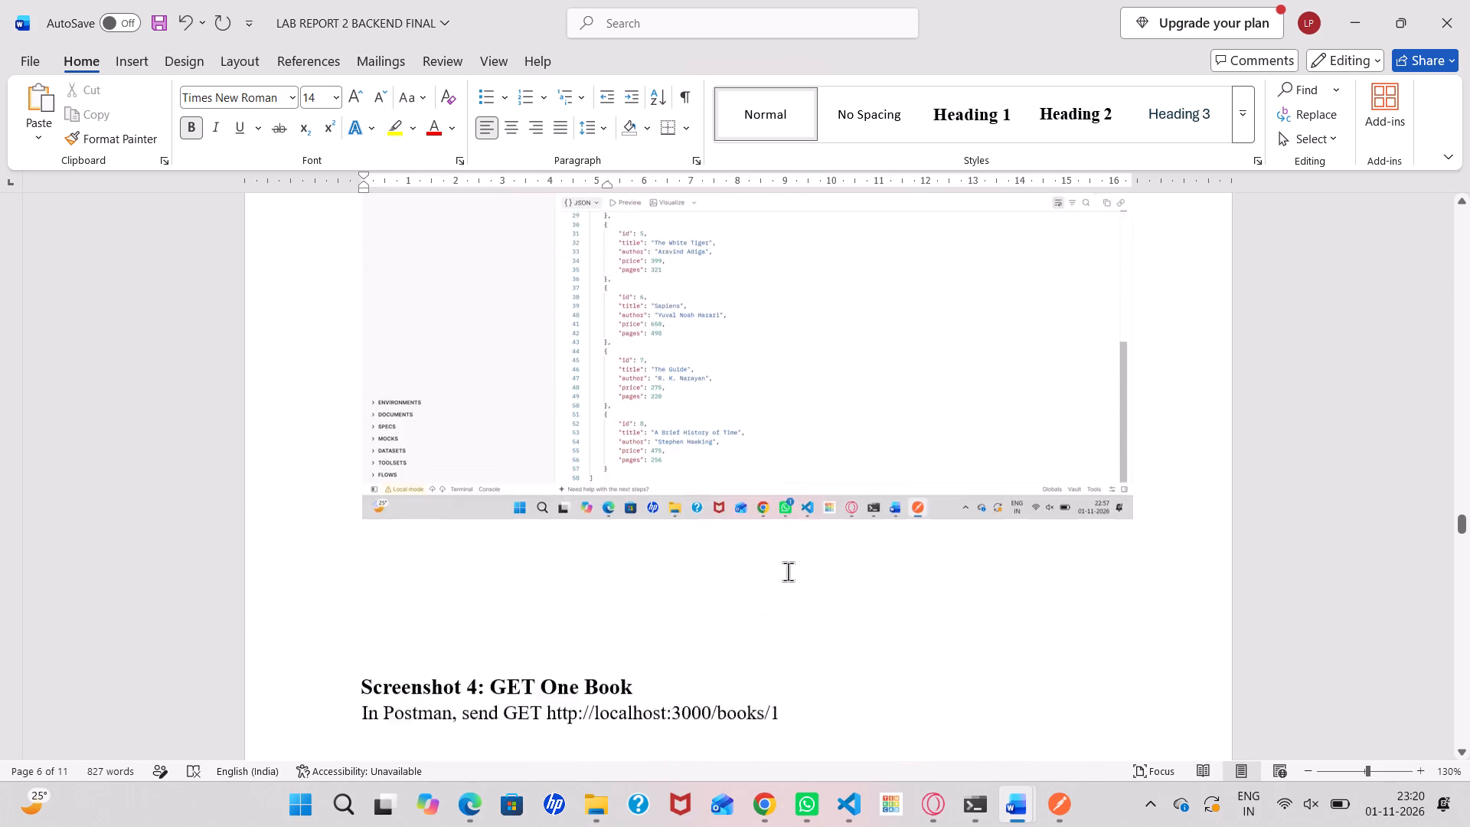
pyautogui.scroll(-3, 788, 571)
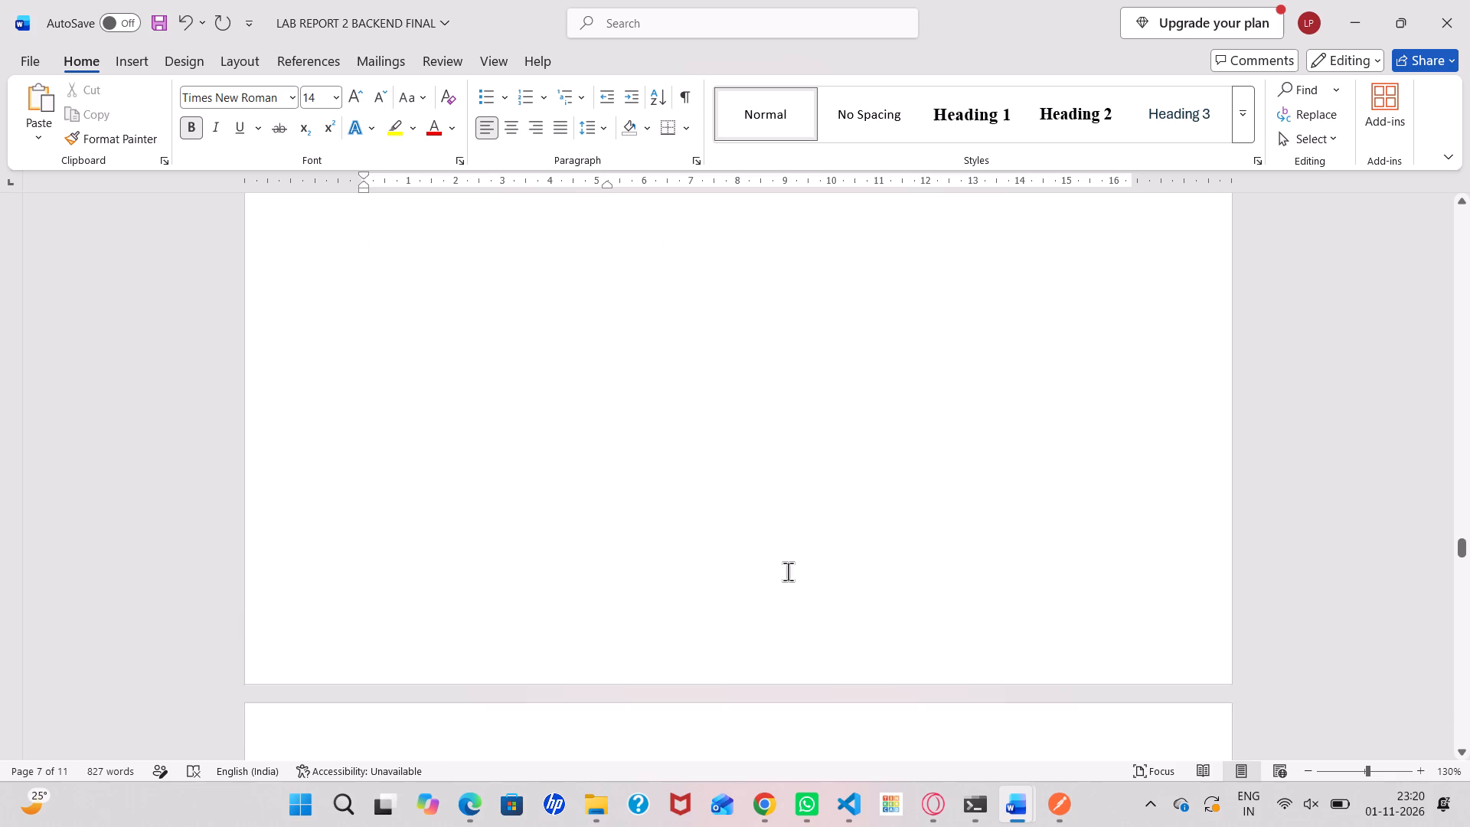
pyautogui.scroll(-5, 788, 571)
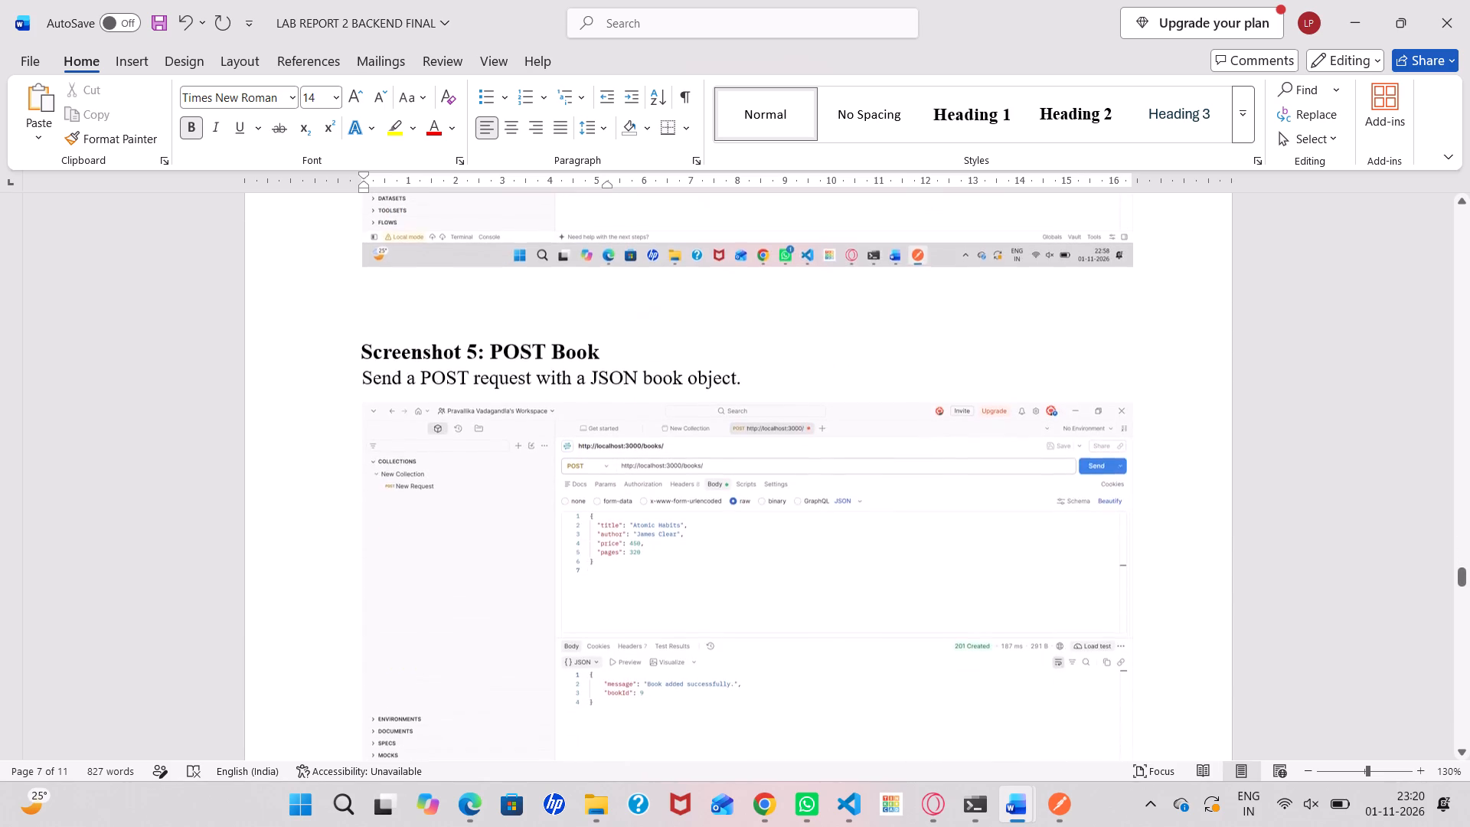
pyautogui.scroll(-6, 788, 571)
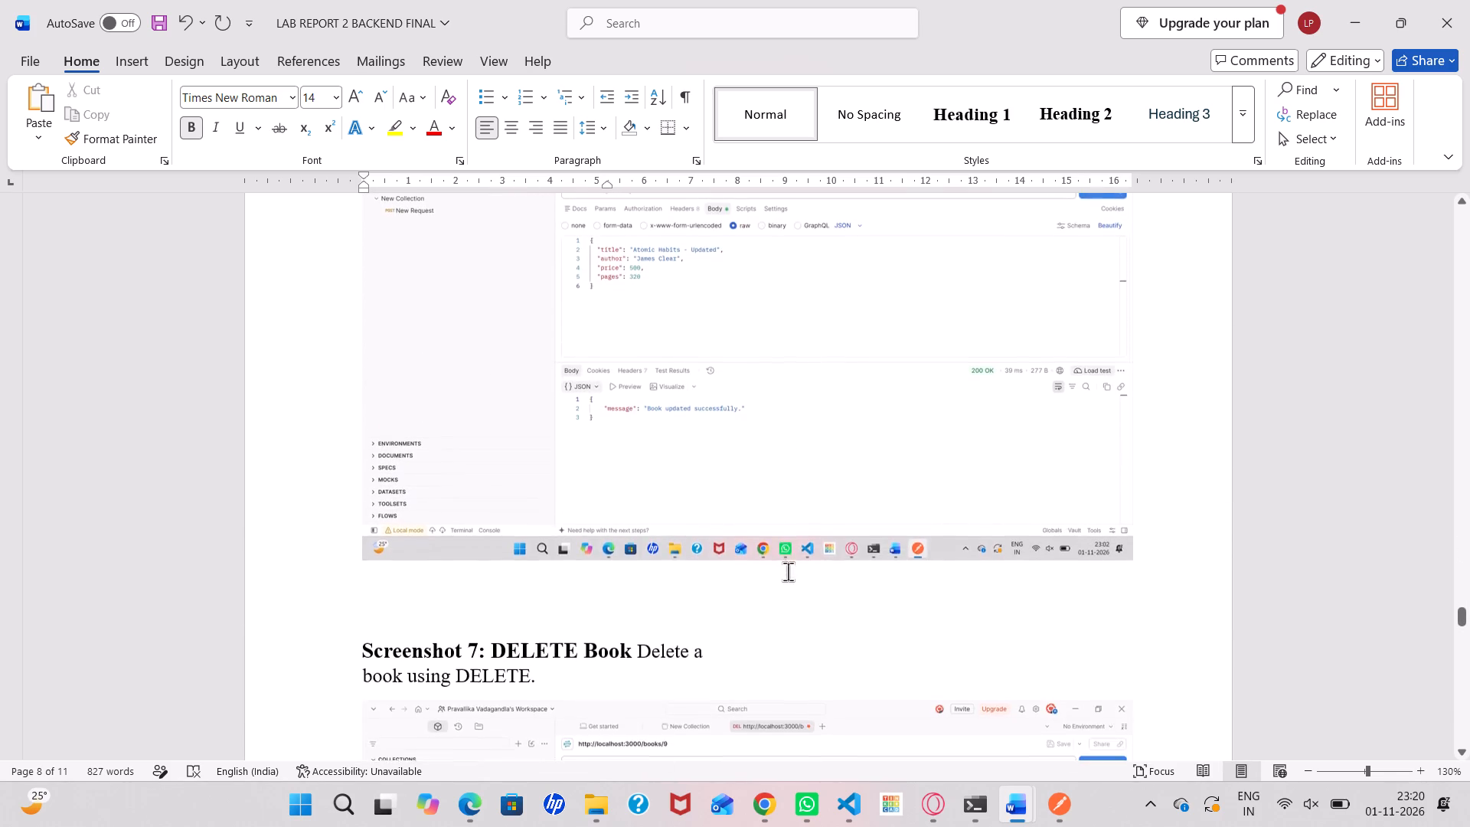
pyautogui.scroll(-2, 788, 571)
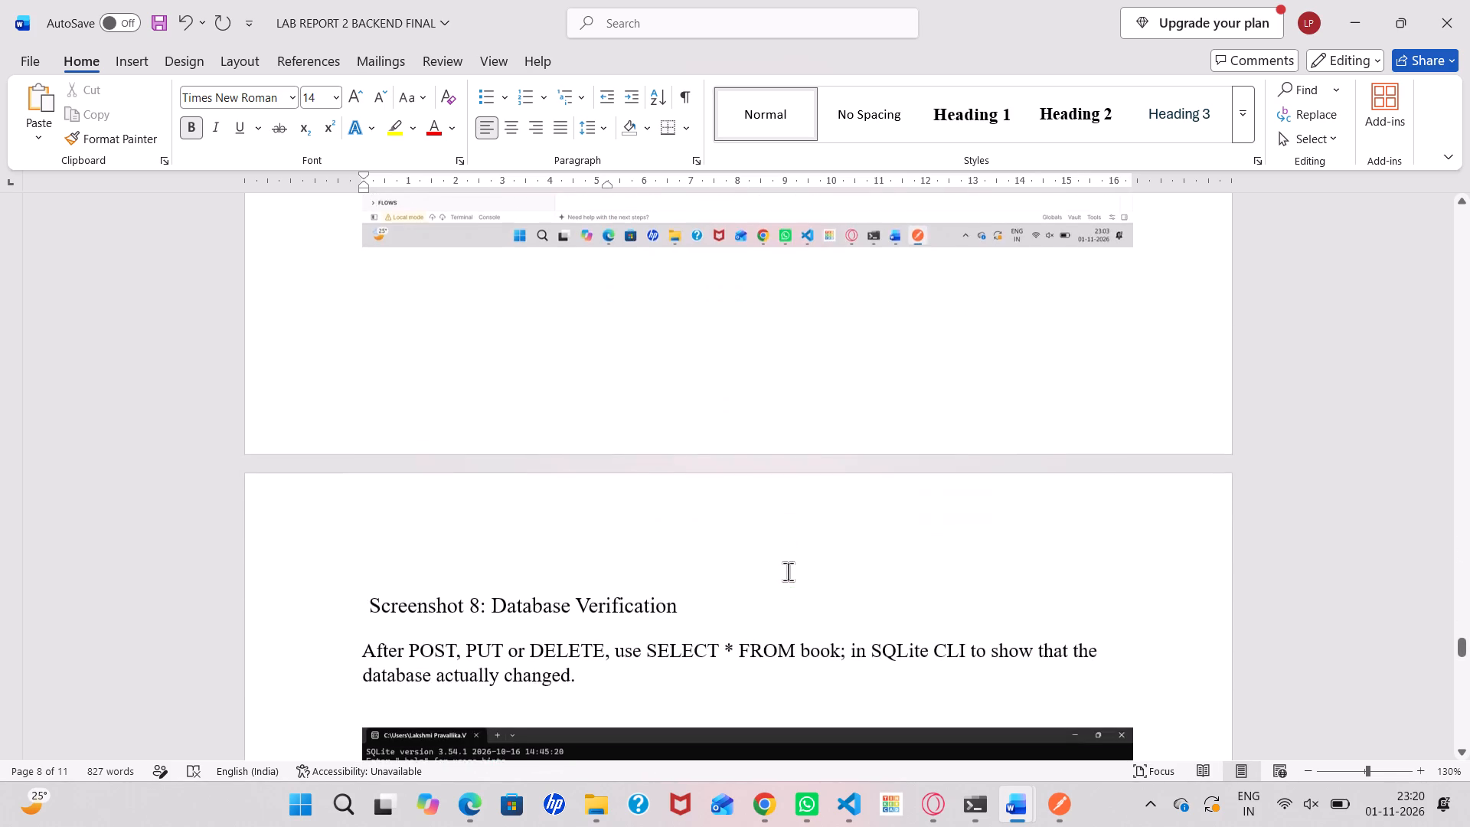
pyautogui.scroll(-3, 788, 571)
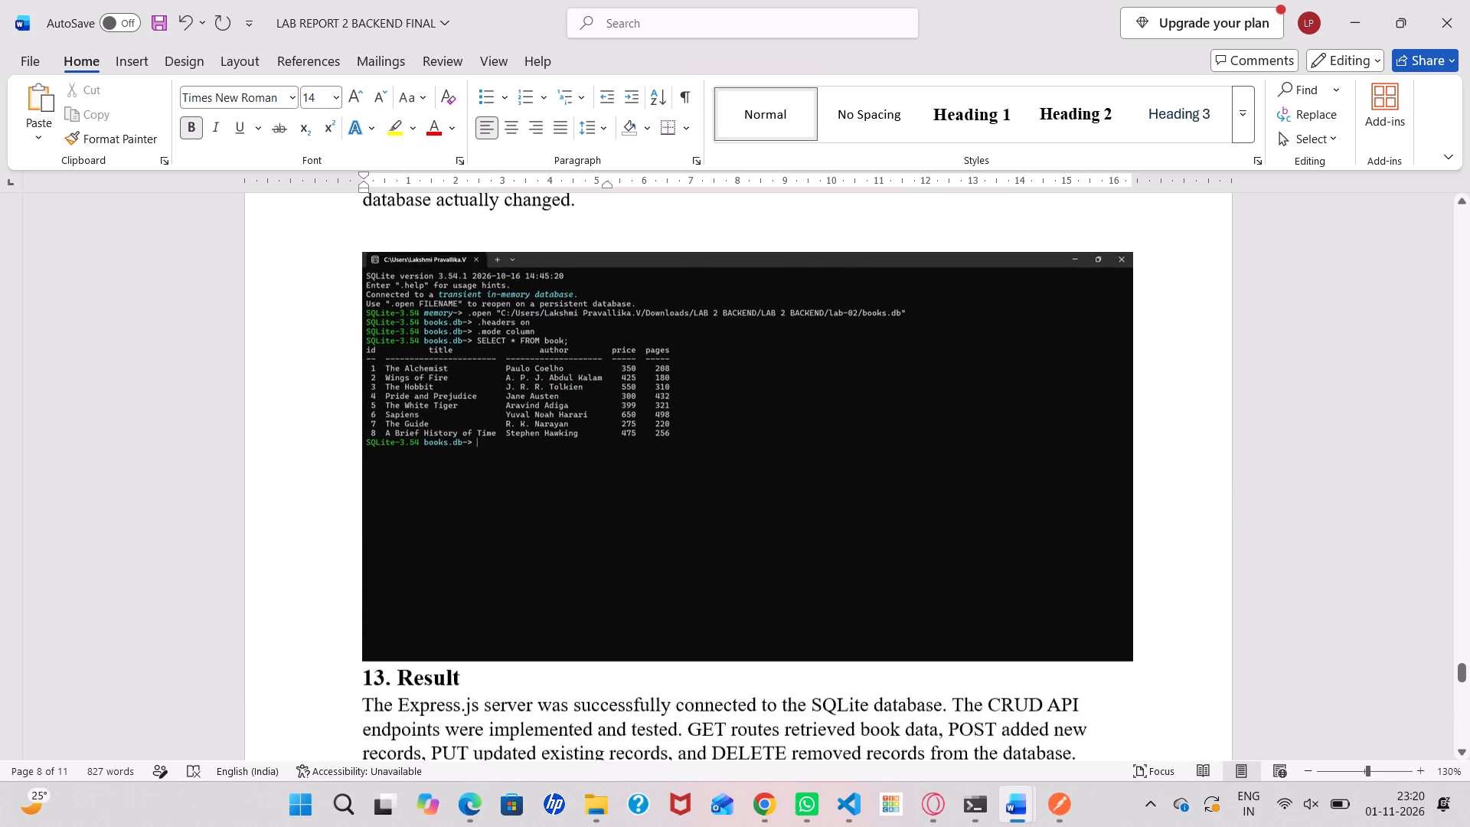
pyautogui.scroll(-1, 788, 571)
# Insert a blank line between the Screenshot 8 database verification image and the "13. Result" heading.
pyautogui.scroll(1, 788, 571)
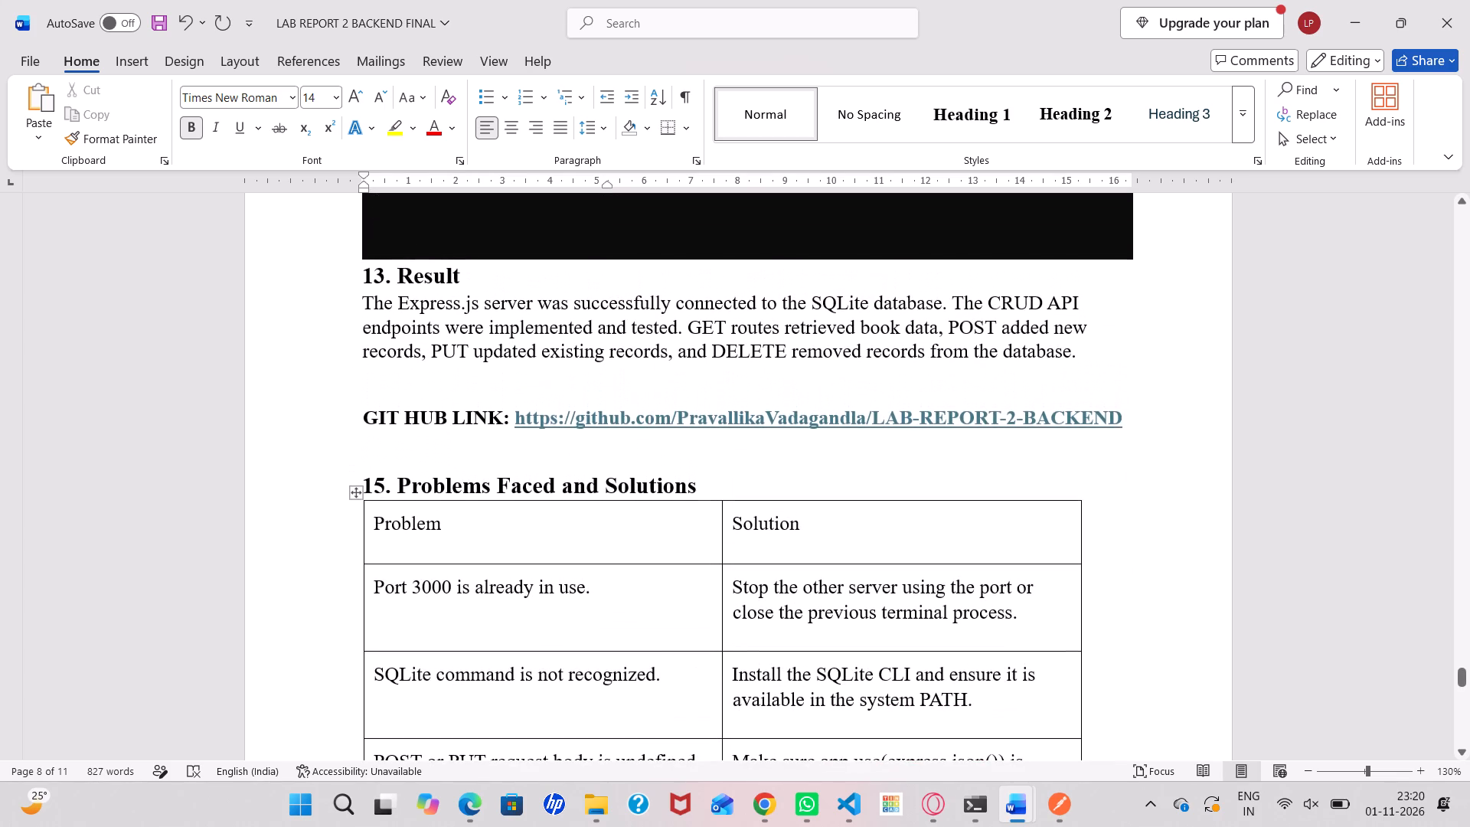
pyautogui.scroll(1, 788, 571)
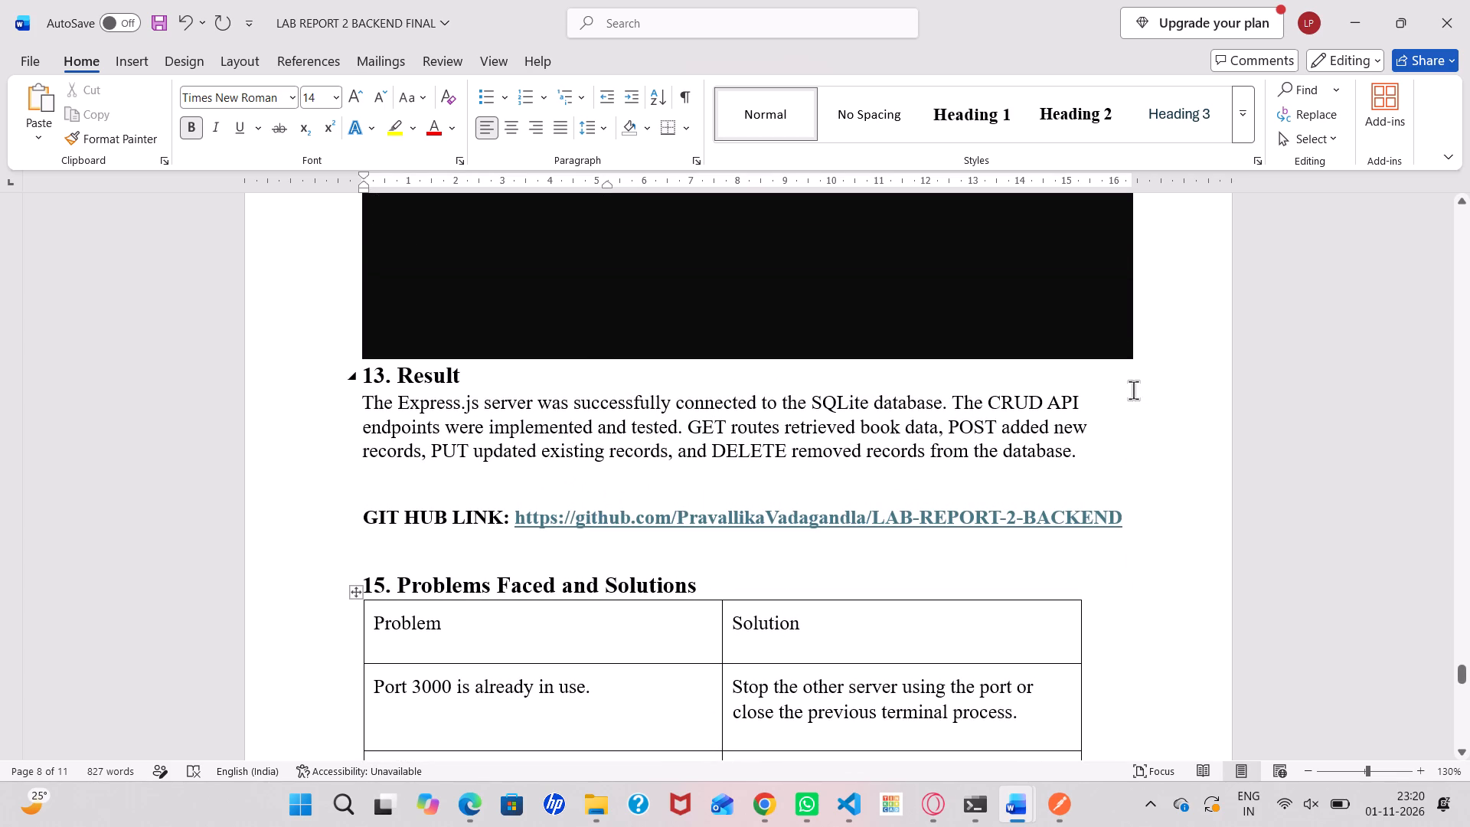
pyautogui.click(1148, 357)
pyautogui.press('Return')
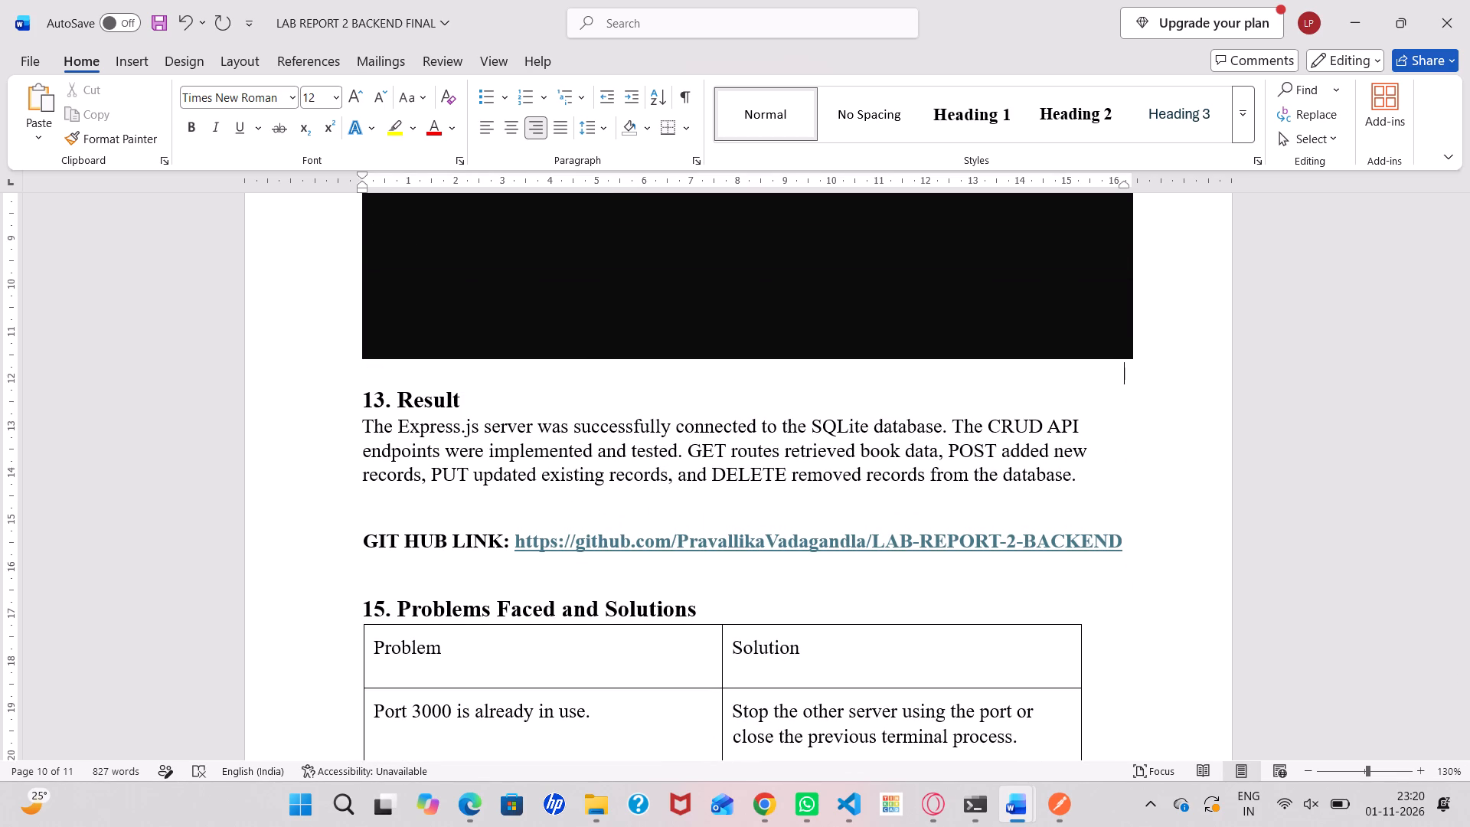
# Check the Problems Faced and Conclusion sections, and recheck the opening pages from the cover table to the CRUD operations list.
pyautogui.scroll(-2, 914, 541)
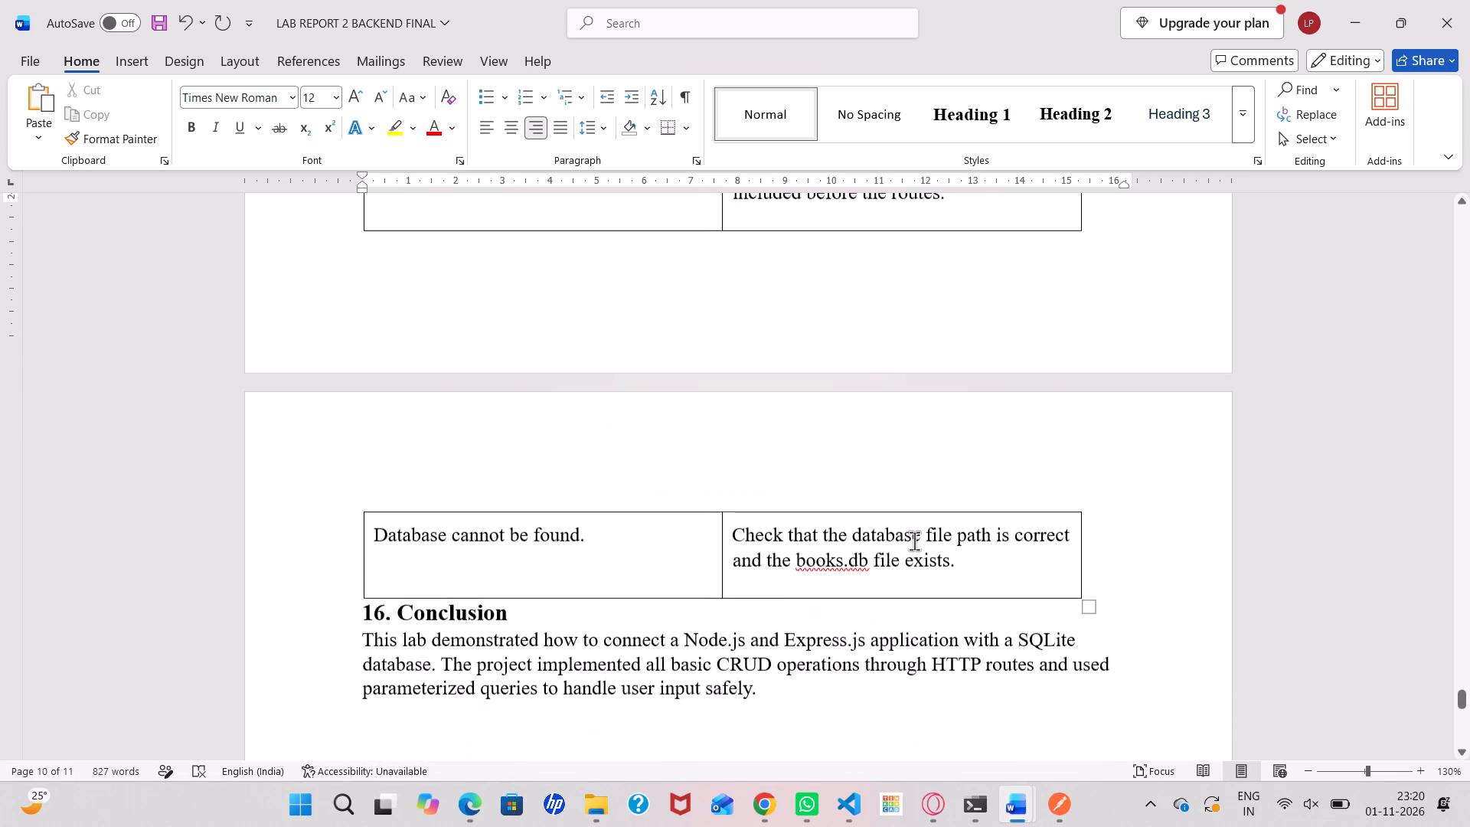
pyautogui.scroll(-1, 914, 541)
pyautogui.scroll(1, 914, 541)
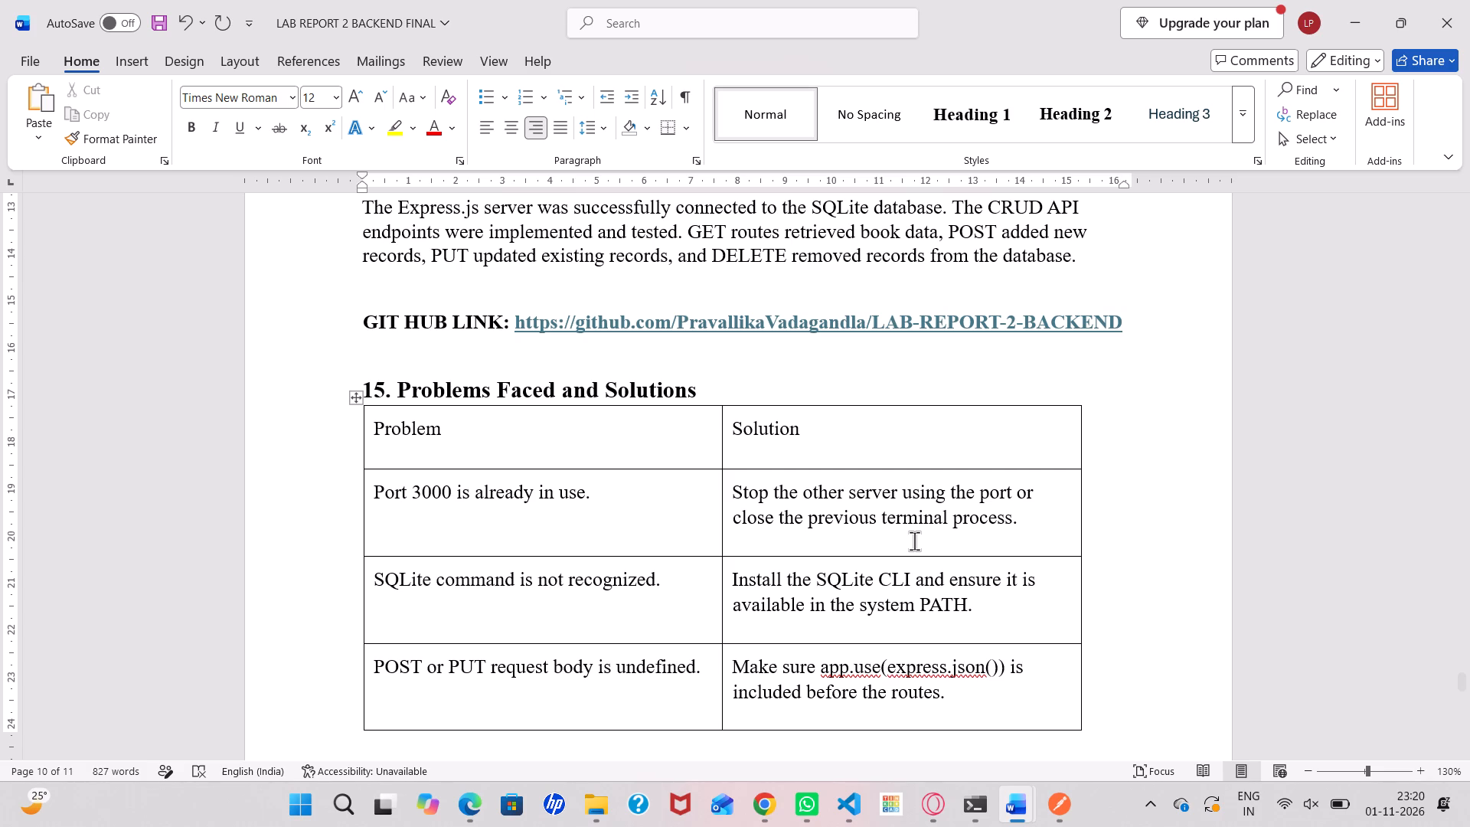
pyautogui.scroll(20, 972, 450)
pyautogui.scroll(1, 972, 450)
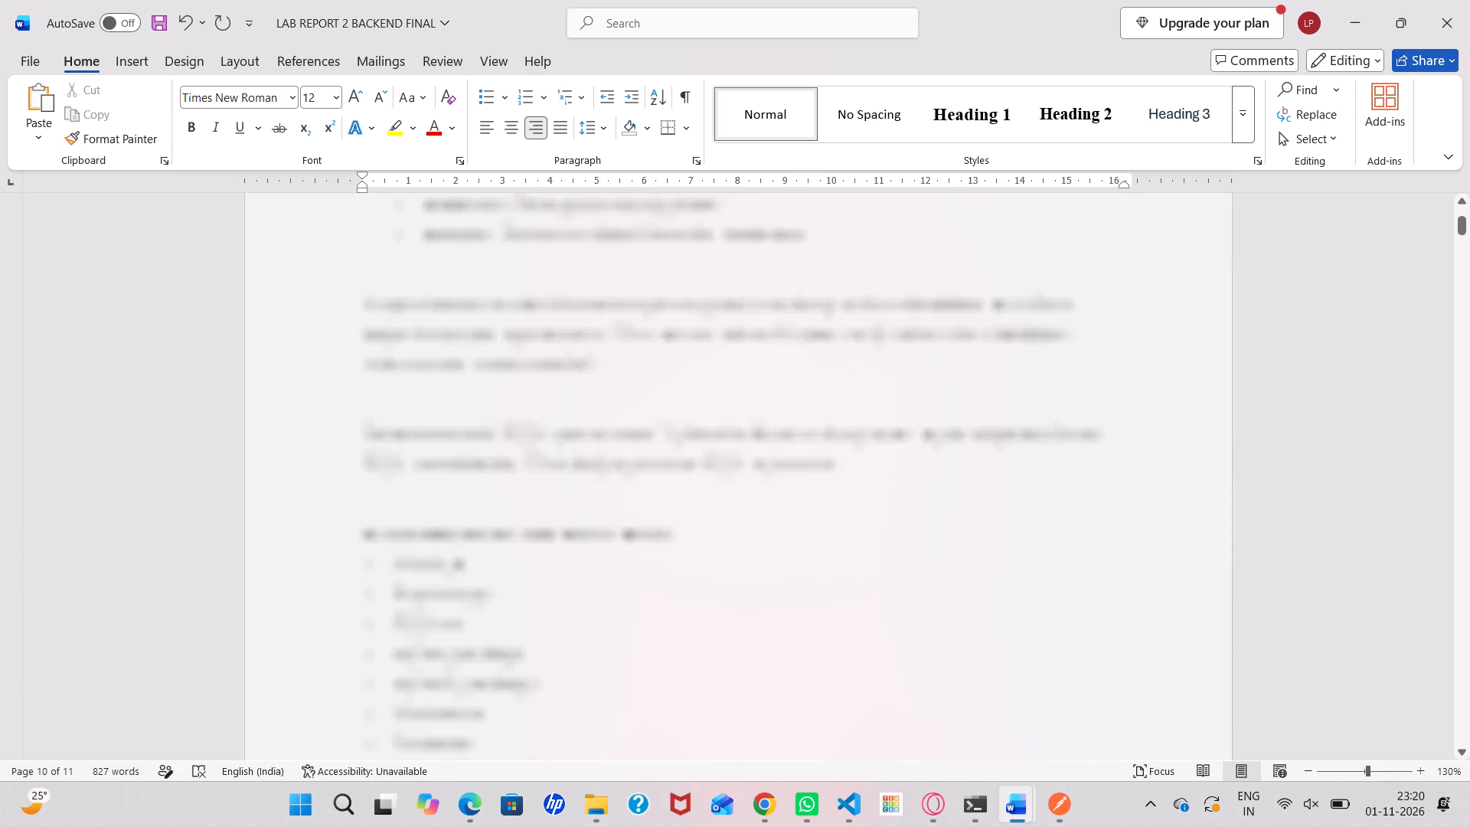
pyautogui.scroll(6, 972, 450)
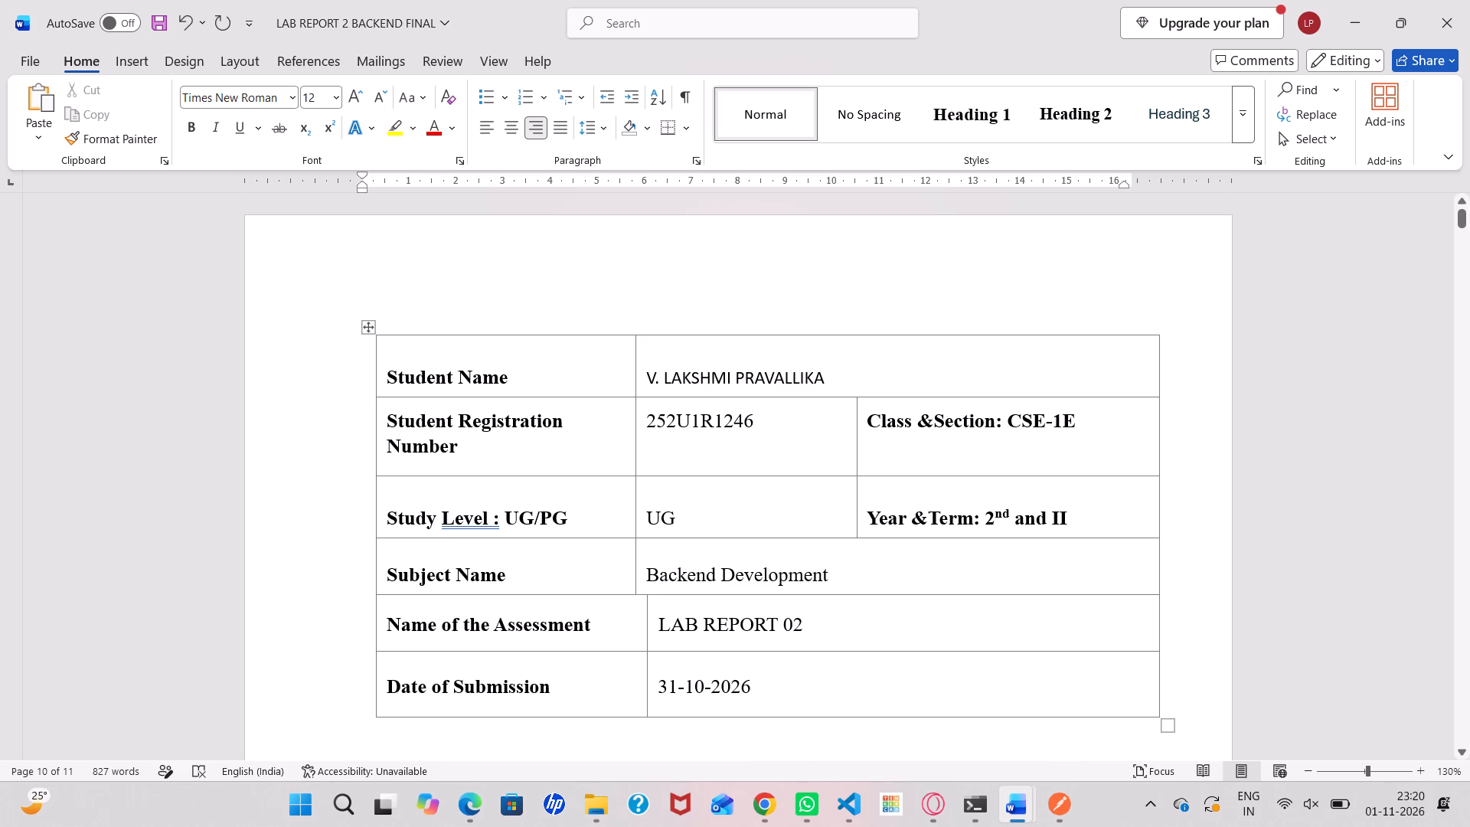
pyautogui.scroll(-3, 930, 561)
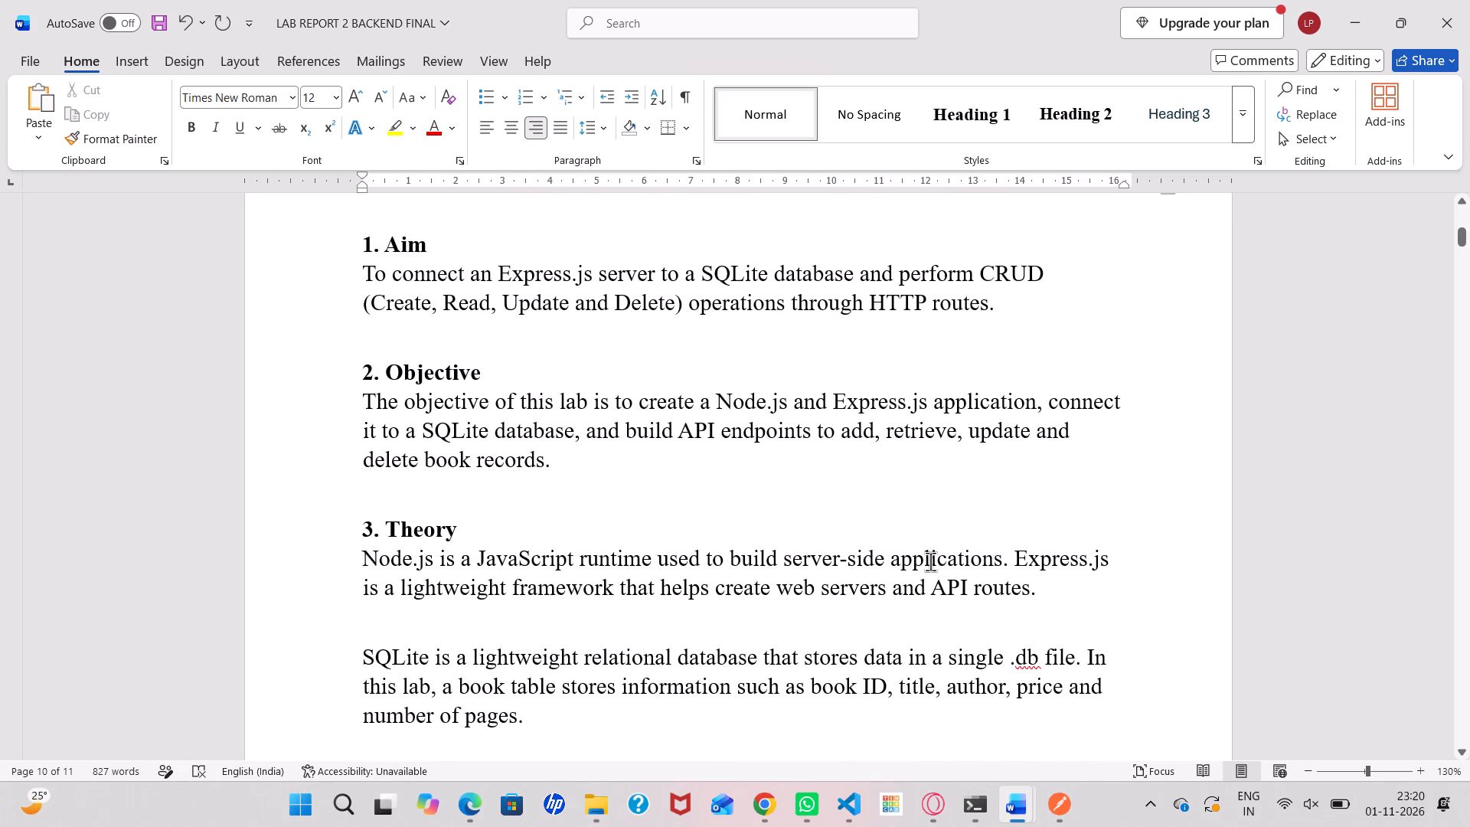
pyautogui.scroll(-3, 930, 561)
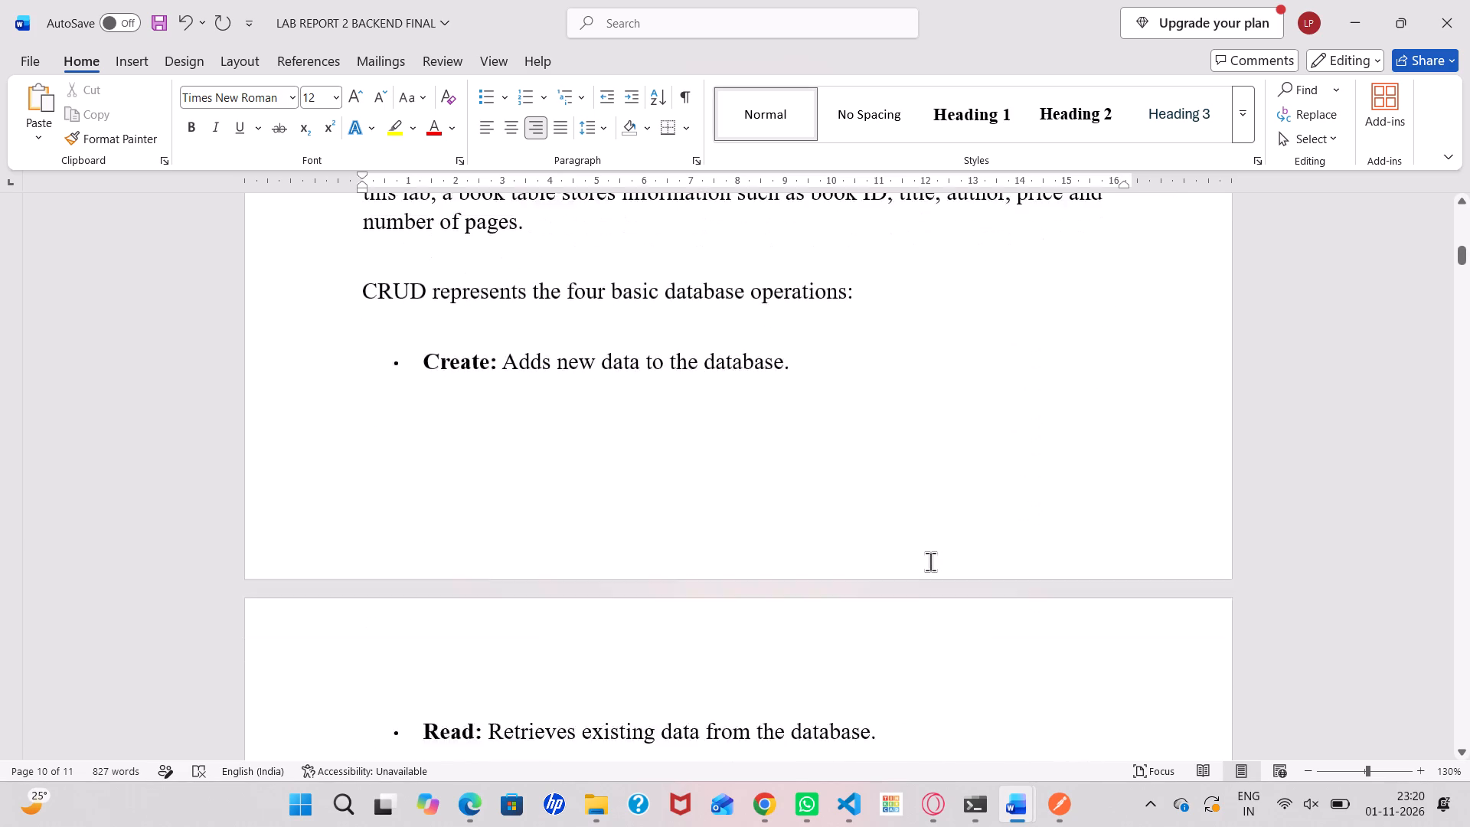
pyautogui.scroll(-4, 930, 561)
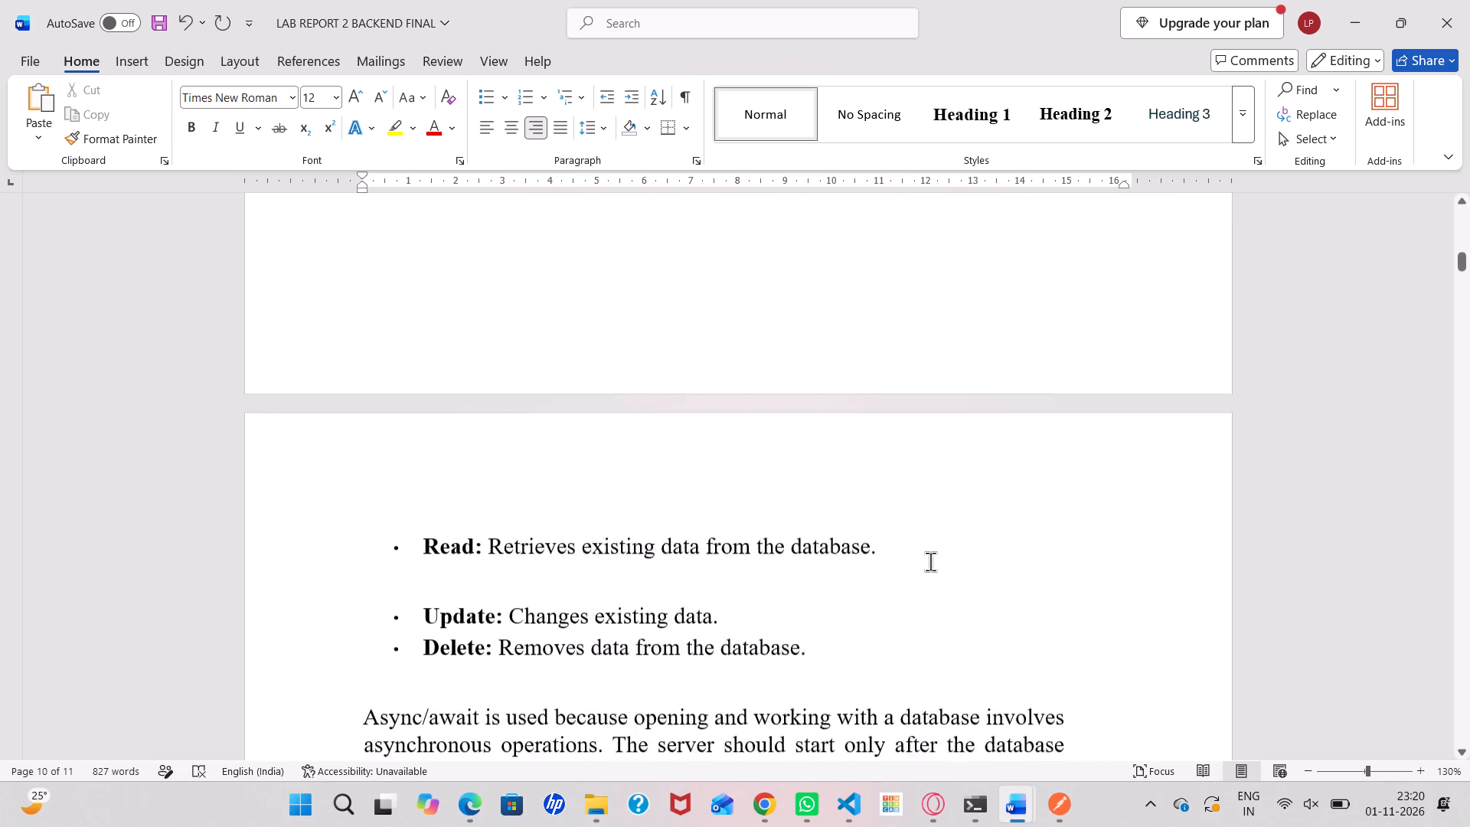
# Insert a blank line without a bullet between the Update and Delete items in the CRUD operations list.
pyautogui.scroll(-1, 930, 561)
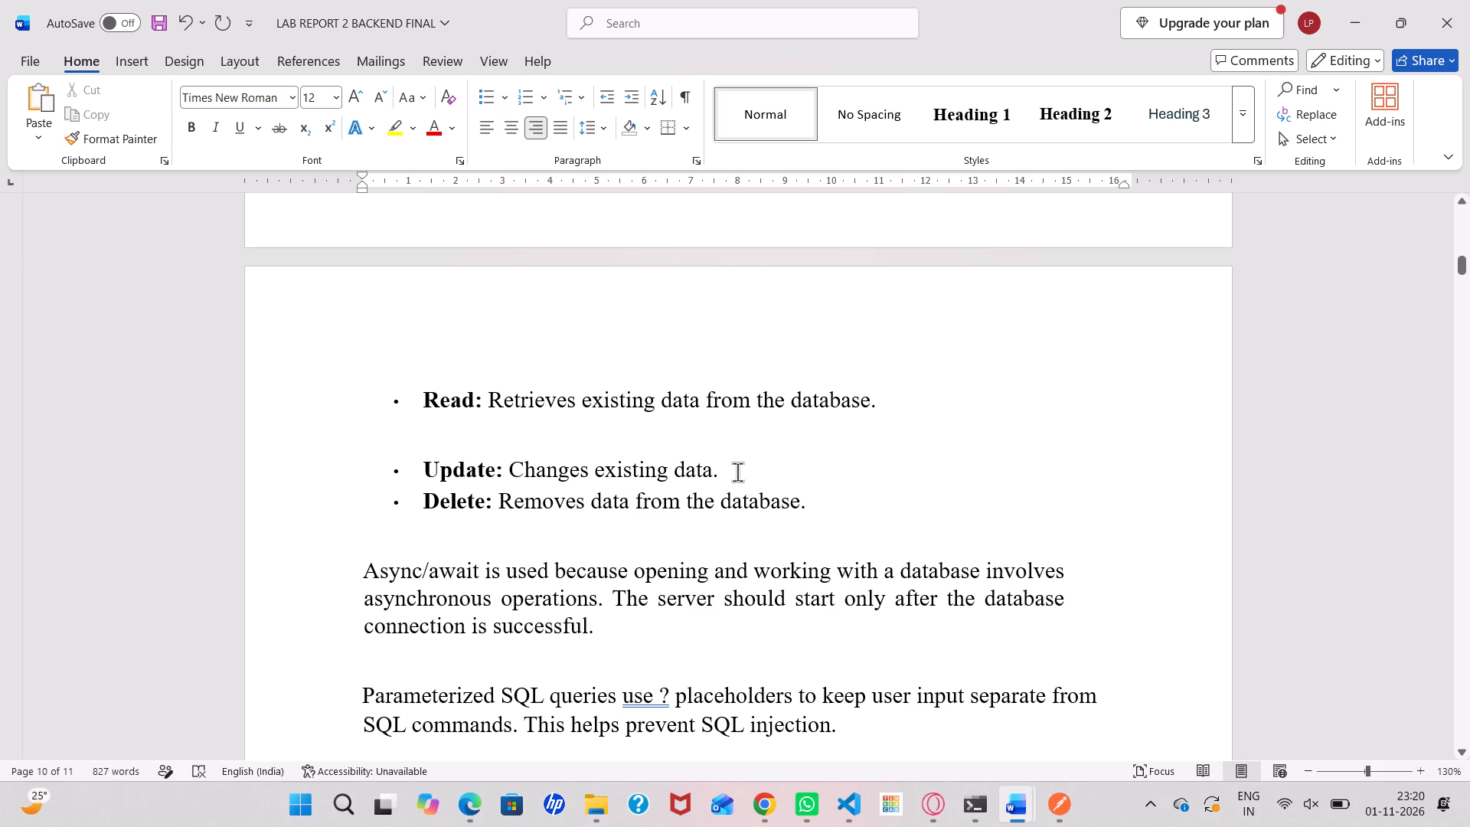
pyautogui.click(737, 472)
pyautogui.press('Return')
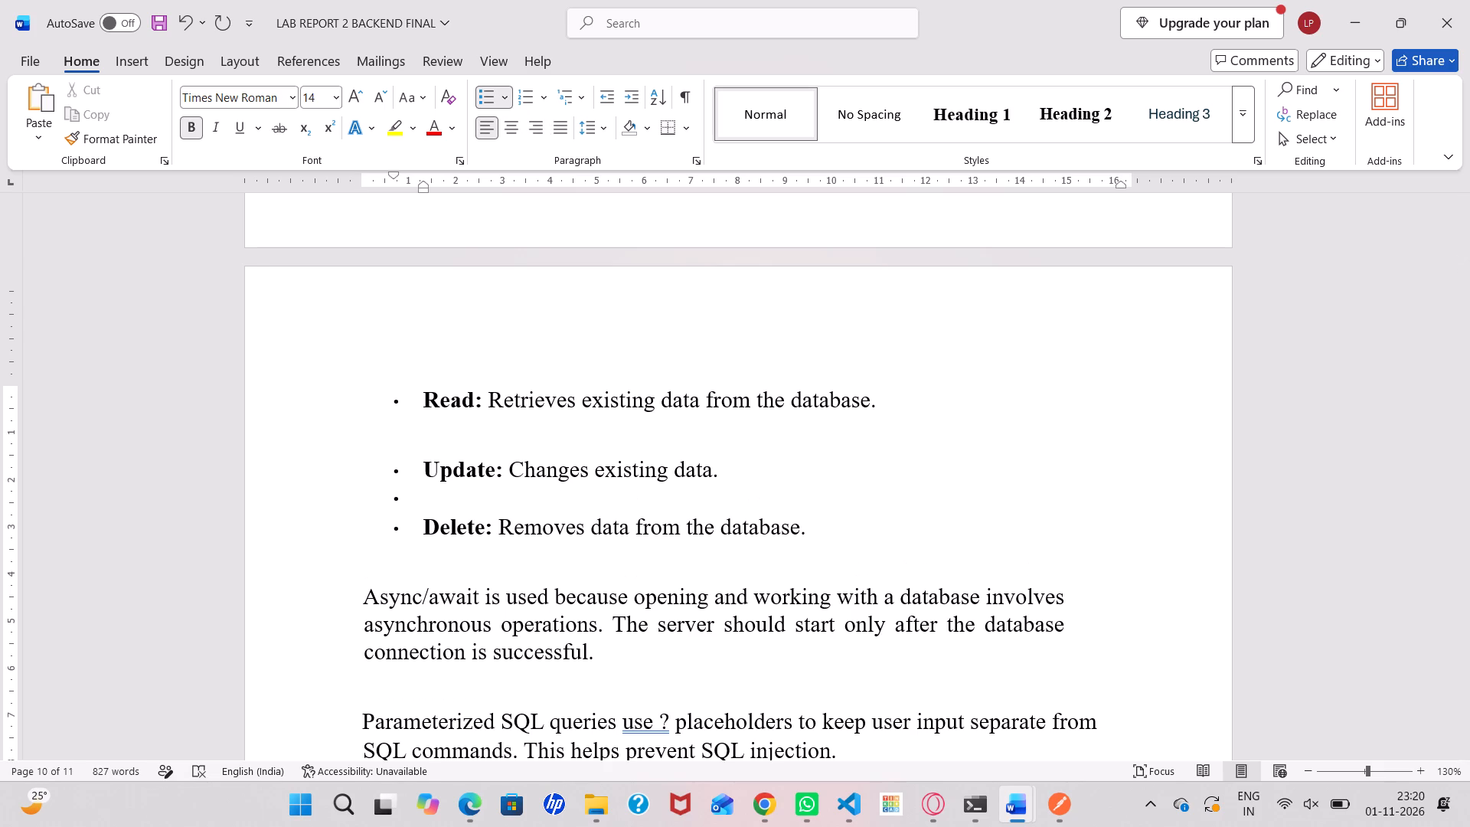
pyautogui.press('BackSpace')
pyautogui.scroll(1, 807, 421)
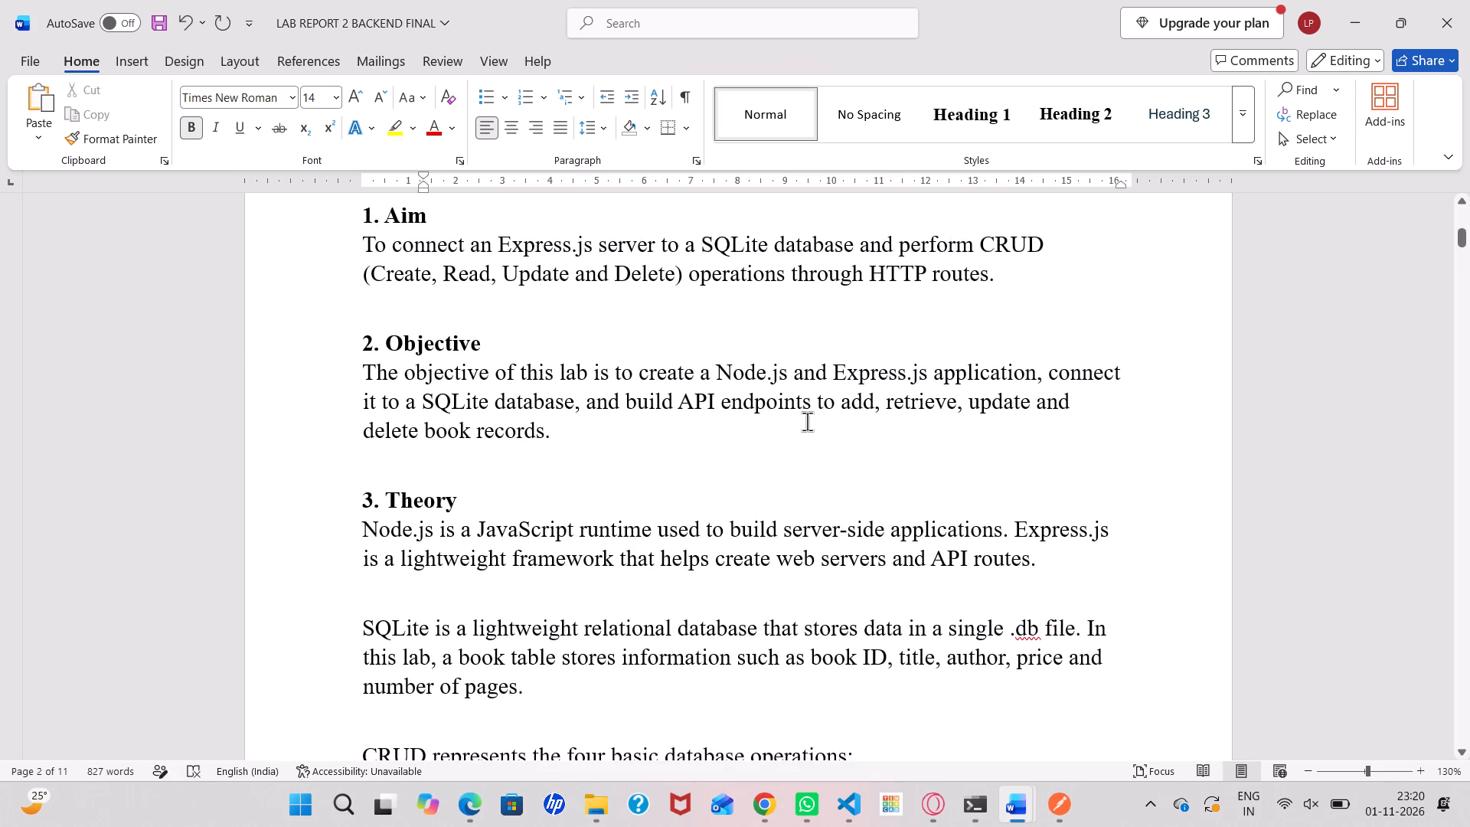
# Review the spacing from the cover table through the Aim, Objective and Theory sections to the Technologies and Tools Used heading.
pyautogui.scroll(3, 807, 421)
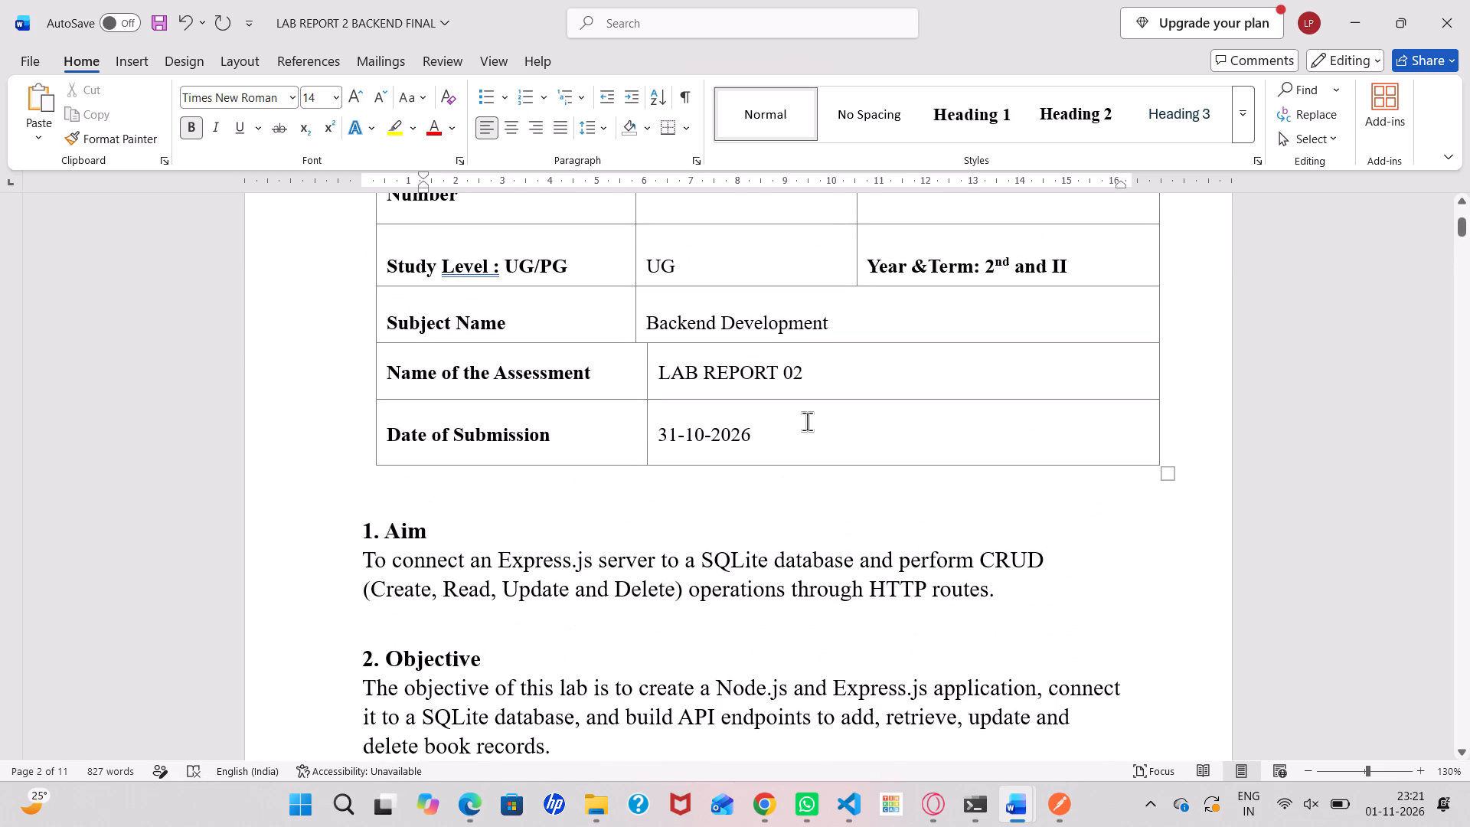
pyautogui.scroll(3, 807, 421)
pyautogui.scroll(-2, 807, 421)
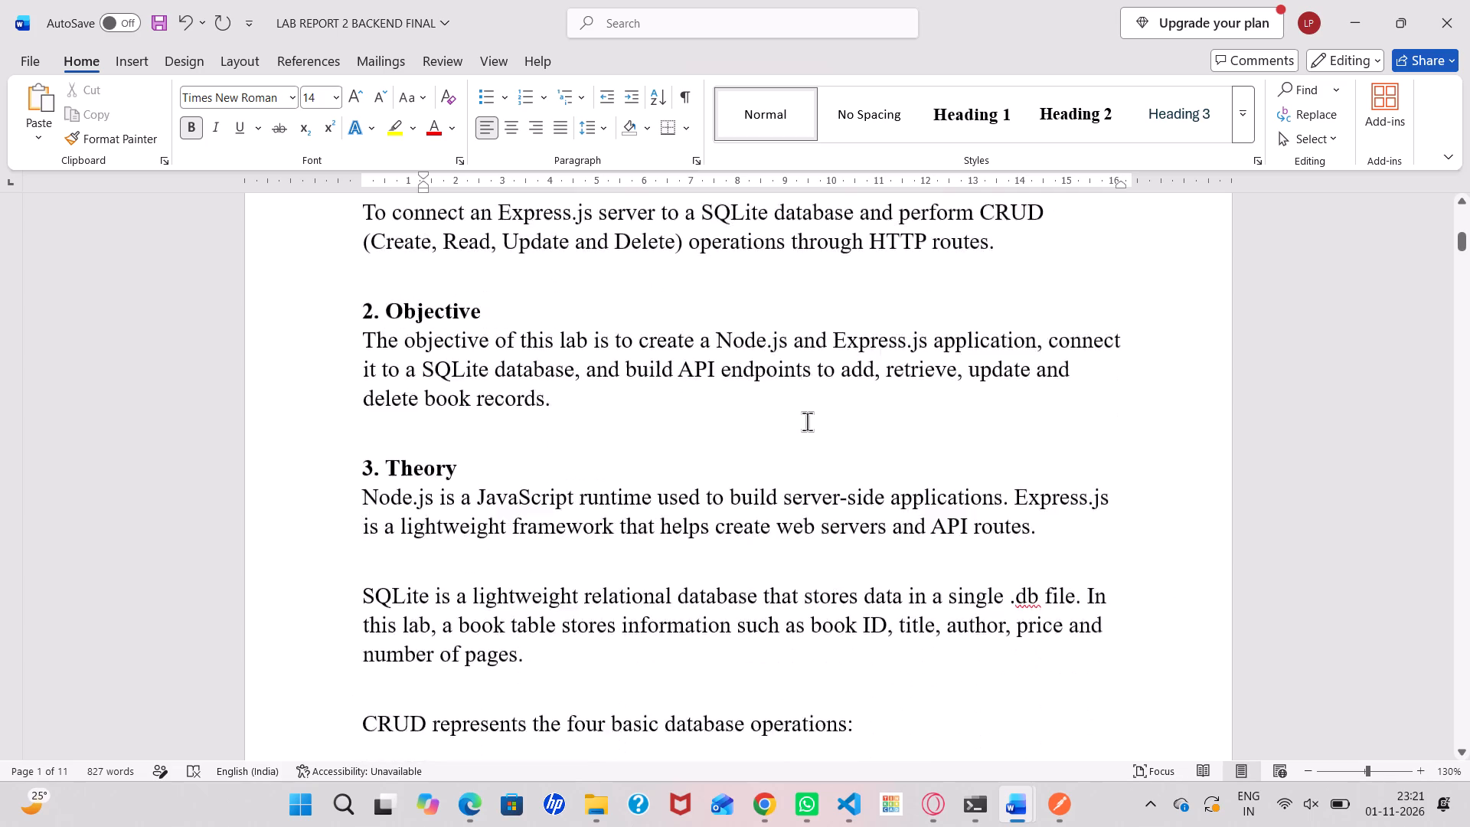
pyautogui.scroll(-6, 807, 421)
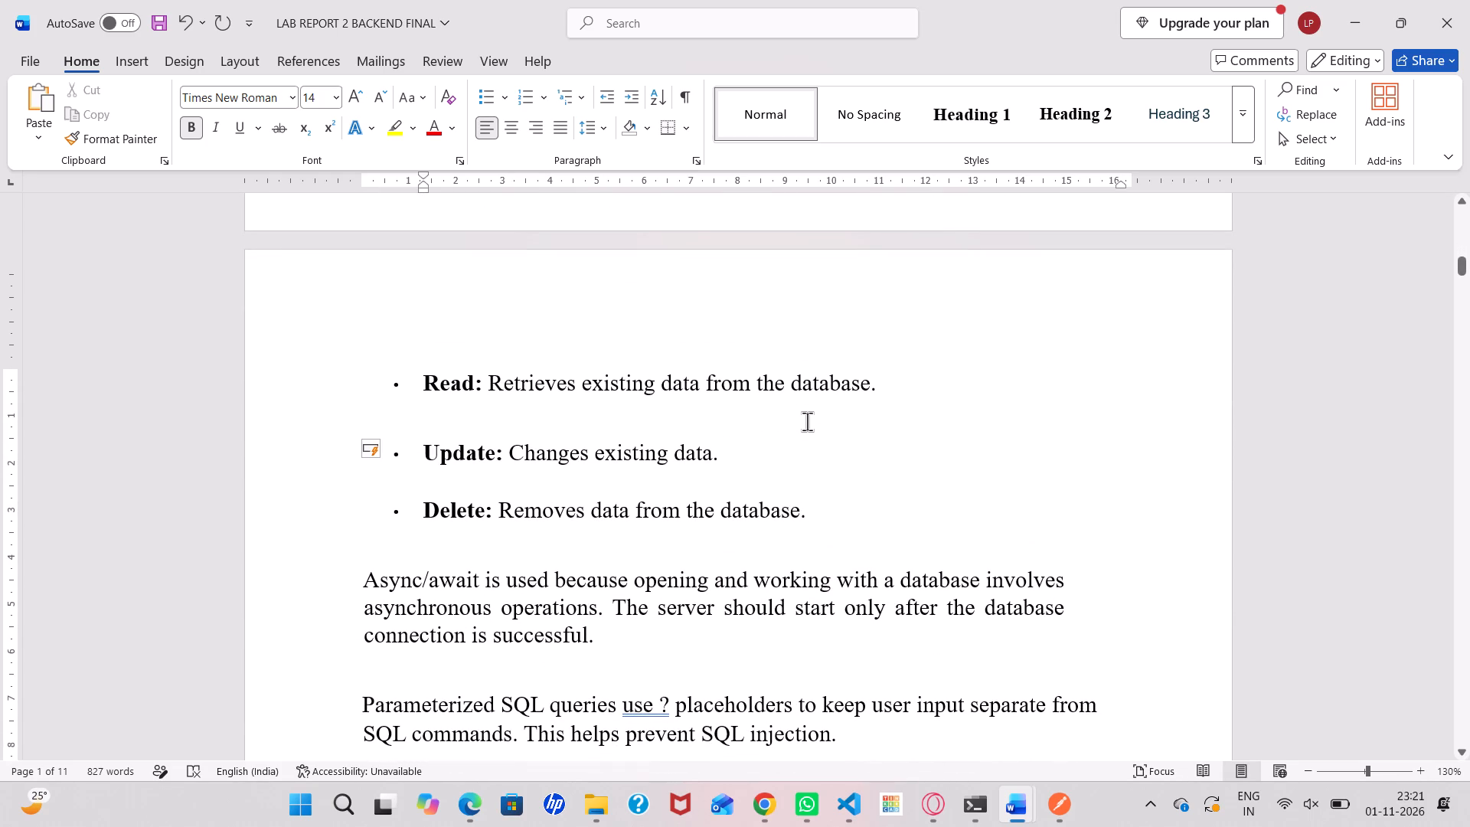
pyautogui.scroll(-1, 807, 421)
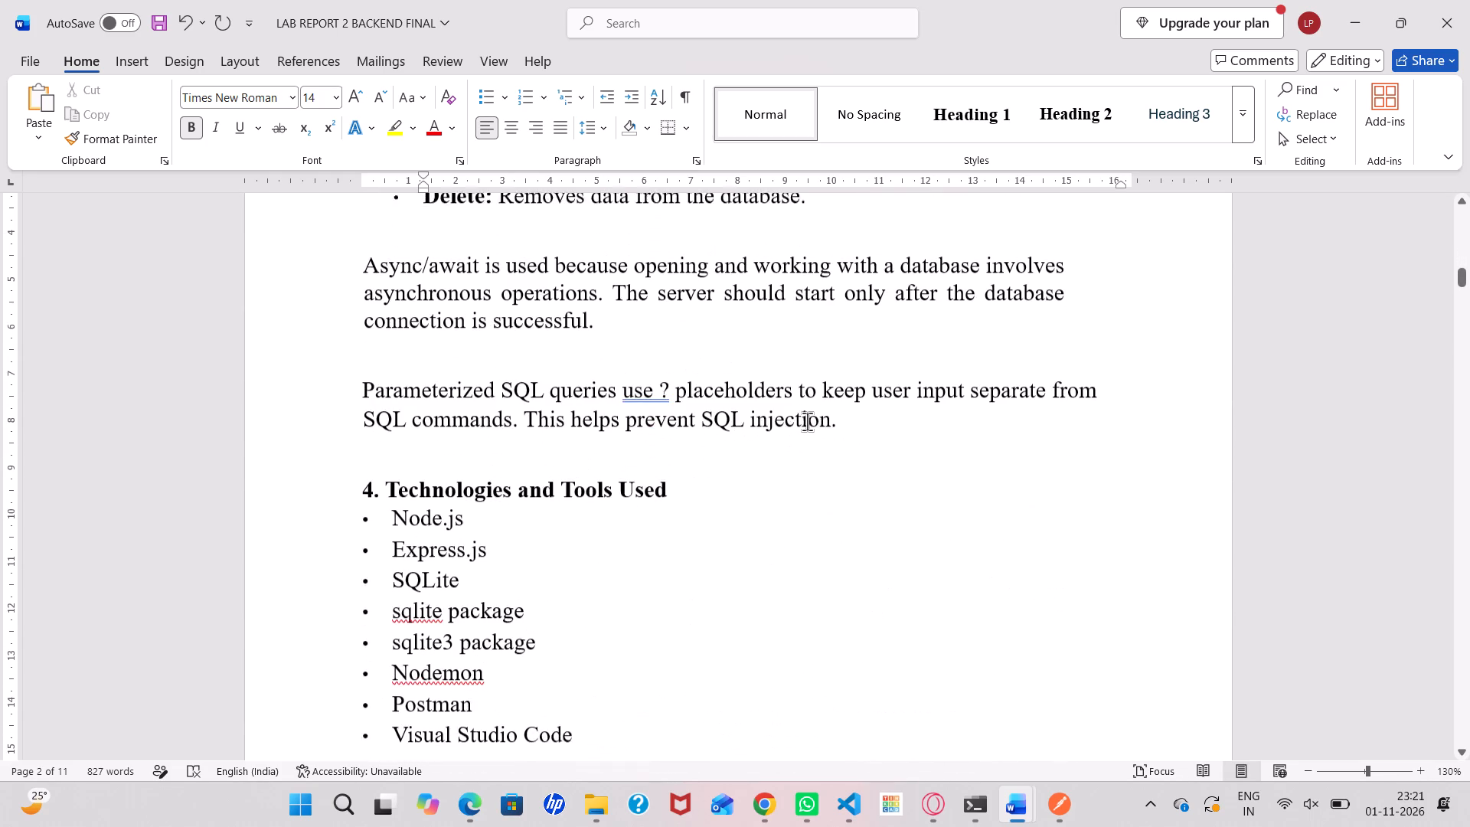
pyautogui.scroll(-3, 807, 421)
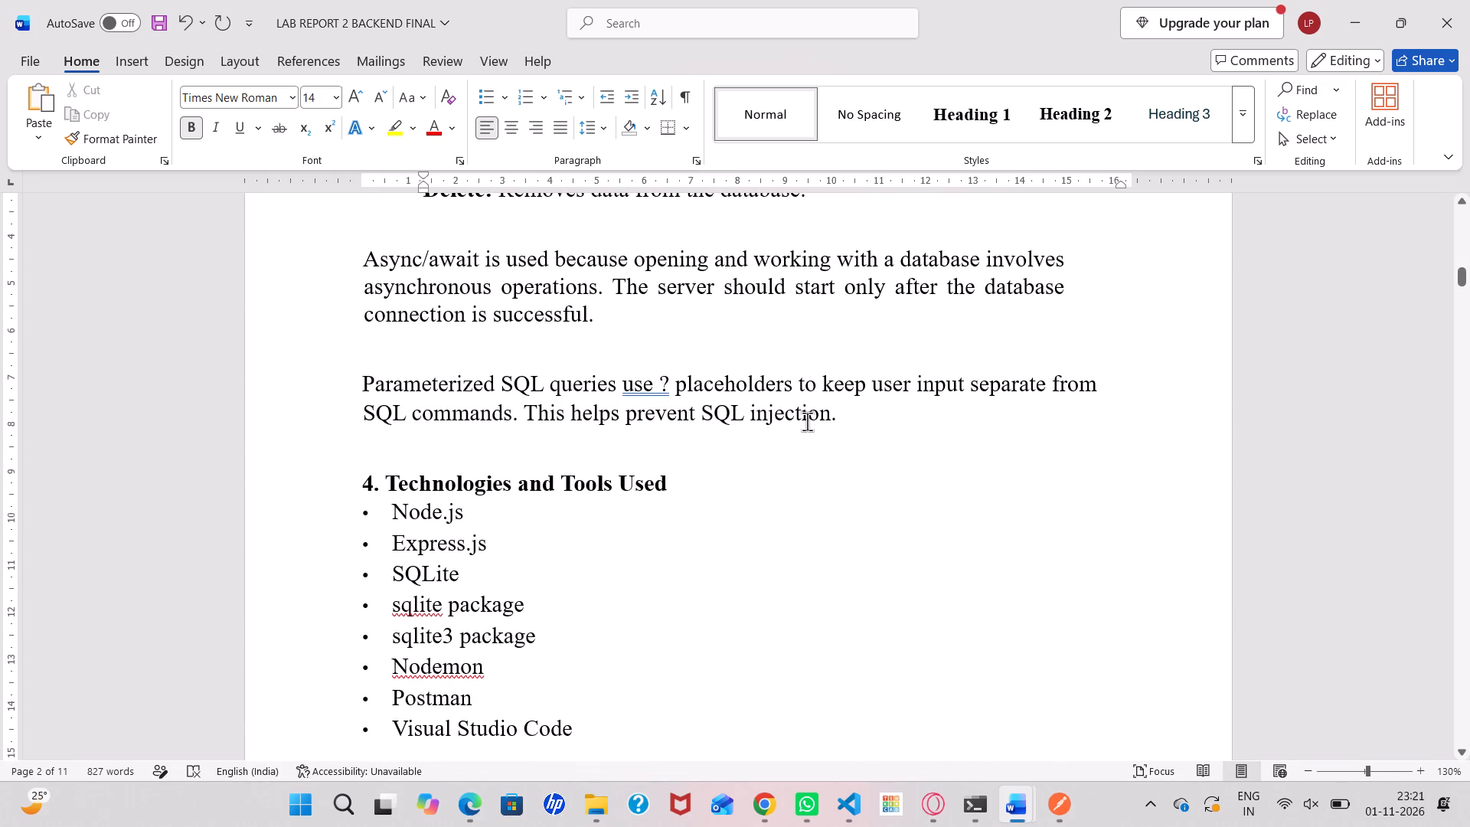
# Move "lab-02/" onto its own line below the "5. Project Structure" heading.
pyautogui.scroll(-3, 807, 421)
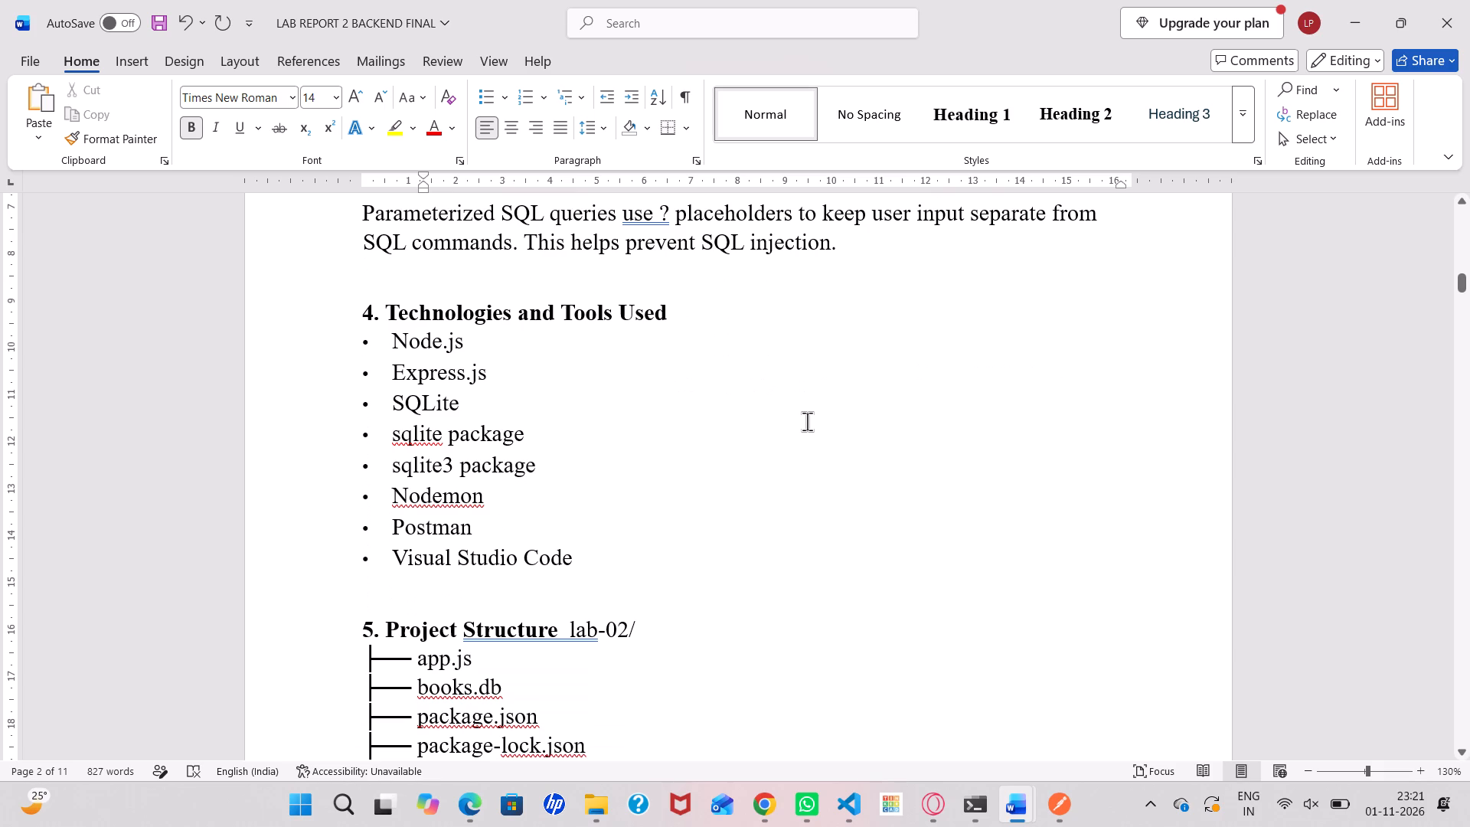
pyautogui.scroll(-2, 748, 455)
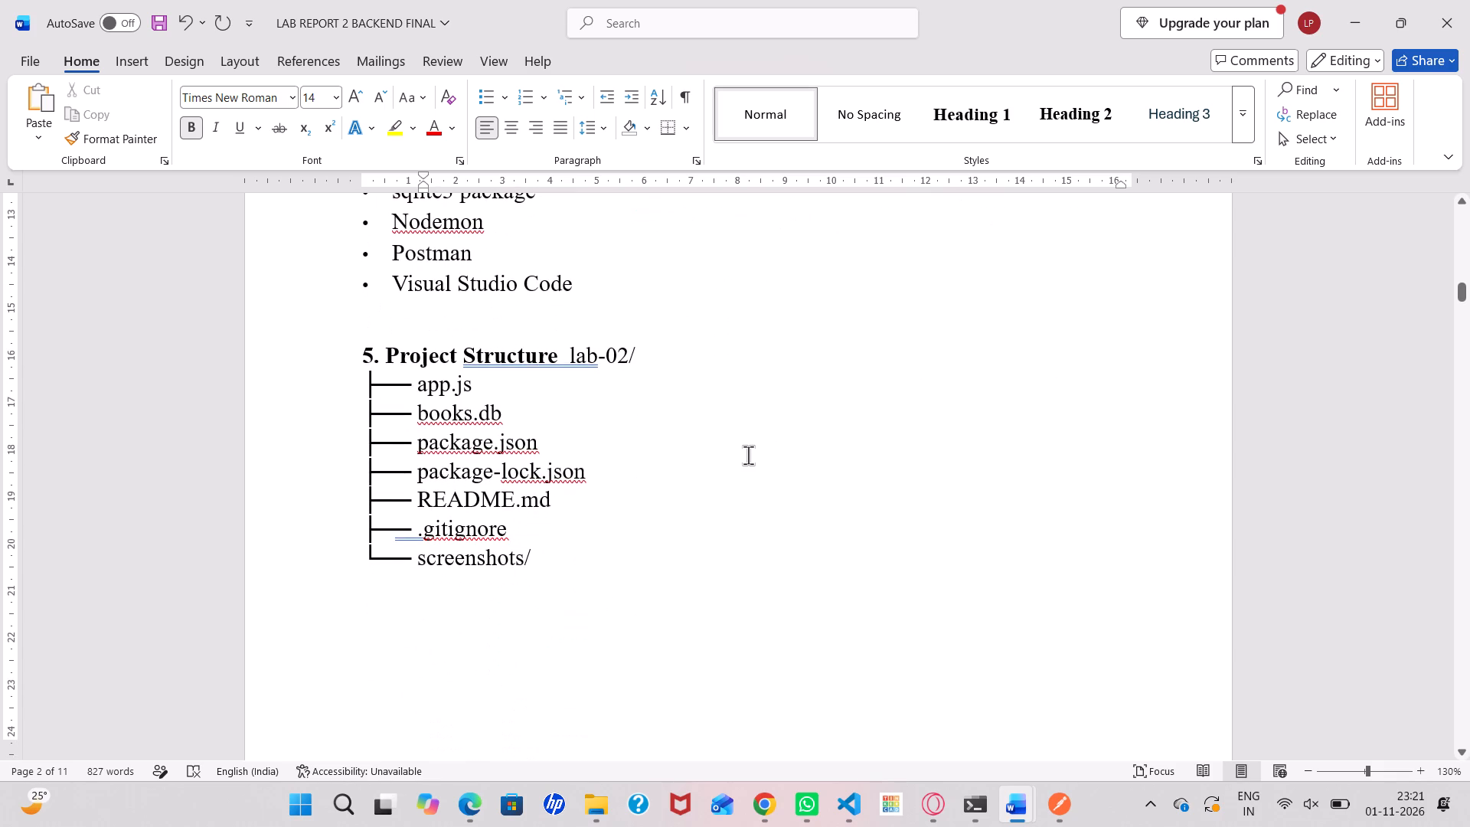
pyautogui.click(563, 361)
pyautogui.press('Return')
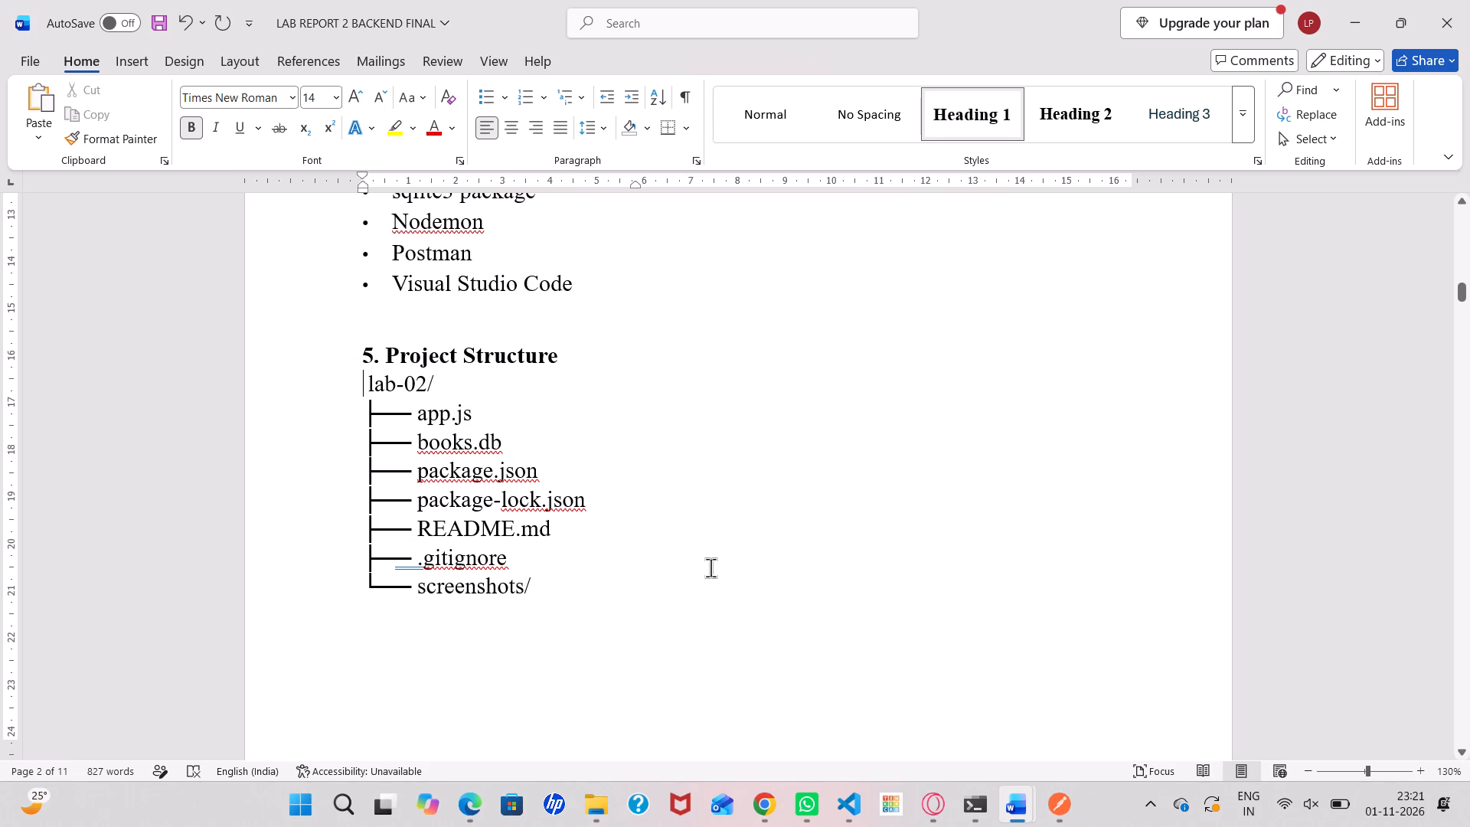
# Split the "6. Database Design" heading line so that "Table Name: book" sits together on the line below it.
pyautogui.scroll(-4, 710, 567)
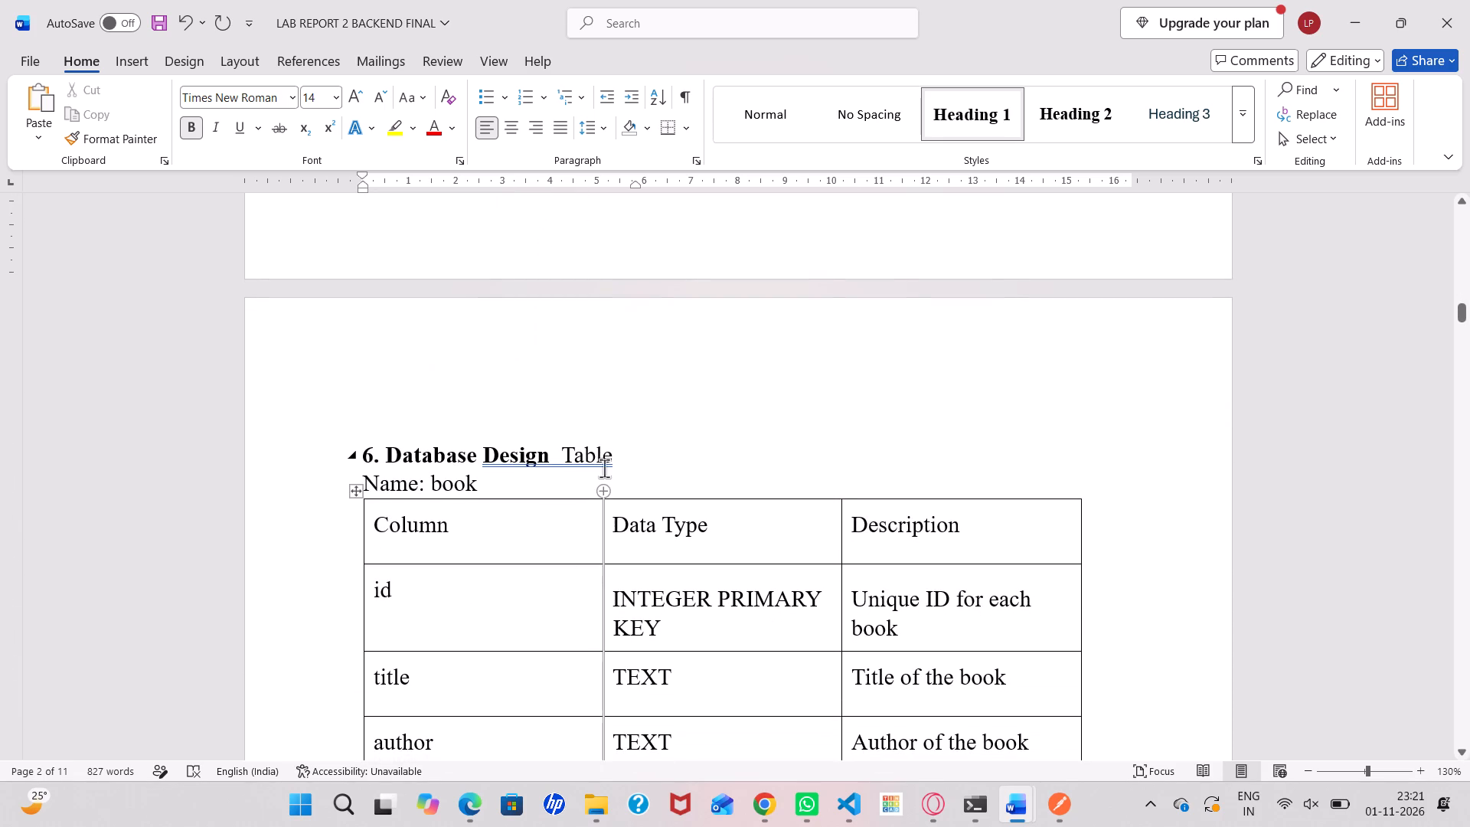
pyautogui.click(558, 455)
pyautogui.press('Return')
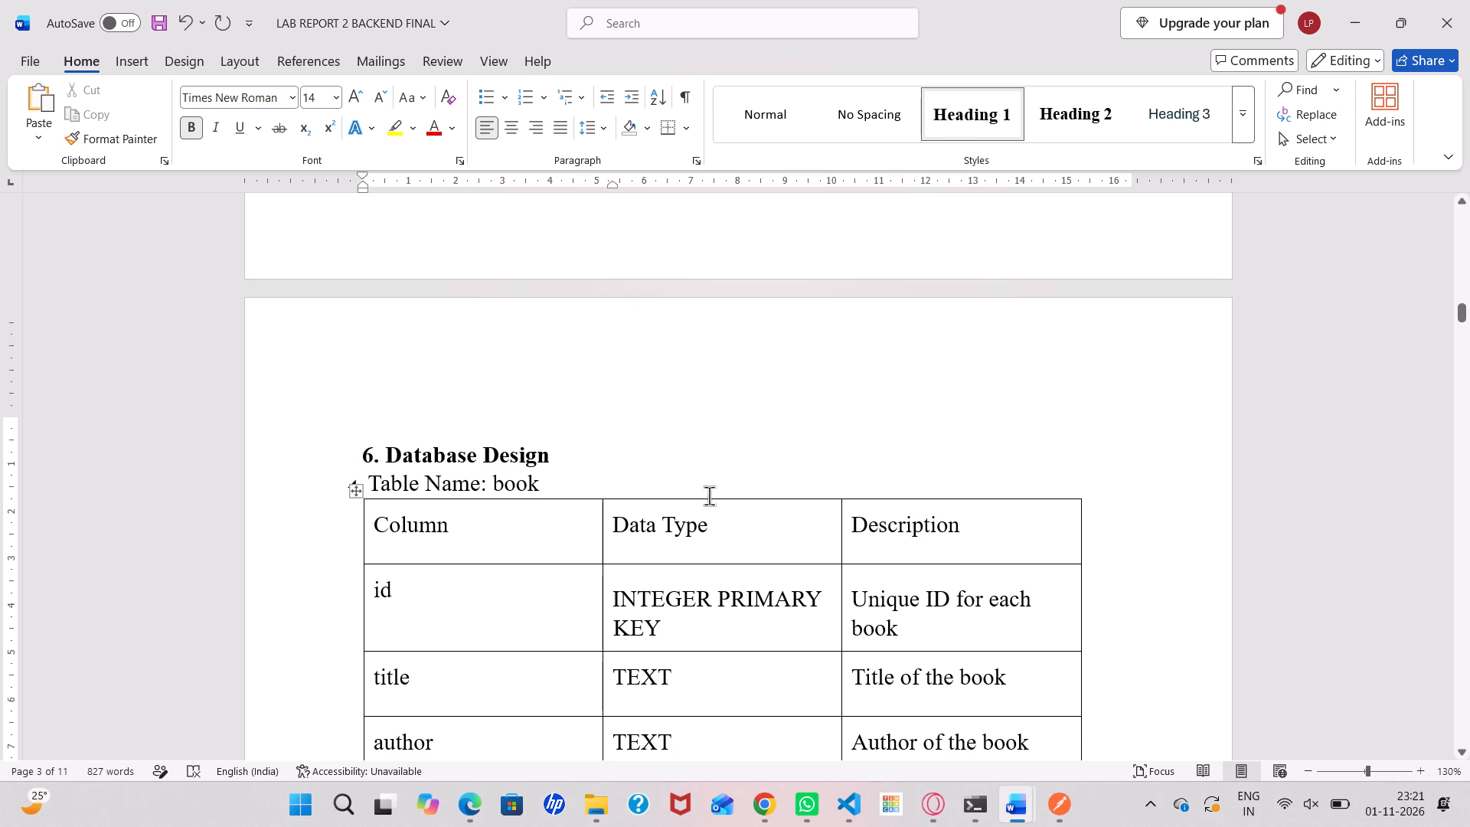
# Review the layout of the Procedure, Installation and Running the Project, and SQLite CLI Commands sections and the API endpoint table.
pyautogui.scroll(-1, 721, 533)
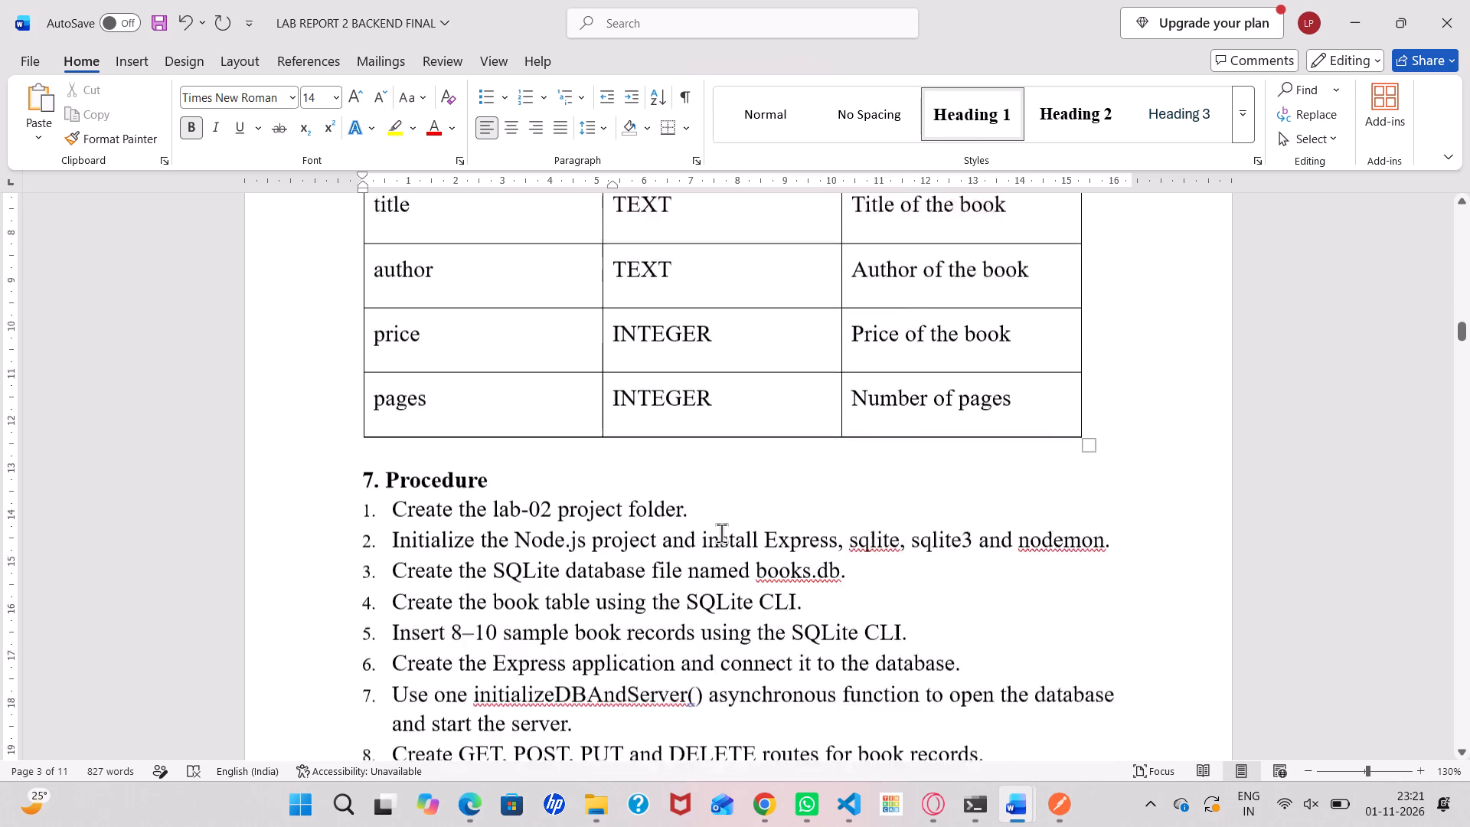
pyautogui.scroll(-2, 721, 533)
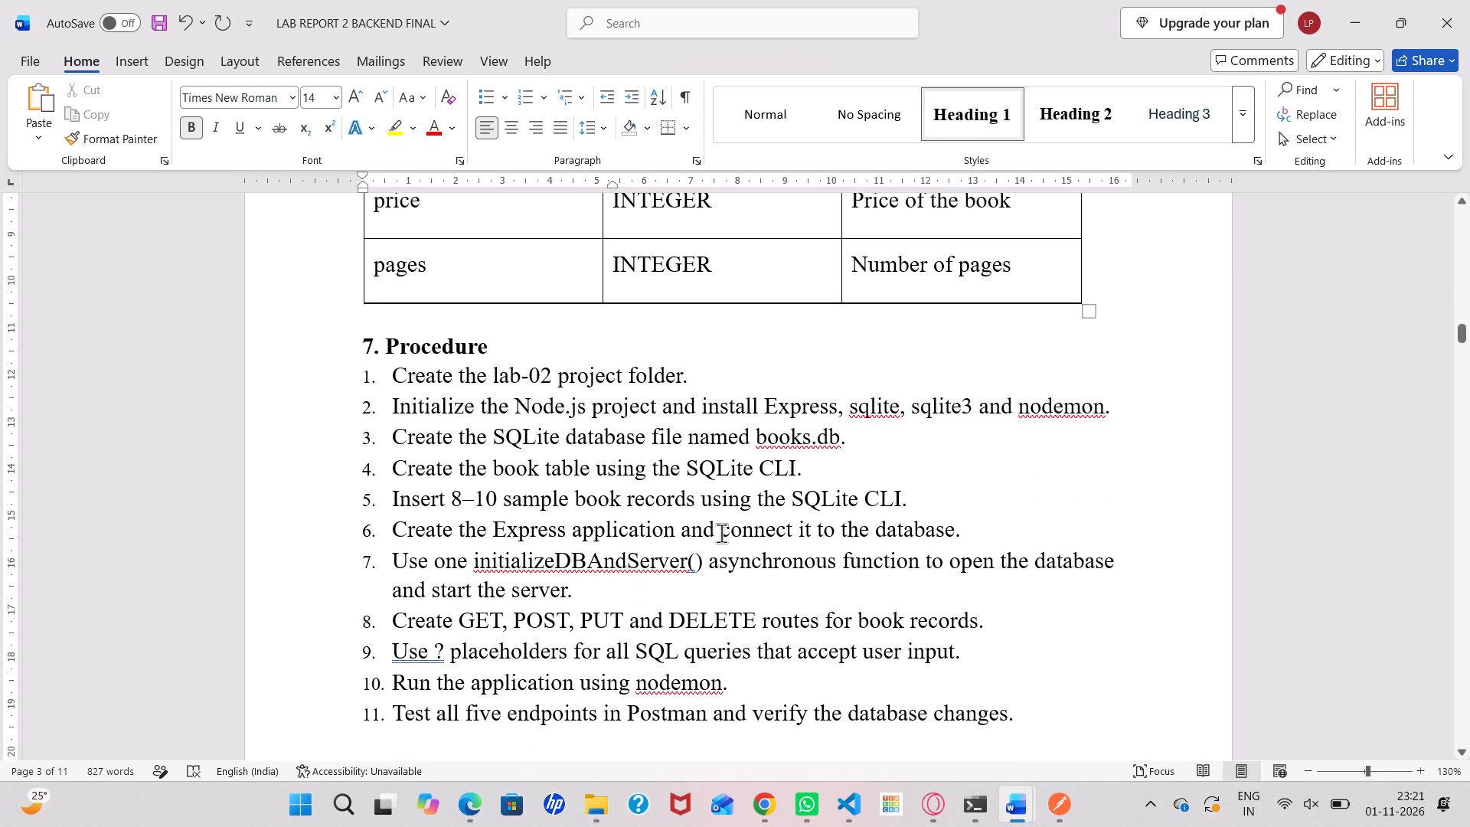
pyautogui.scroll(-1, 721, 533)
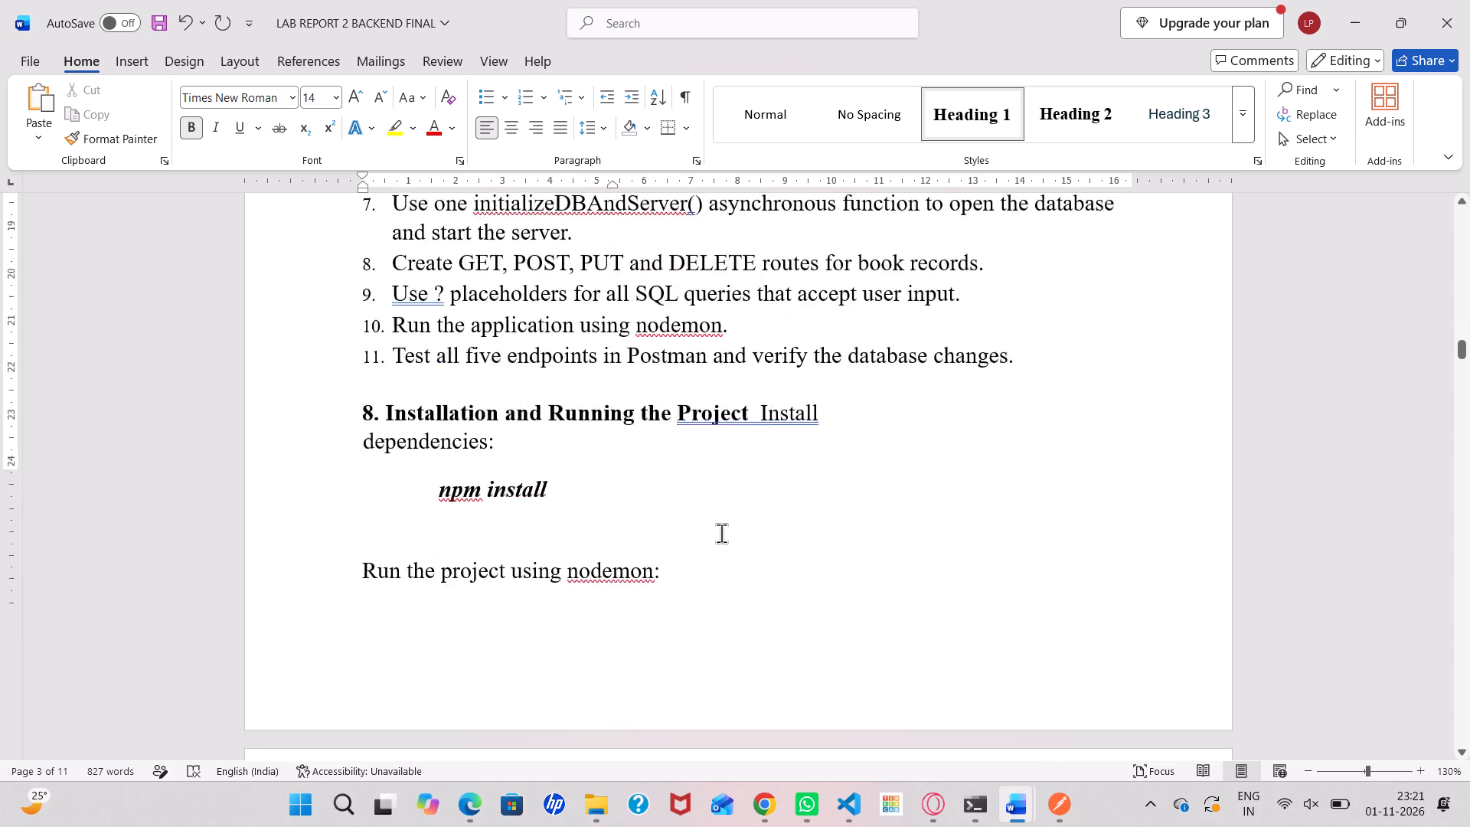
pyautogui.scroll(-2, 721, 533)
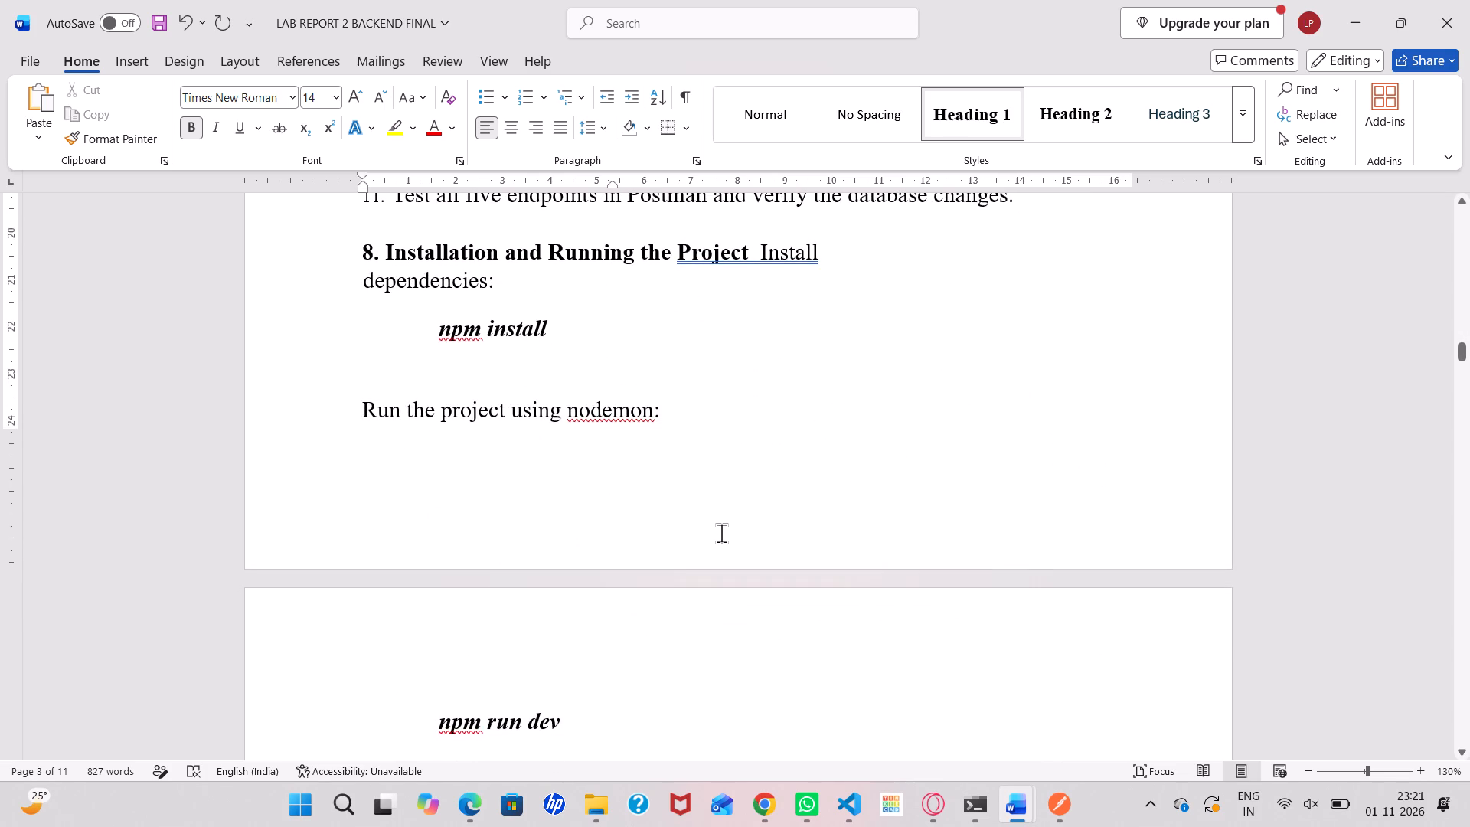
pyautogui.scroll(-2, 721, 533)
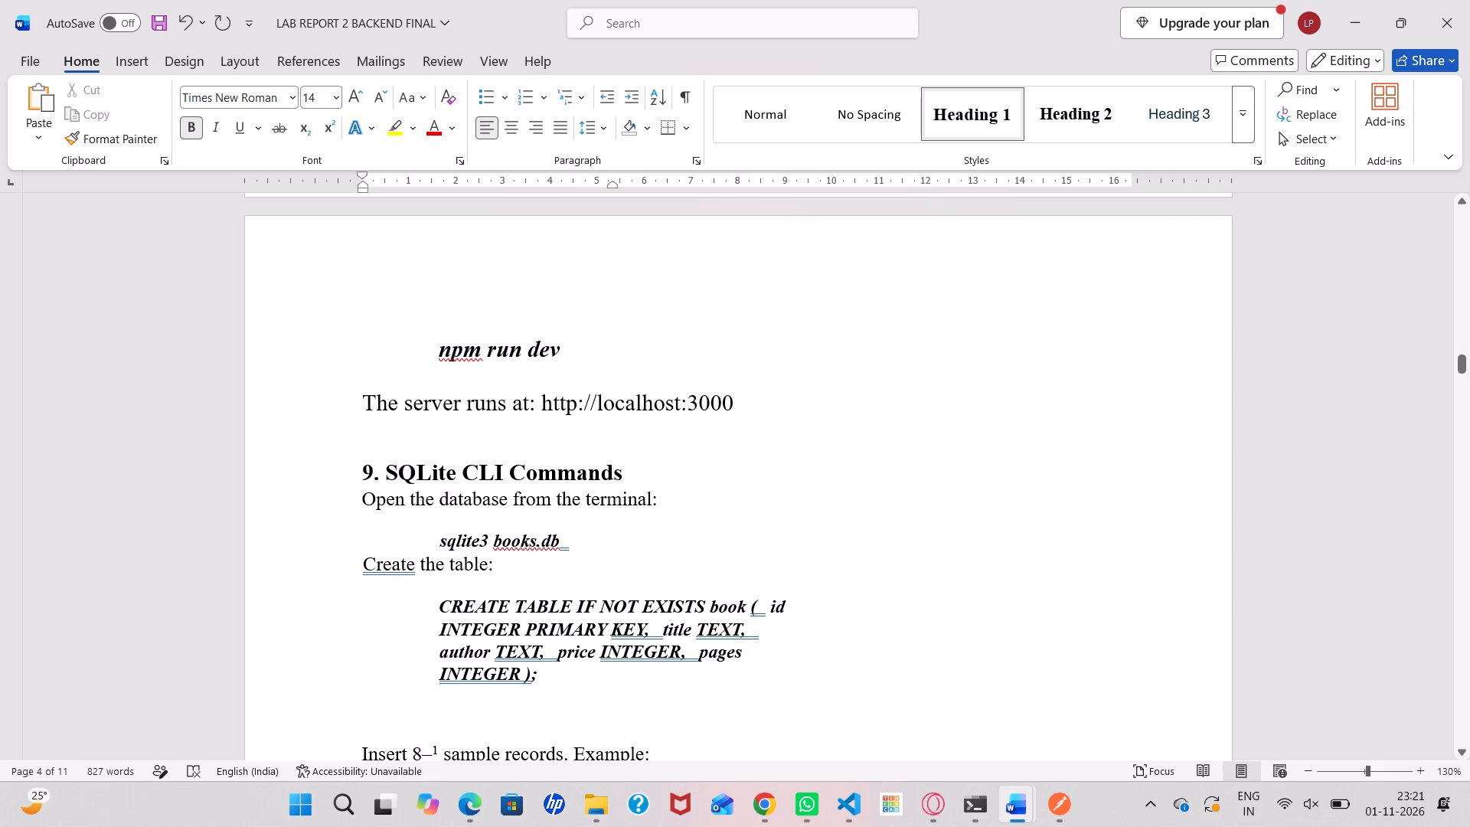
pyautogui.scroll(-1, 721, 533)
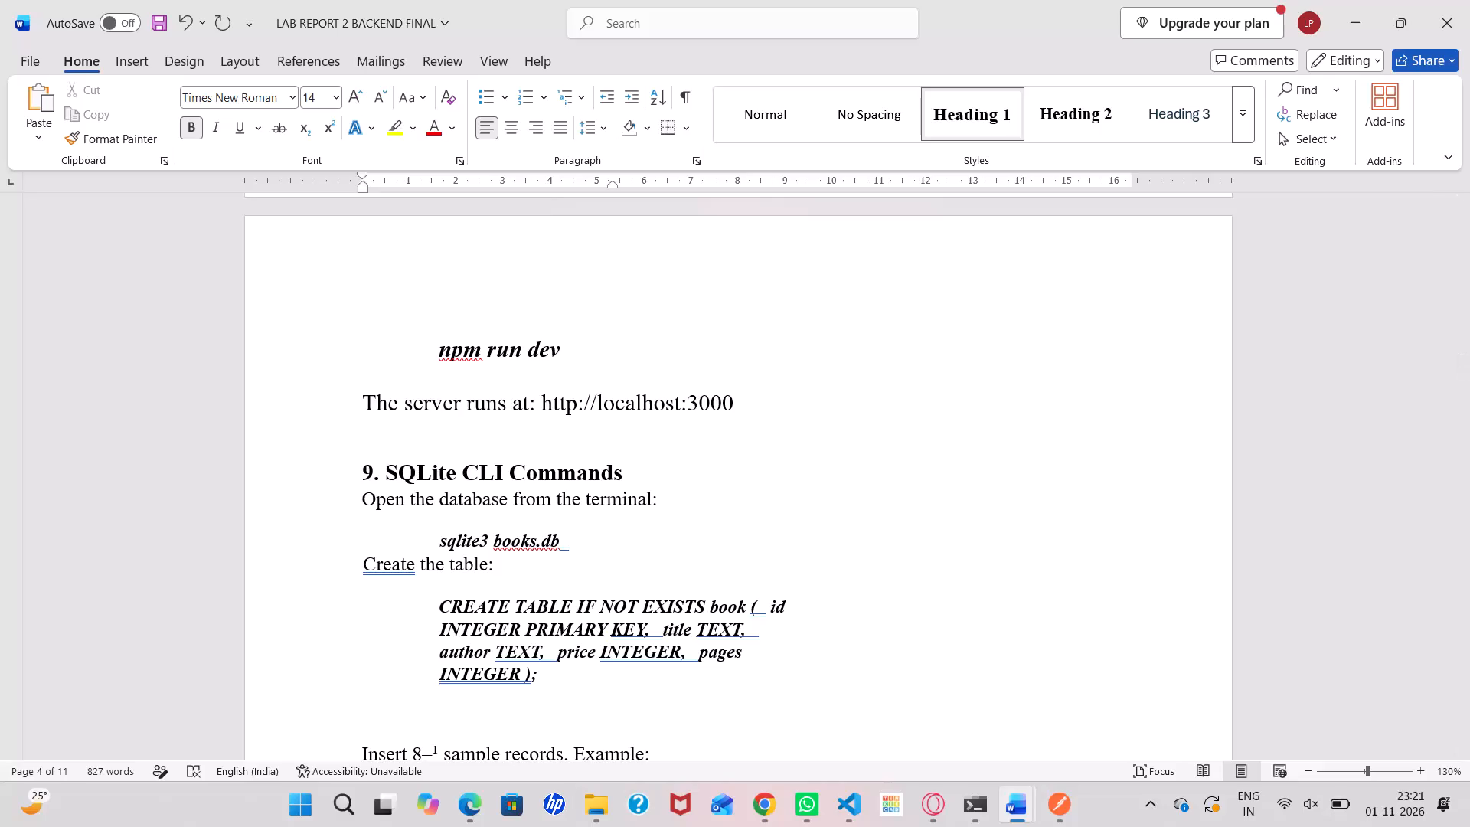
pyautogui.scroll(-1, 721, 533)
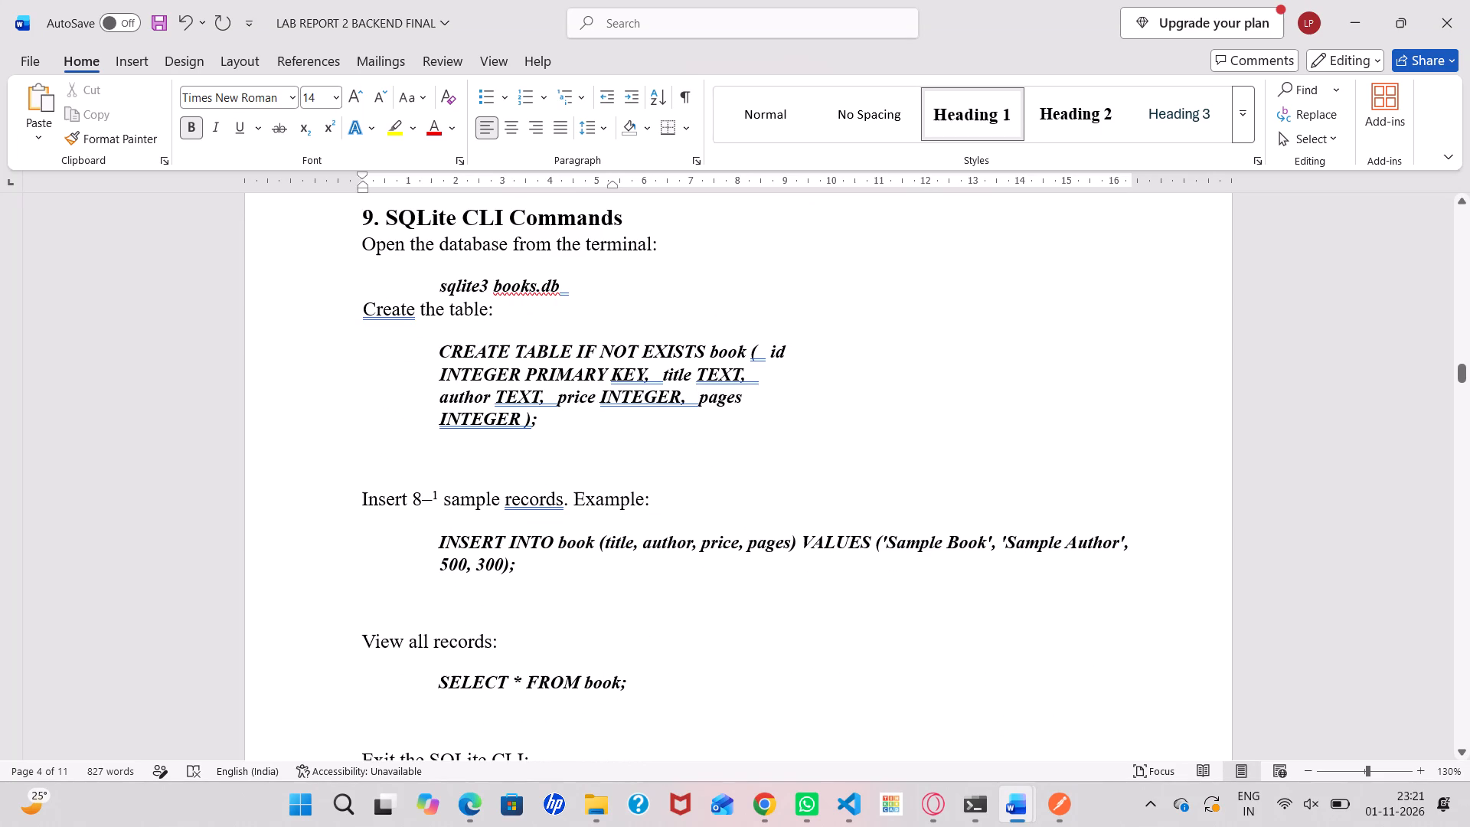
pyautogui.scroll(-3, 721, 533)
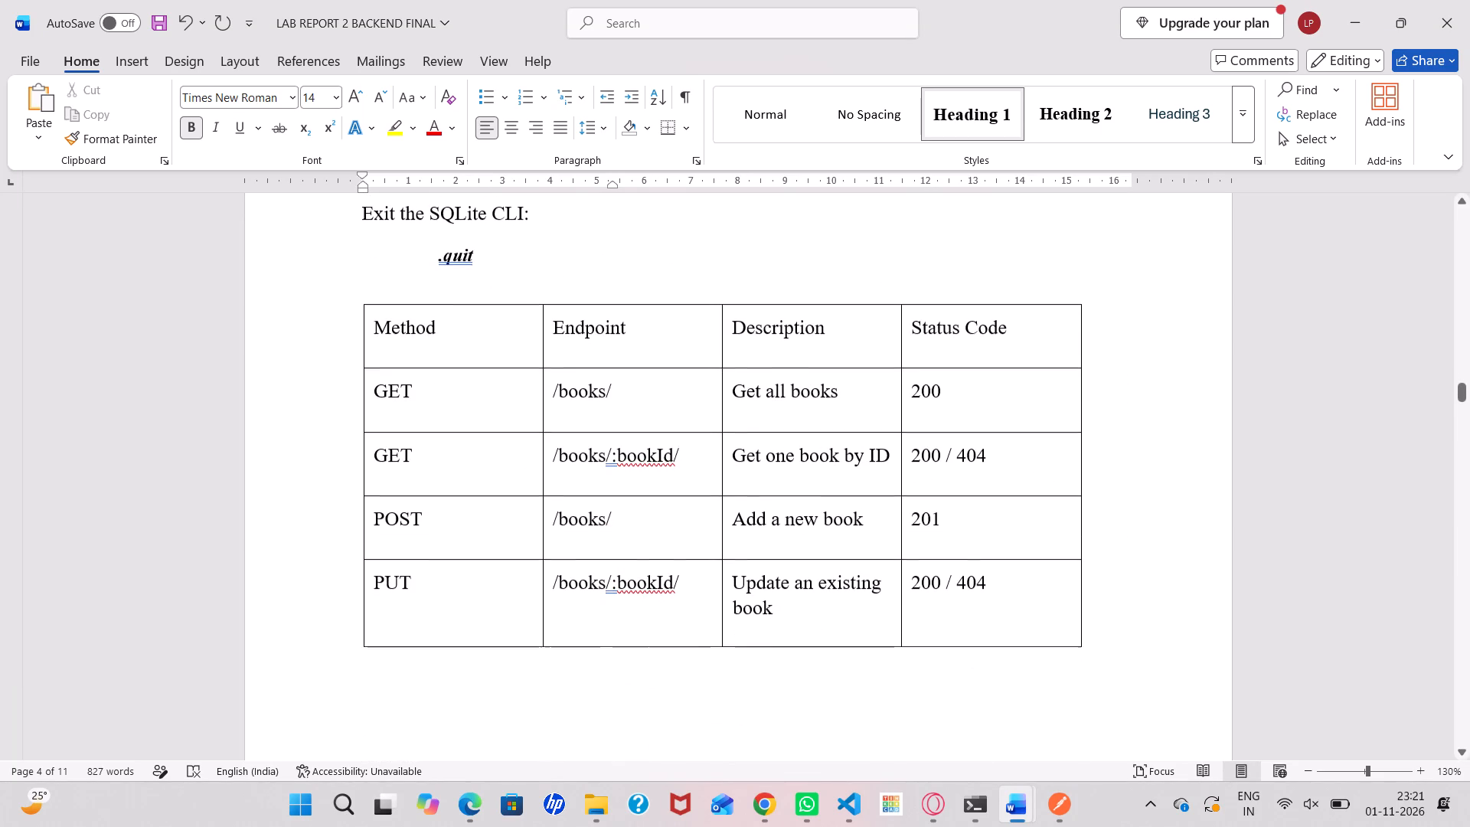
pyautogui.scroll(-3, 721, 533)
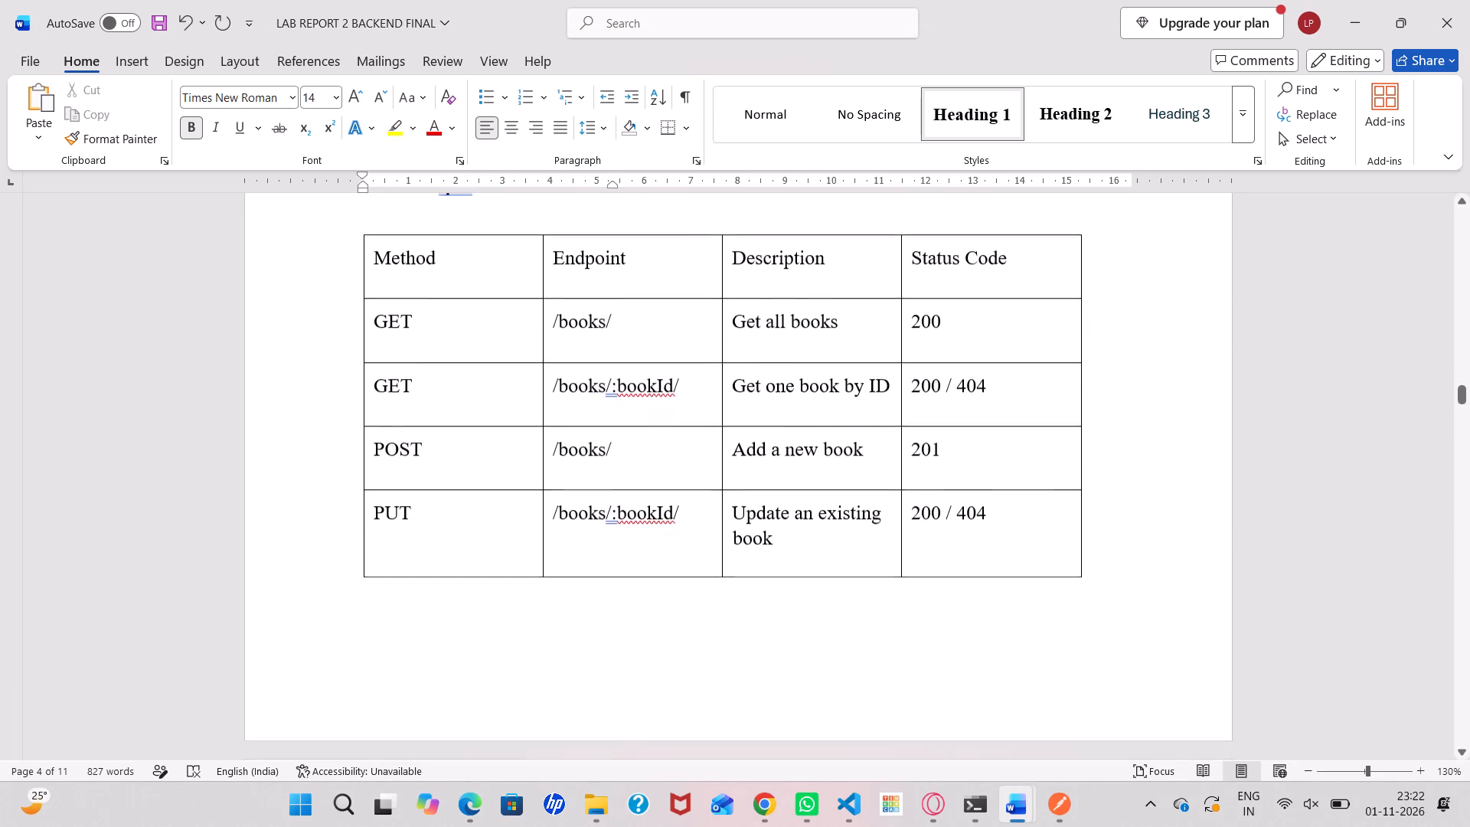
# Check the Testing and Screenshots section from the endpoint table's DELETE row to Screenshot 4, rechecking the Screenshot 3 images.
pyautogui.scroll(-2, 721, 533)
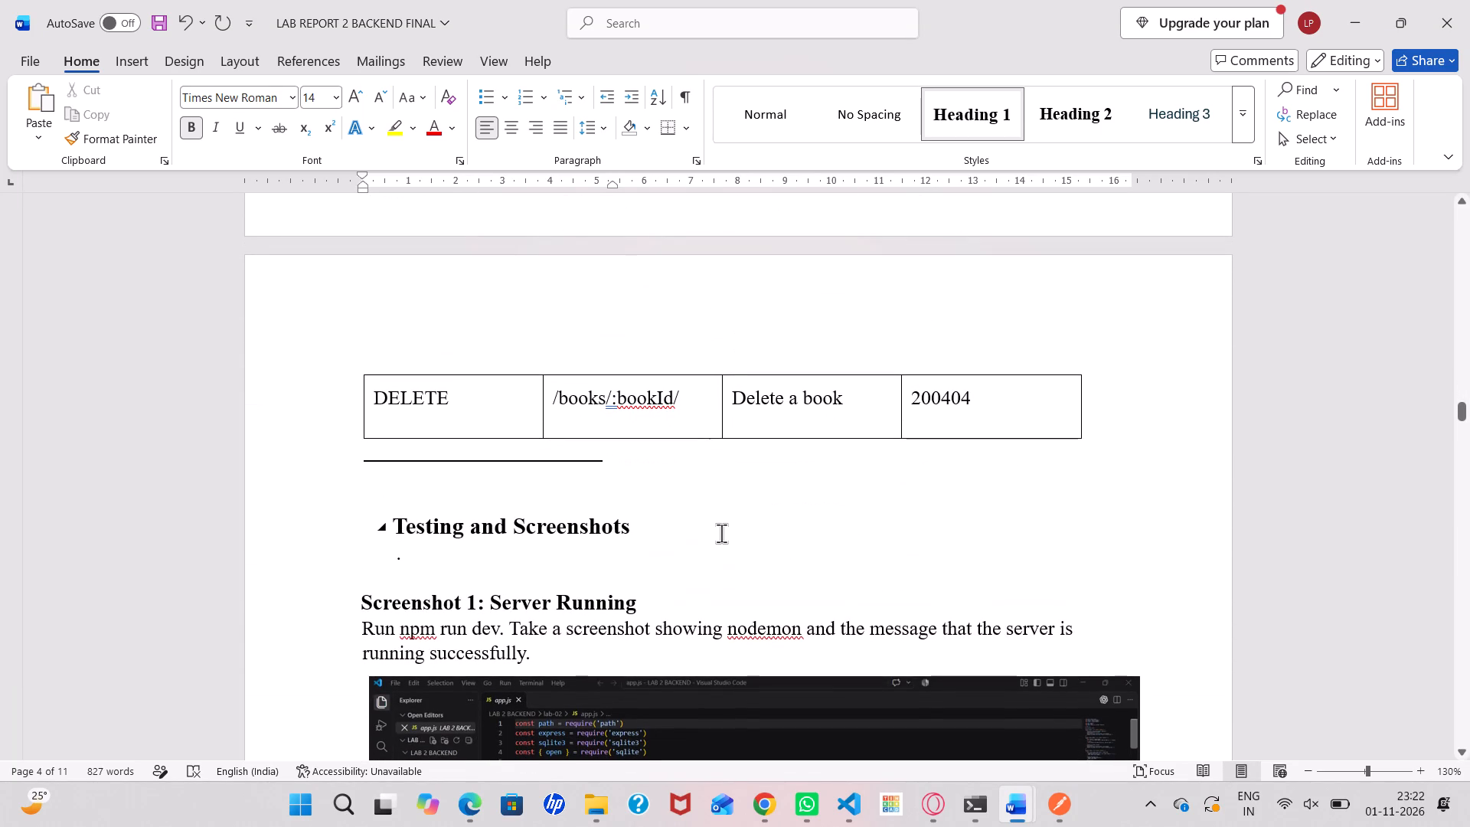
pyautogui.scroll(-2, 721, 533)
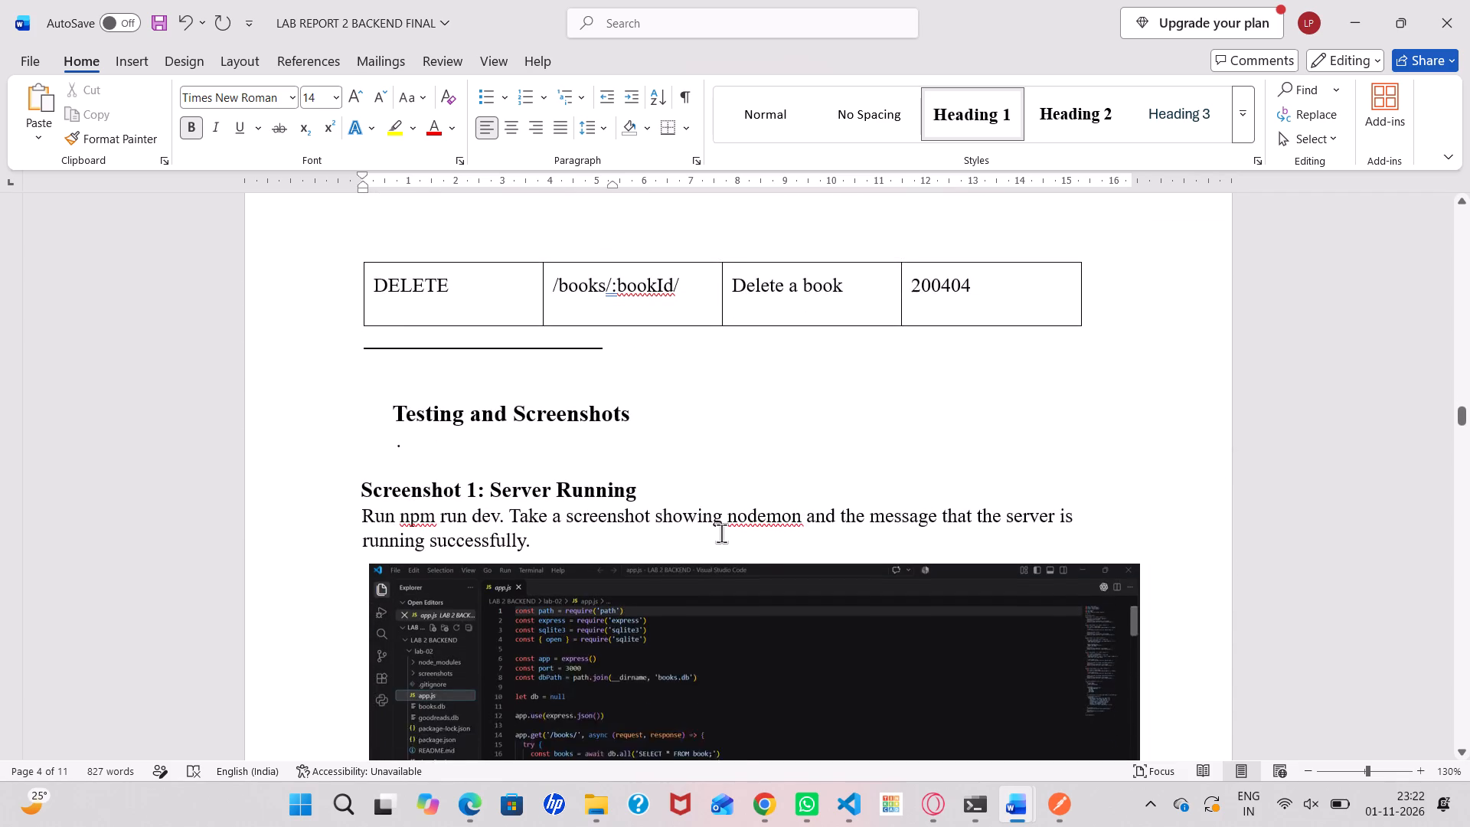
pyautogui.scroll(-1, 721, 533)
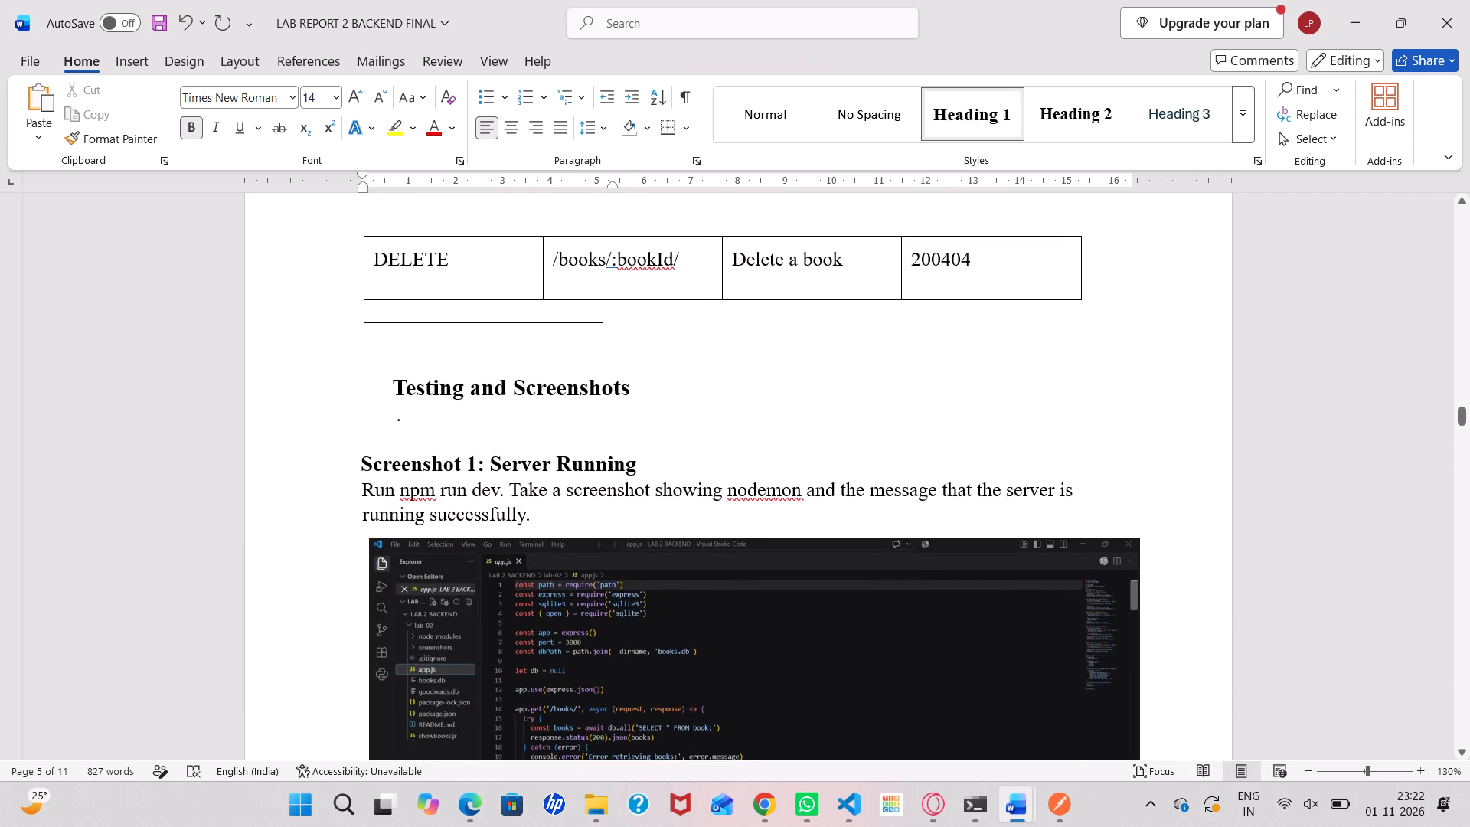
pyautogui.scroll(-1, 743, 572)
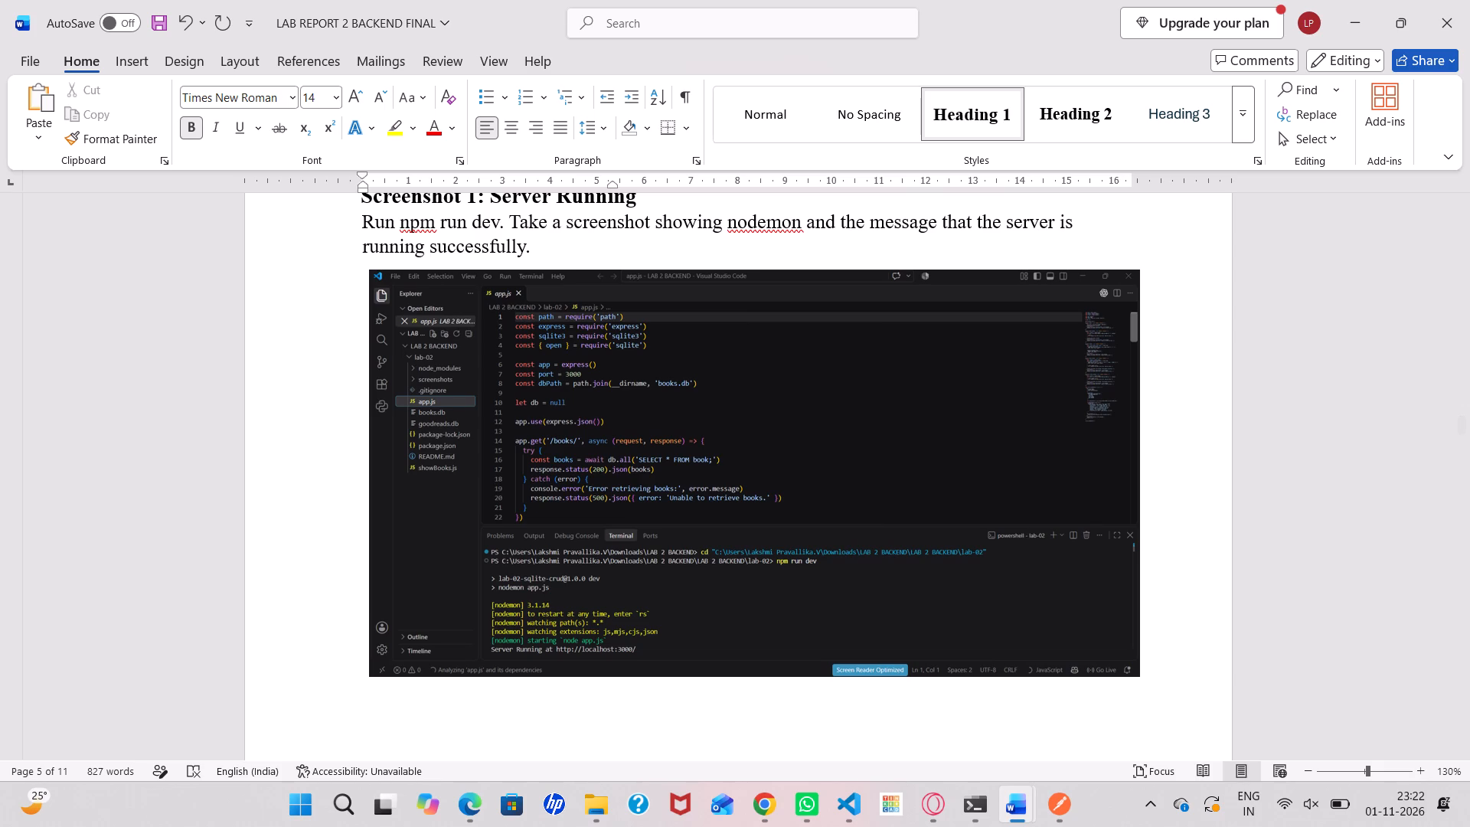
pyautogui.scroll(-1, 740, 603)
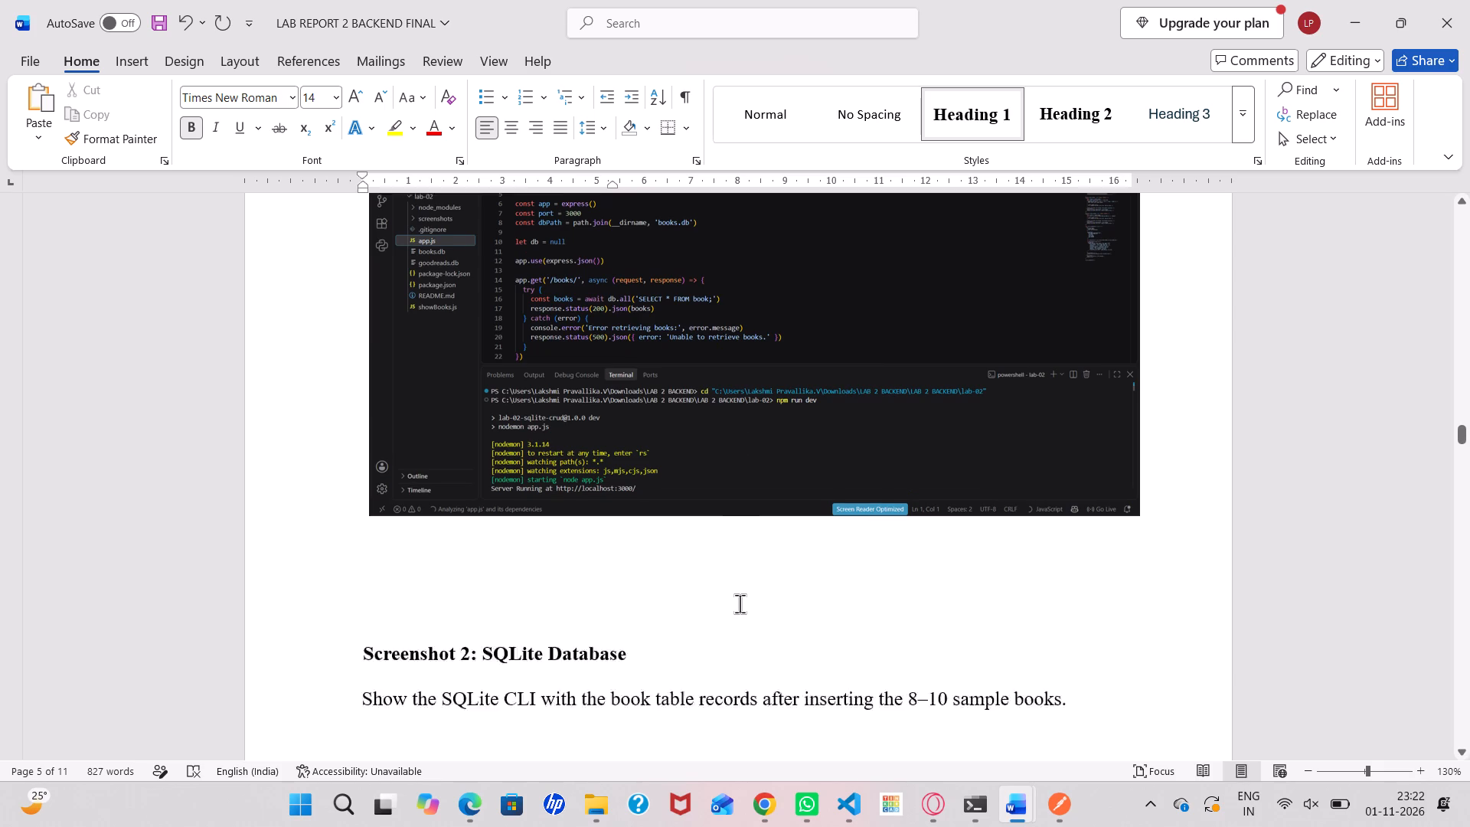
pyautogui.scroll(-1, 740, 603)
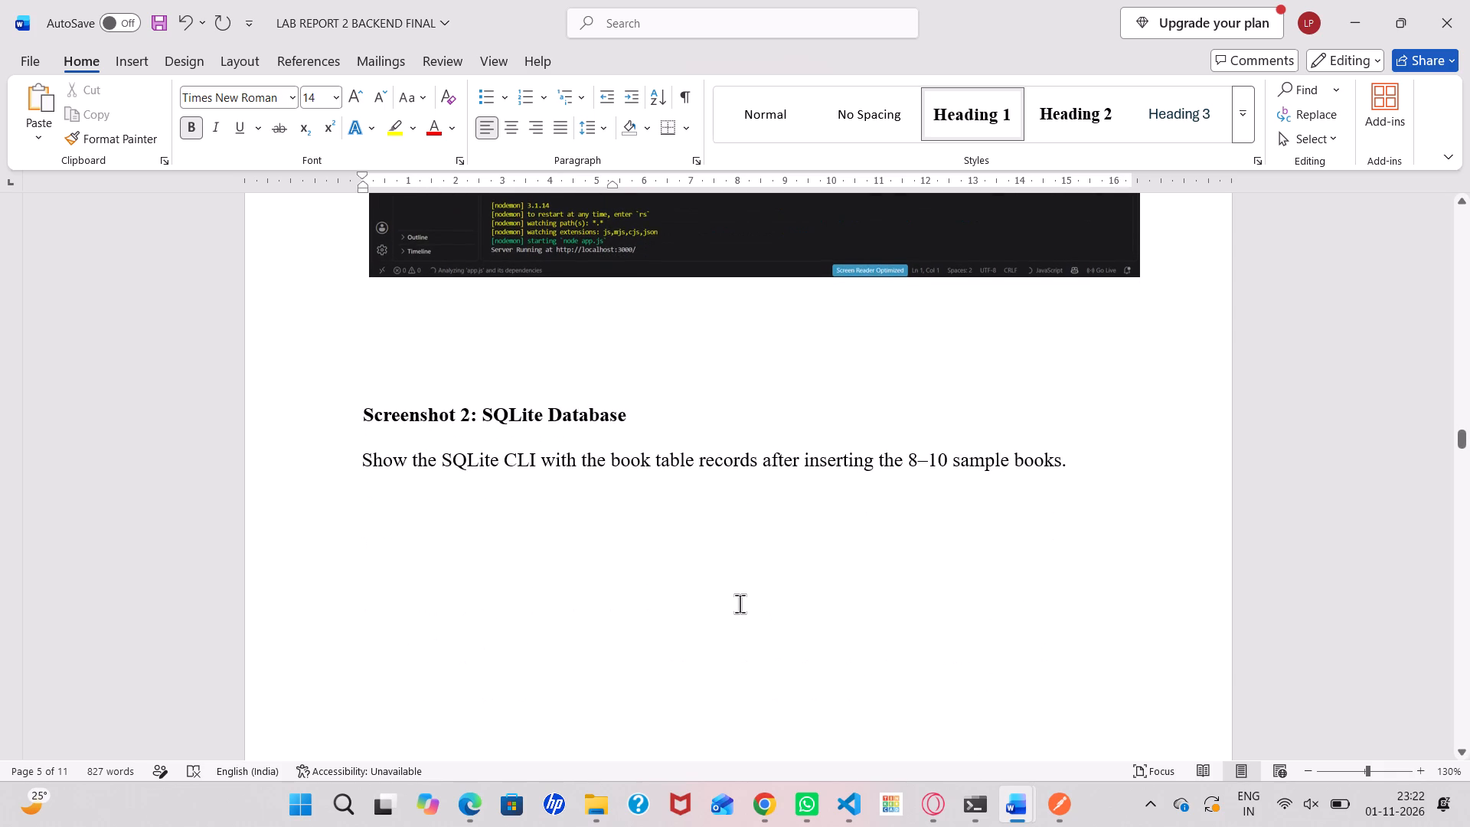
pyautogui.scroll(-2, 782, 646)
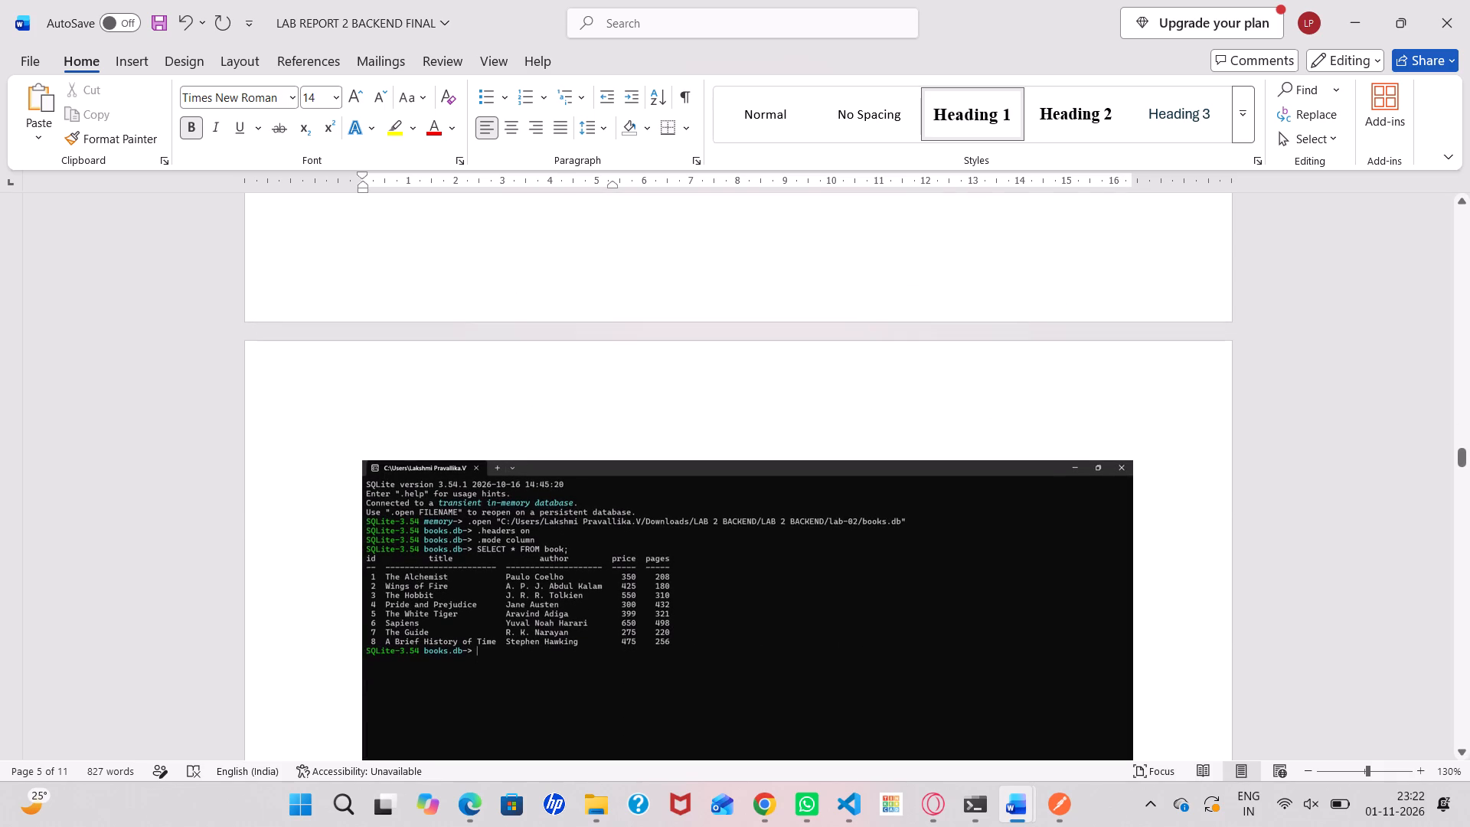
pyautogui.scroll(-4, 782, 646)
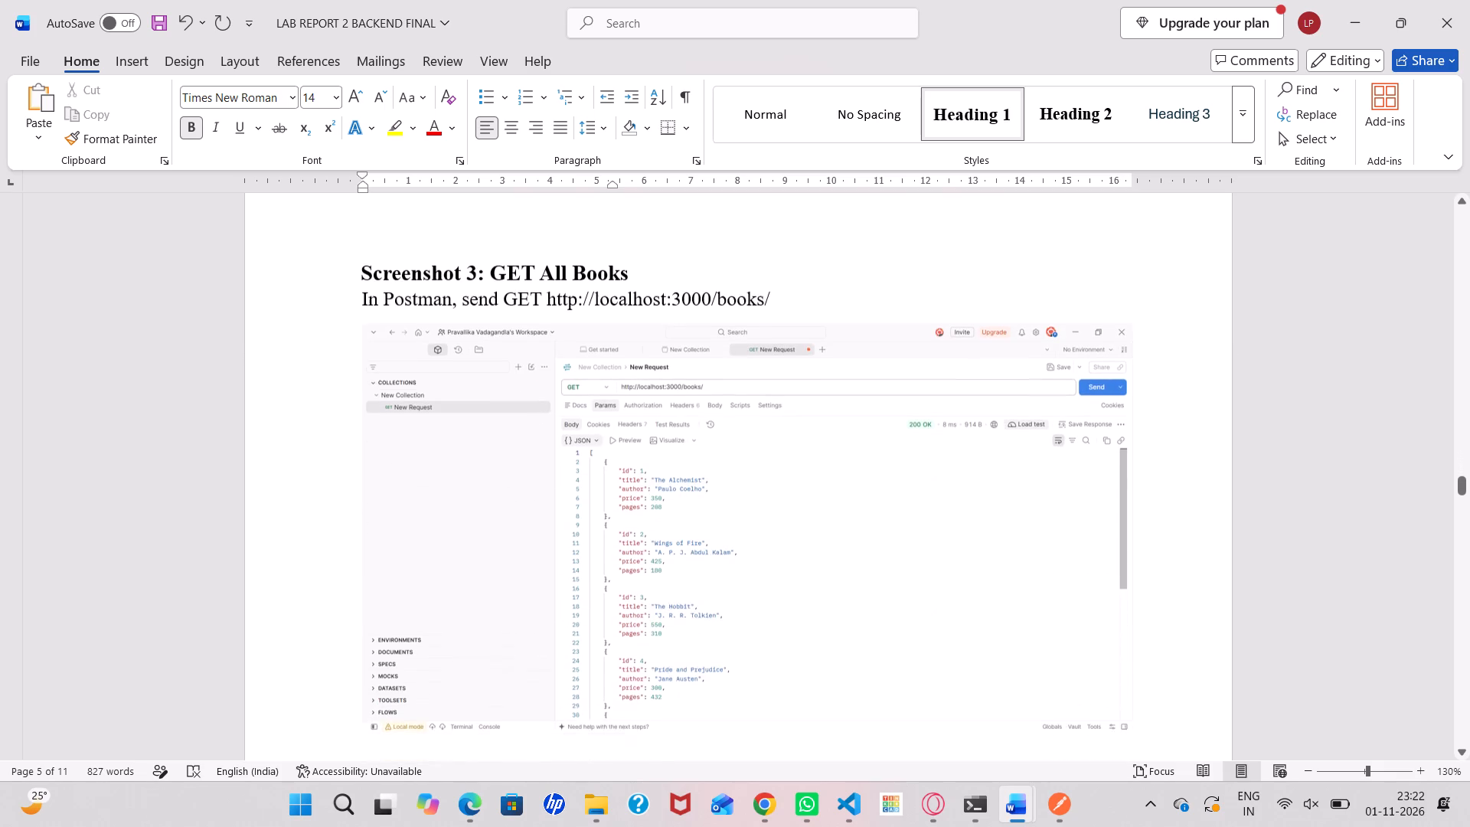
pyautogui.scroll(-1, 782, 646)
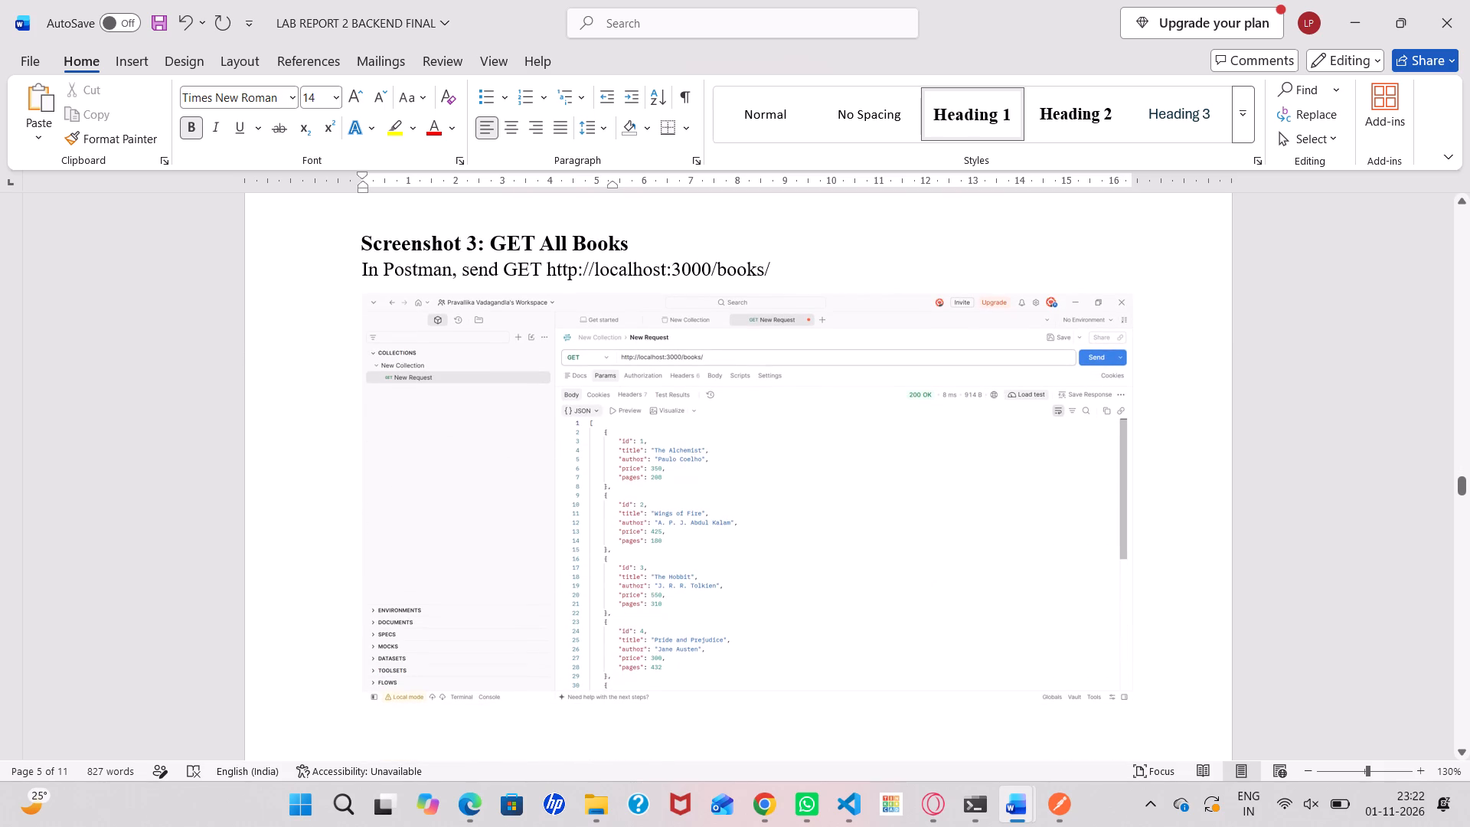
pyautogui.scroll(-1, 785, 646)
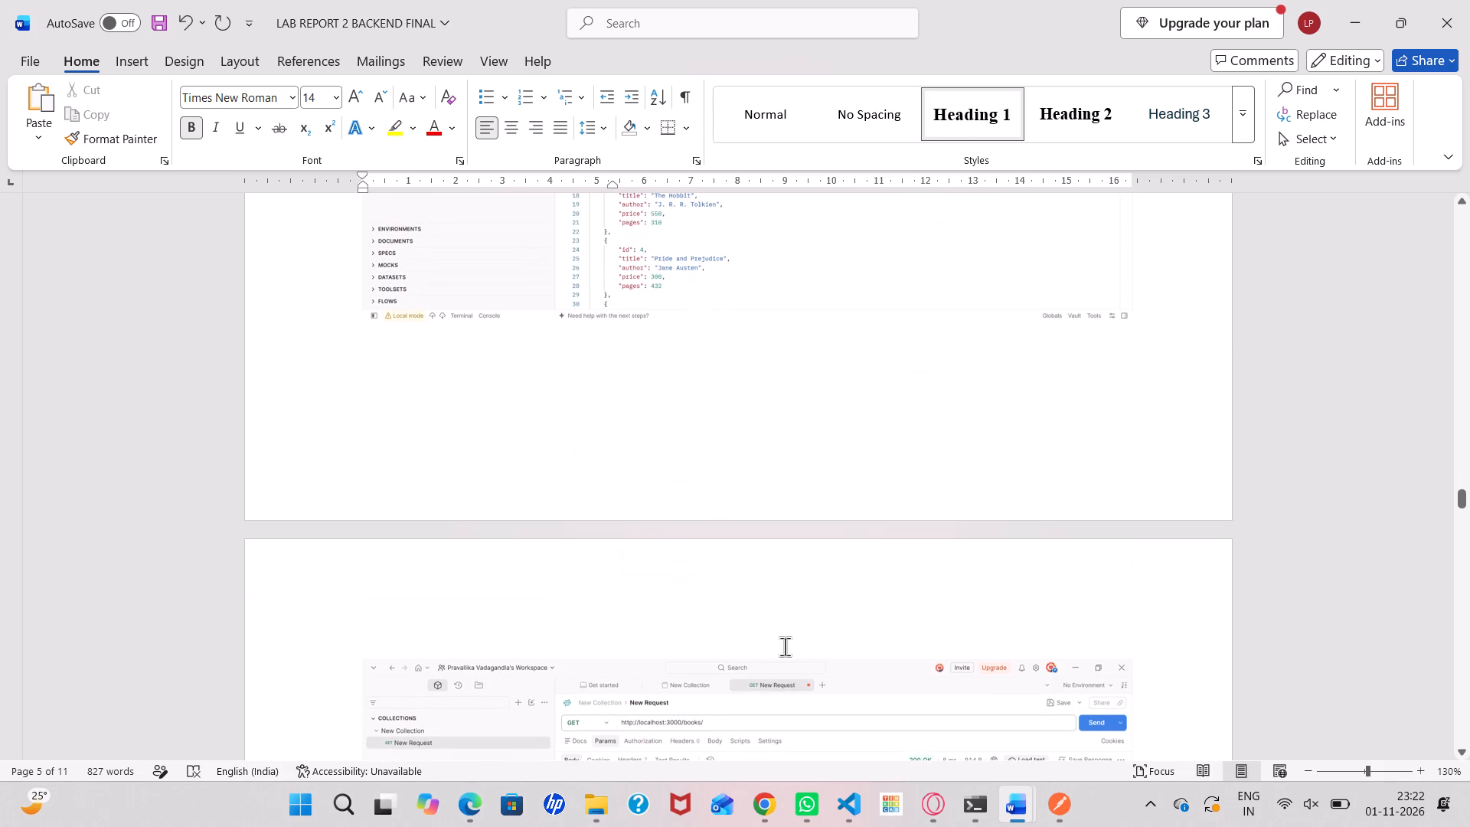
pyautogui.scroll(-2, 785, 646)
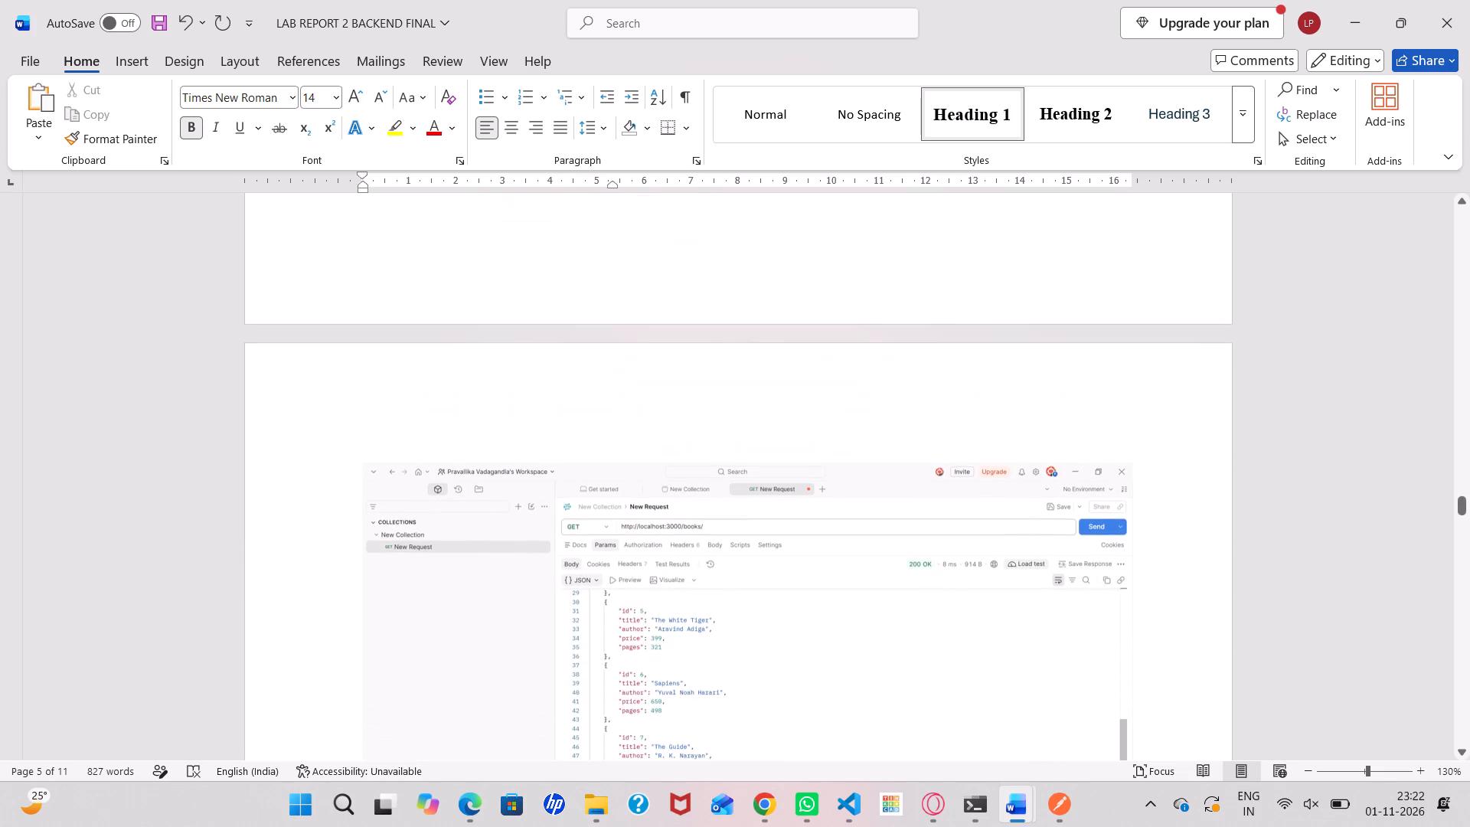
pyautogui.scroll(-3, 785, 646)
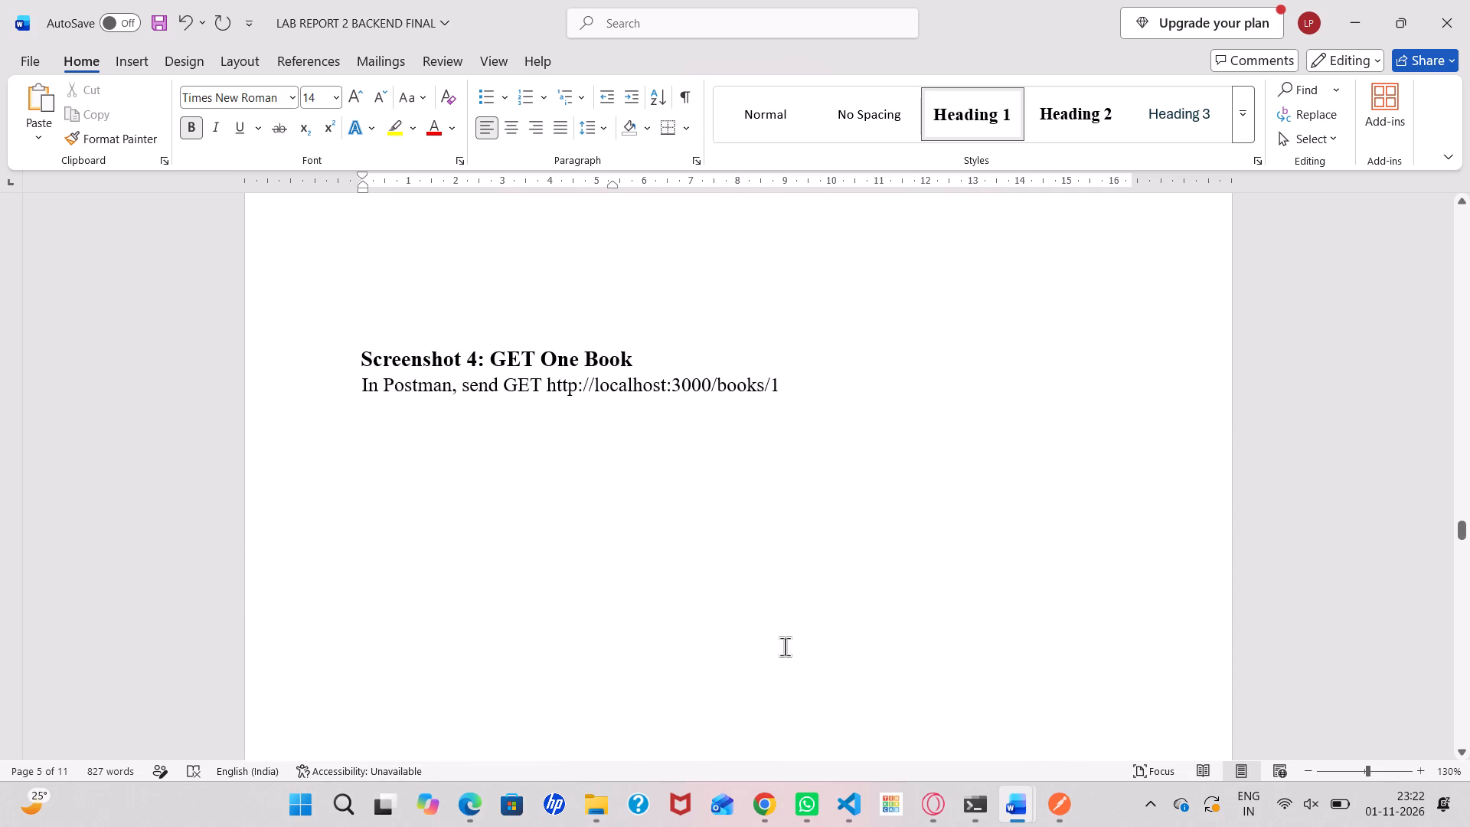
pyautogui.scroll(1, 785, 646)
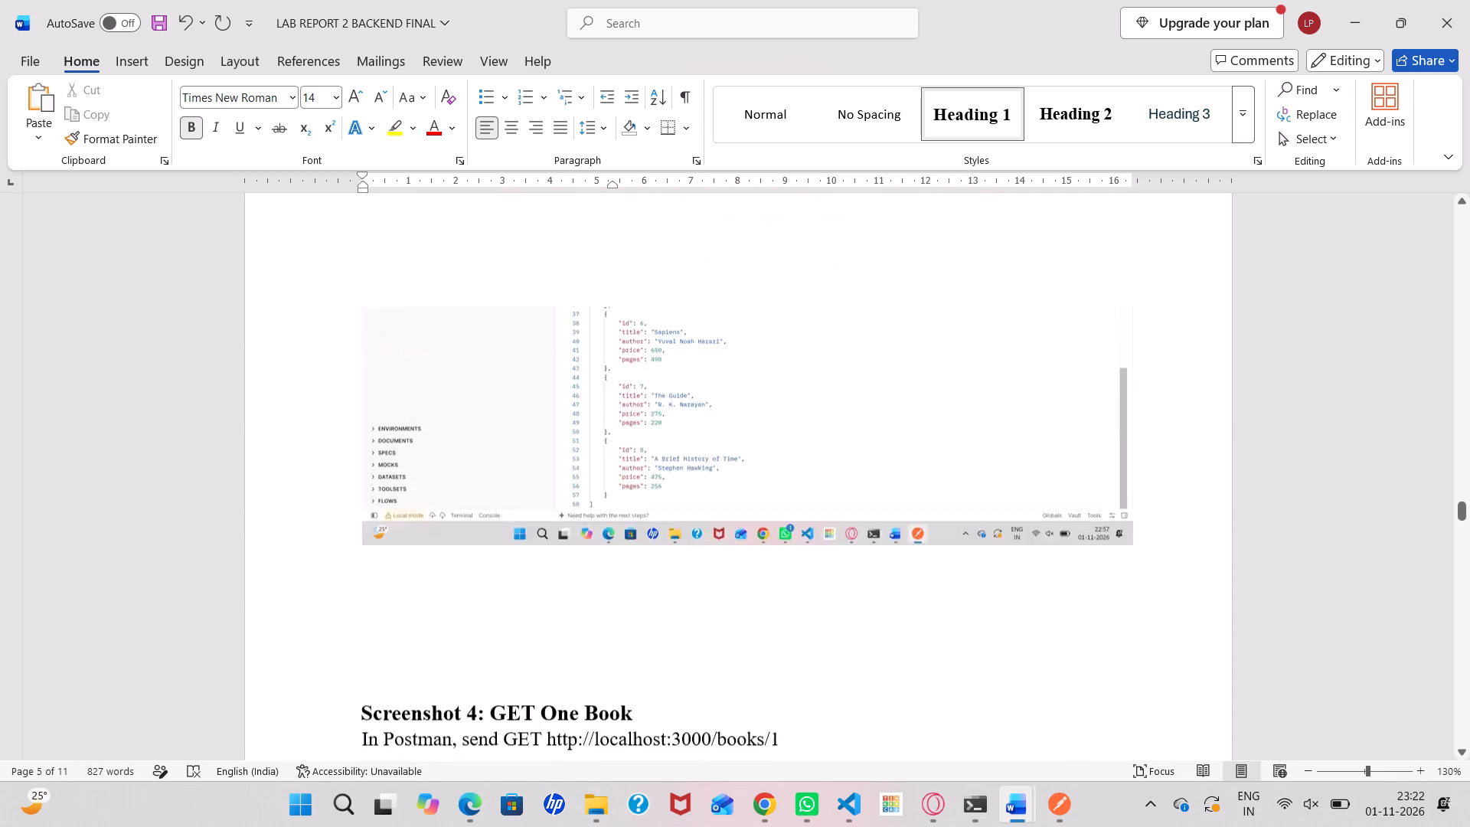
pyautogui.scroll(1, 785, 646)
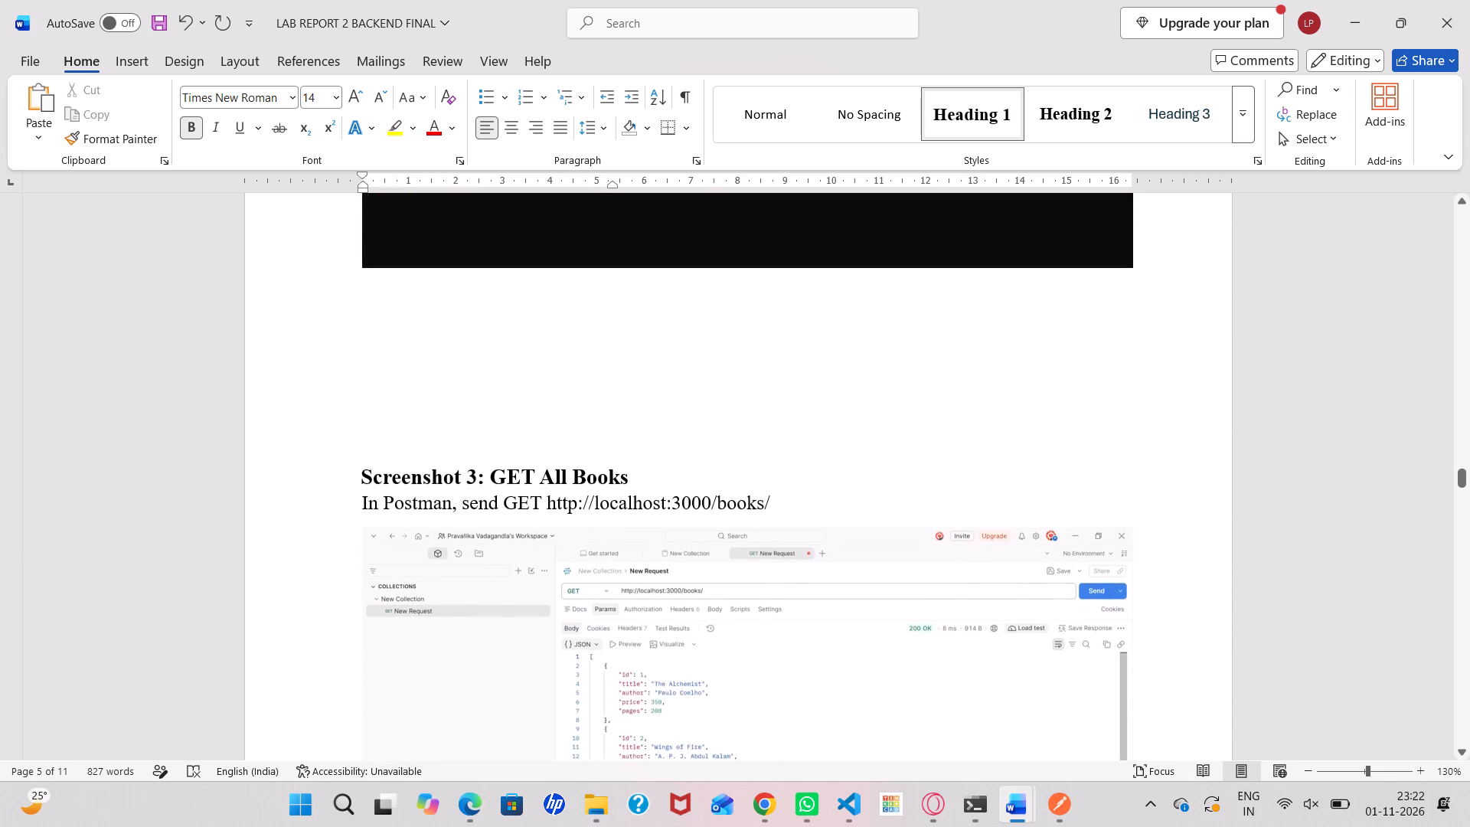
pyautogui.scroll(1, 785, 646)
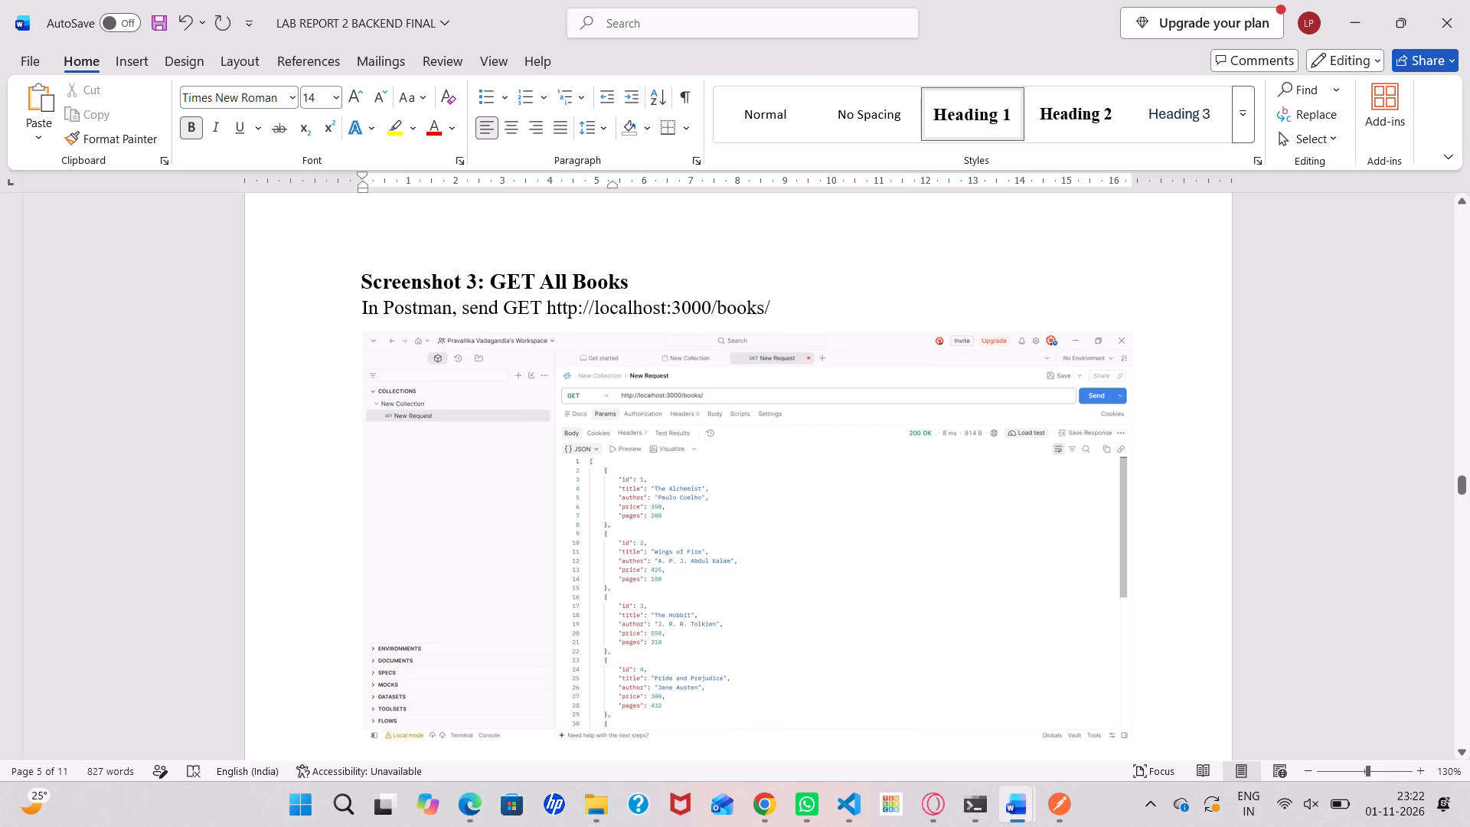
# Review the Testing and Screenshots pages from Screenshot 4: GET One Book through Screenshot 8: Database Verification for layout and spacing.
pyautogui.scroll(-5, 785, 646)
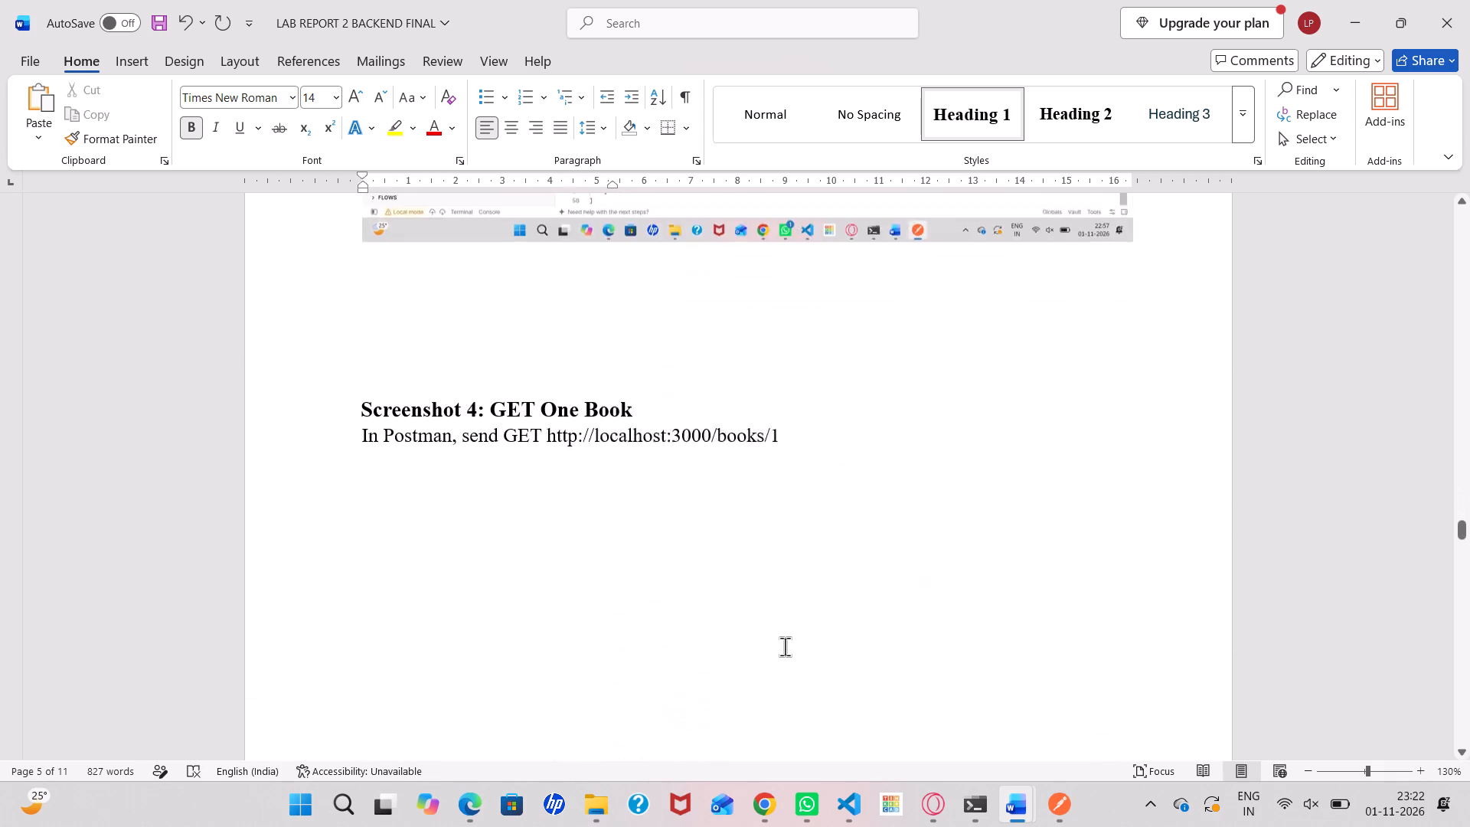
pyautogui.scroll(-4, 785, 646)
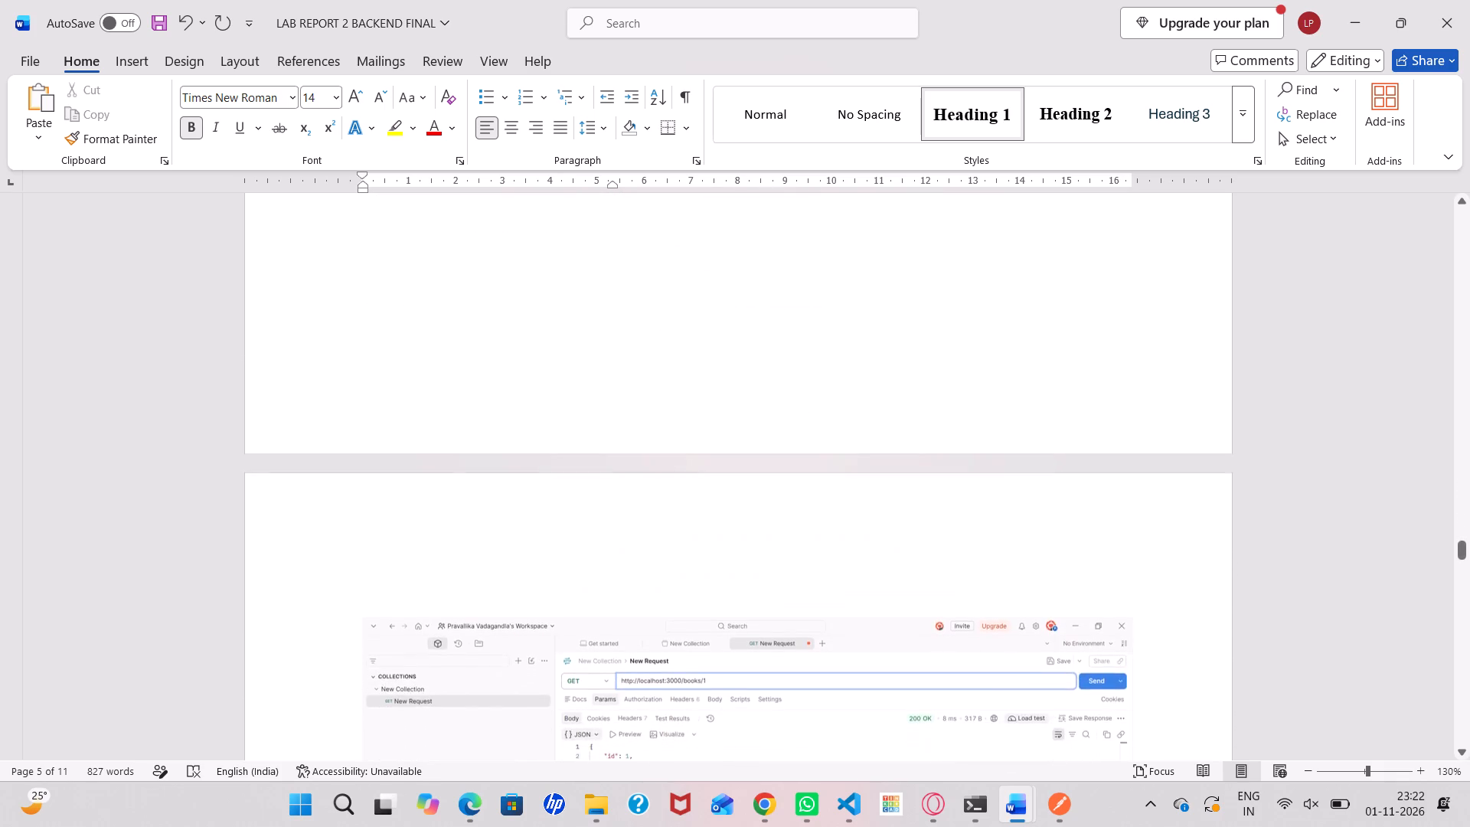
pyautogui.scroll(-3, 785, 646)
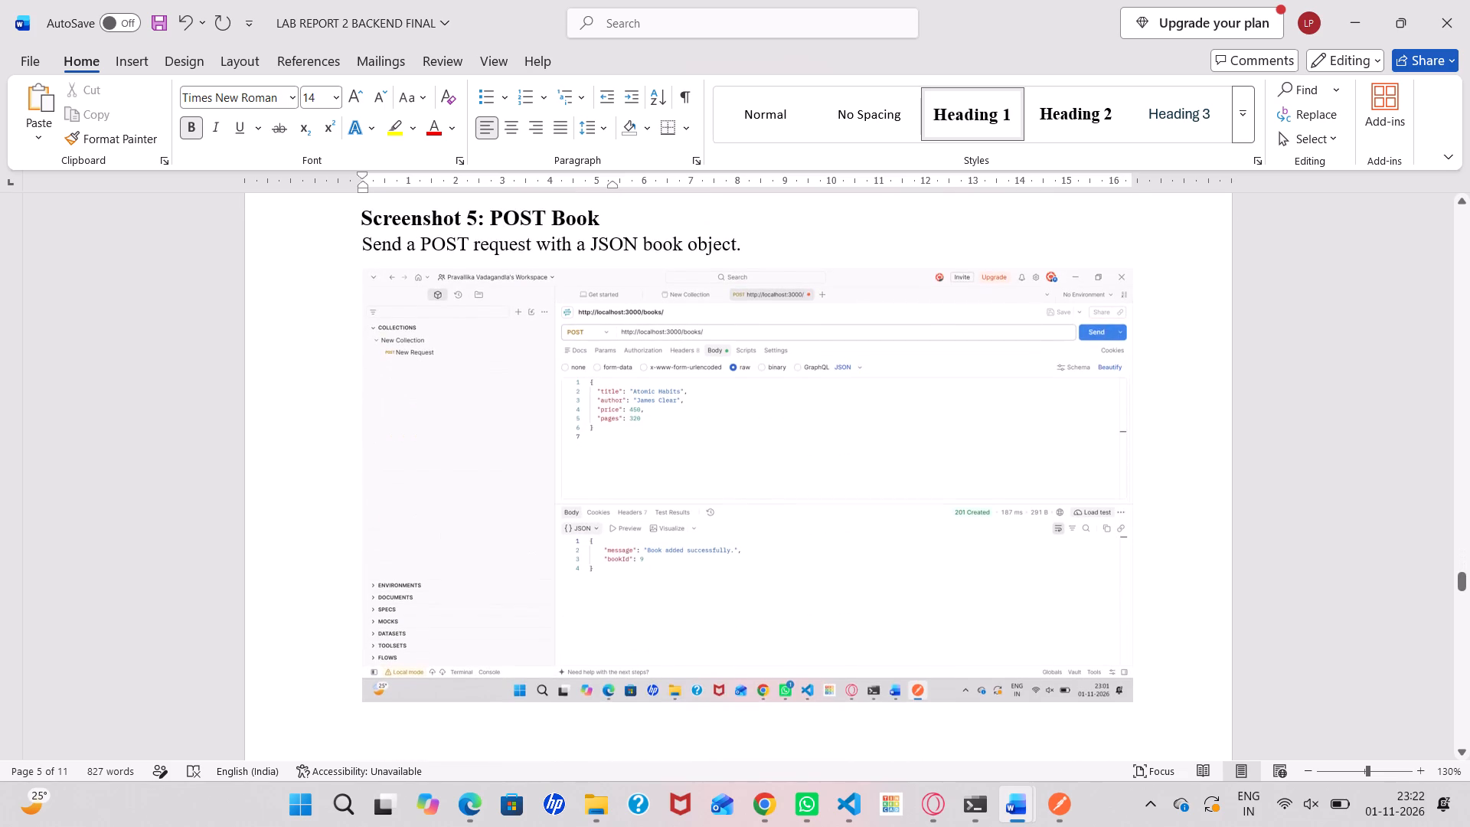
pyautogui.scroll(-1, 785, 646)
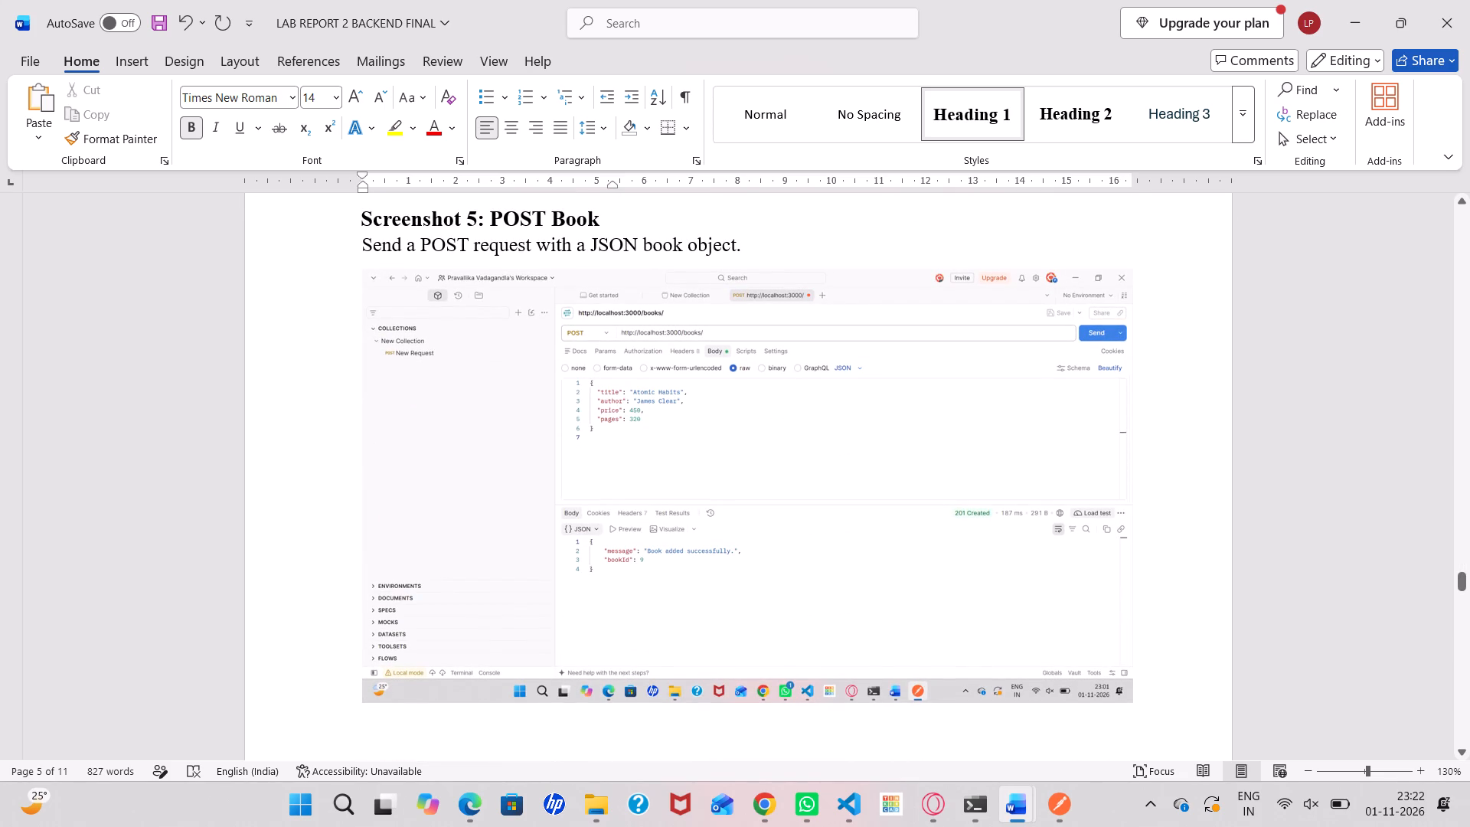
pyautogui.scroll(-4, 786, 649)
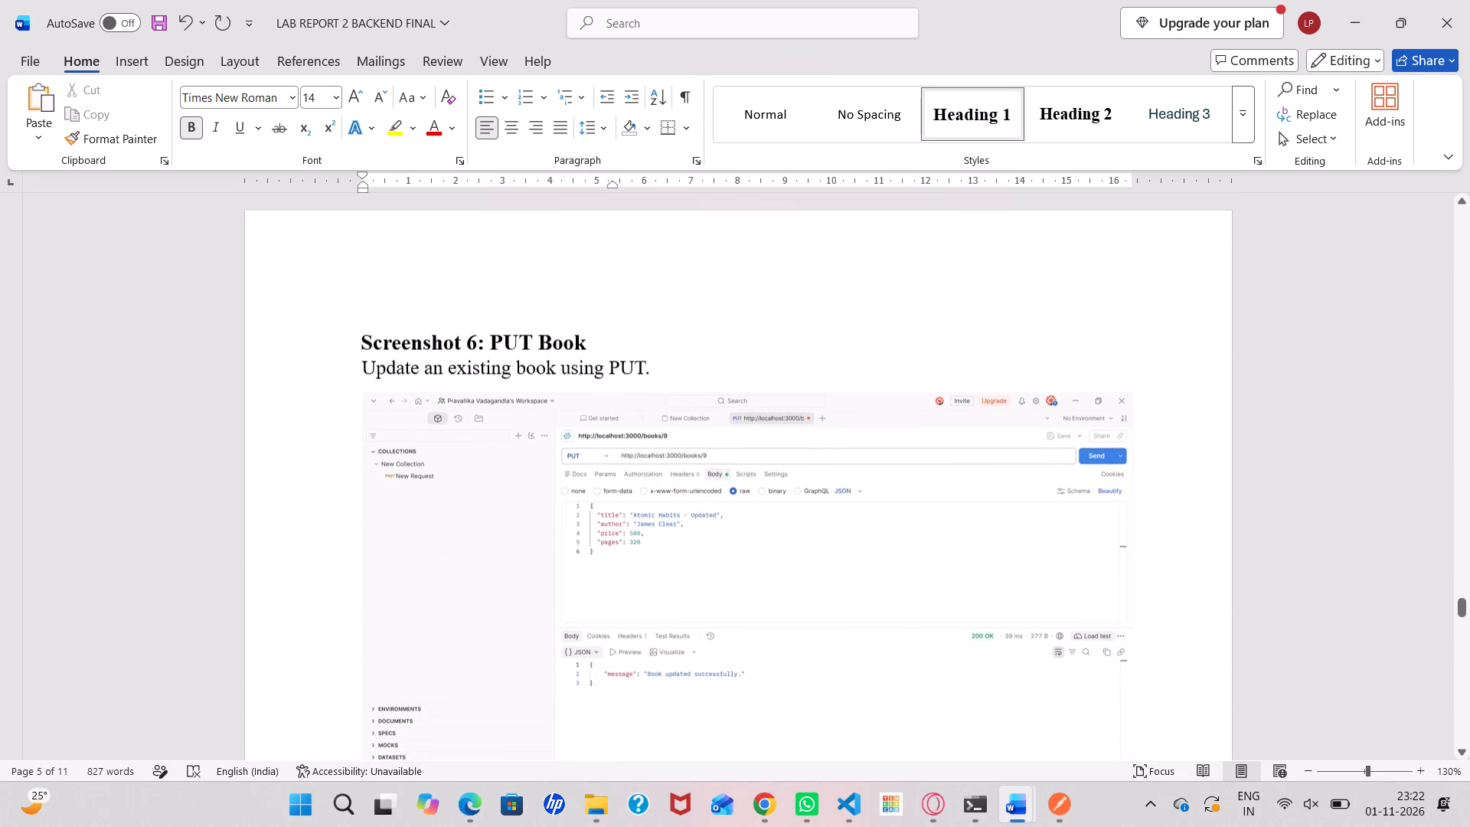
pyautogui.scroll(-4, 786, 649)
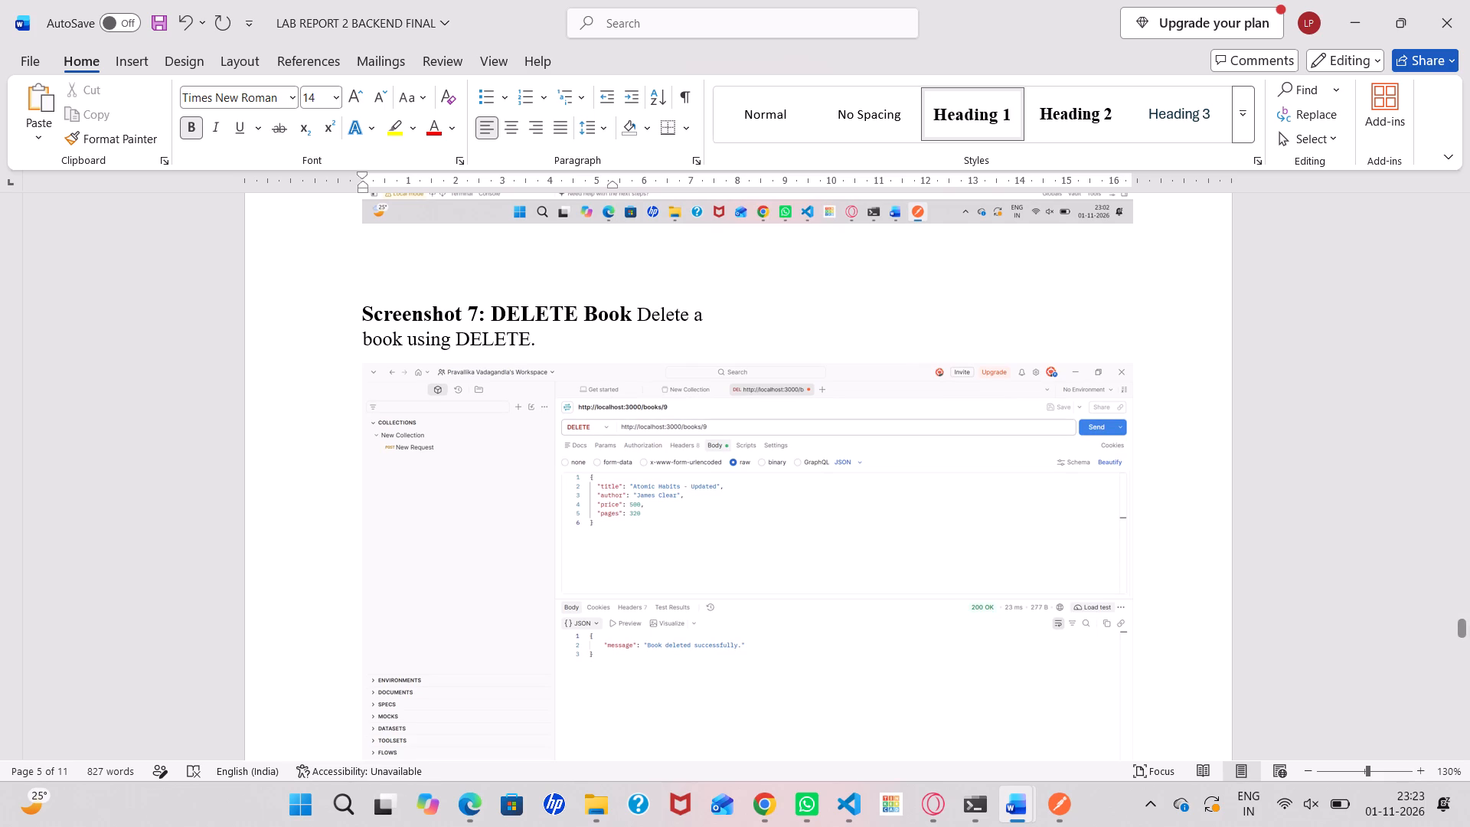
pyautogui.scroll(-2, 821, 616)
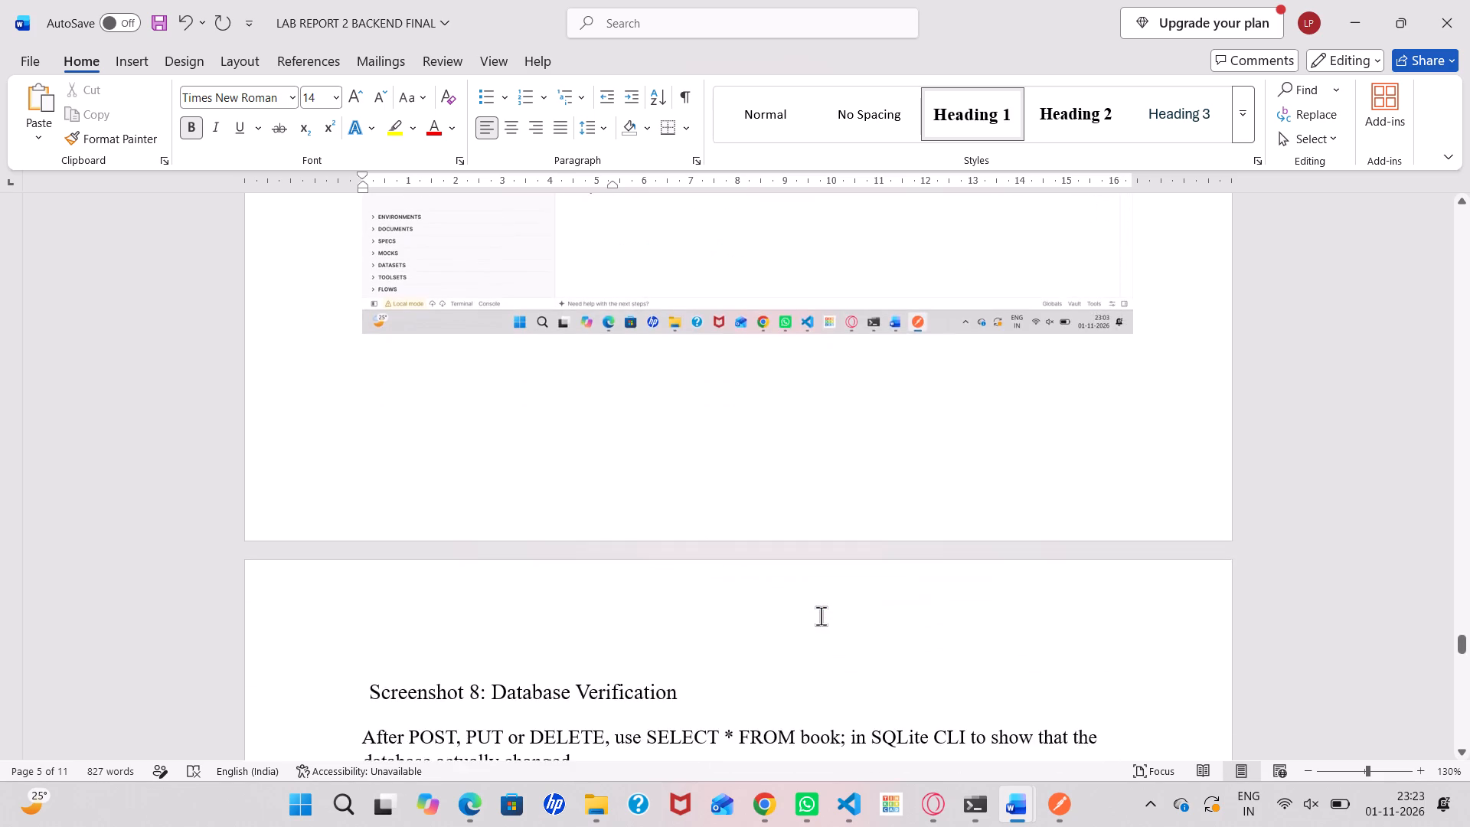
pyautogui.scroll(-1, 821, 616)
pyautogui.scroll(1, 821, 616)
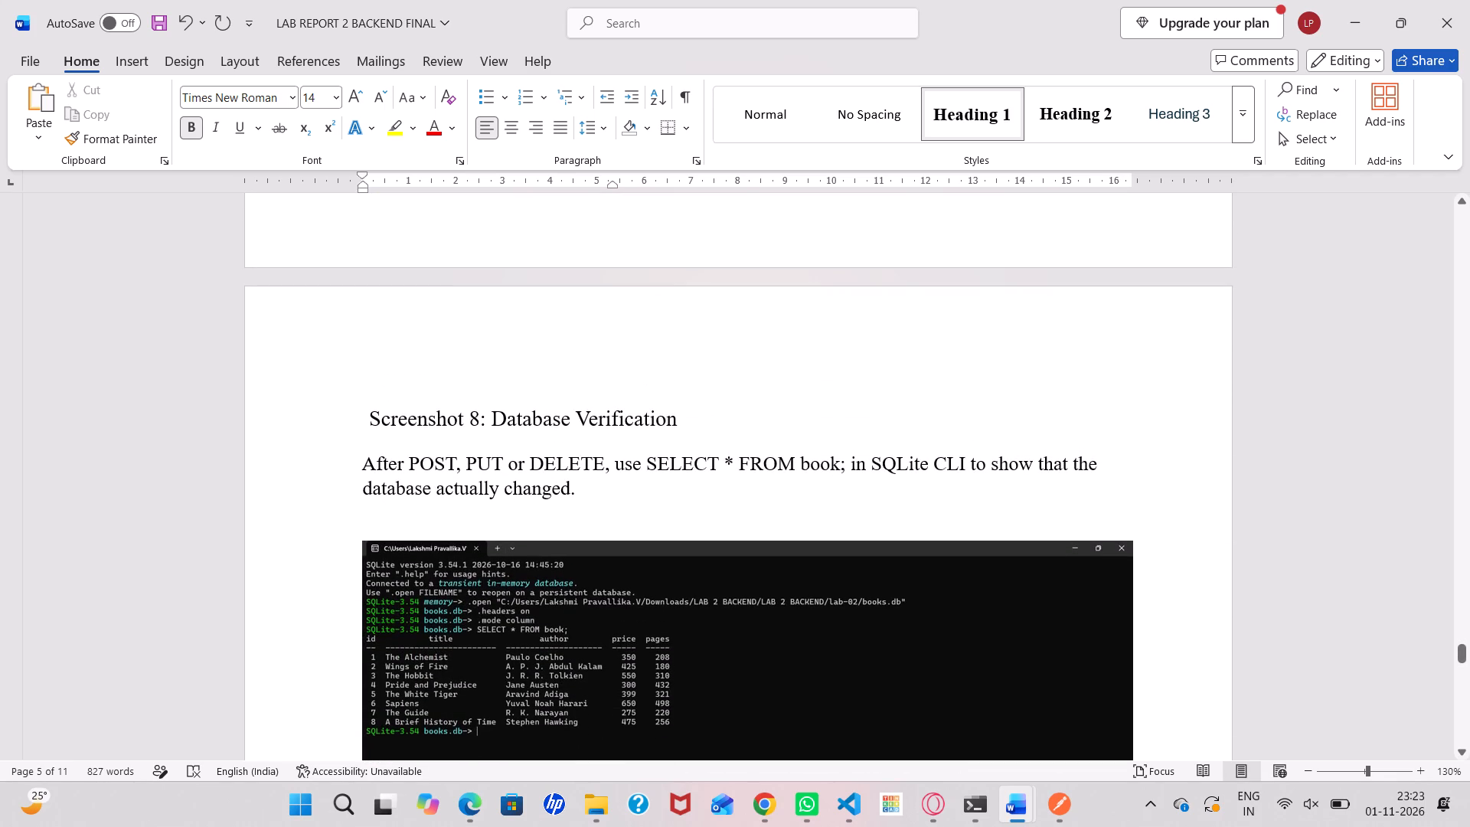
pyautogui.scroll(4, 821, 616)
pyautogui.scroll(-2, 821, 612)
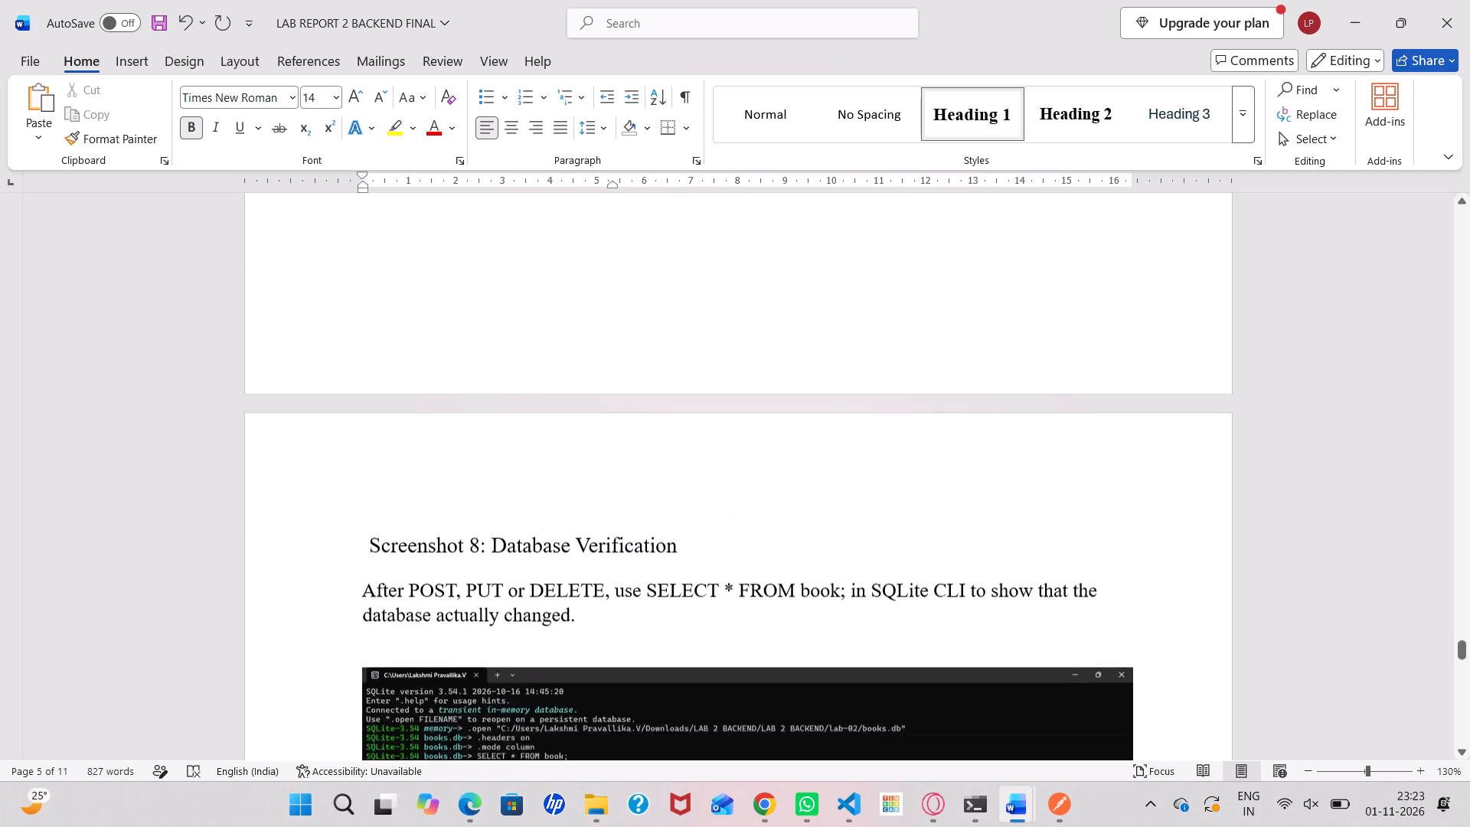
pyautogui.scroll(-2, 821, 612)
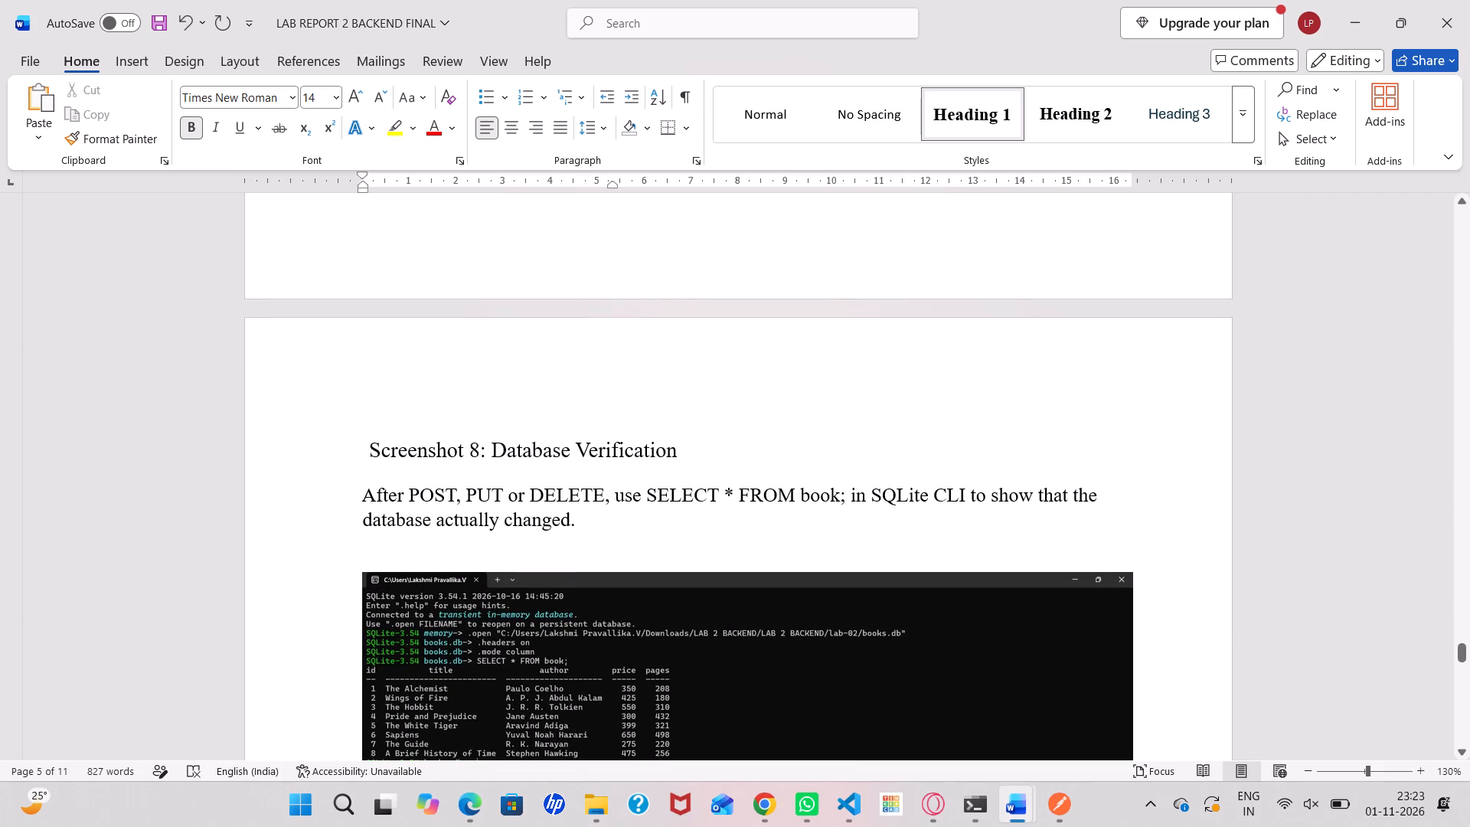
pyautogui.scroll(-1, 730, 577)
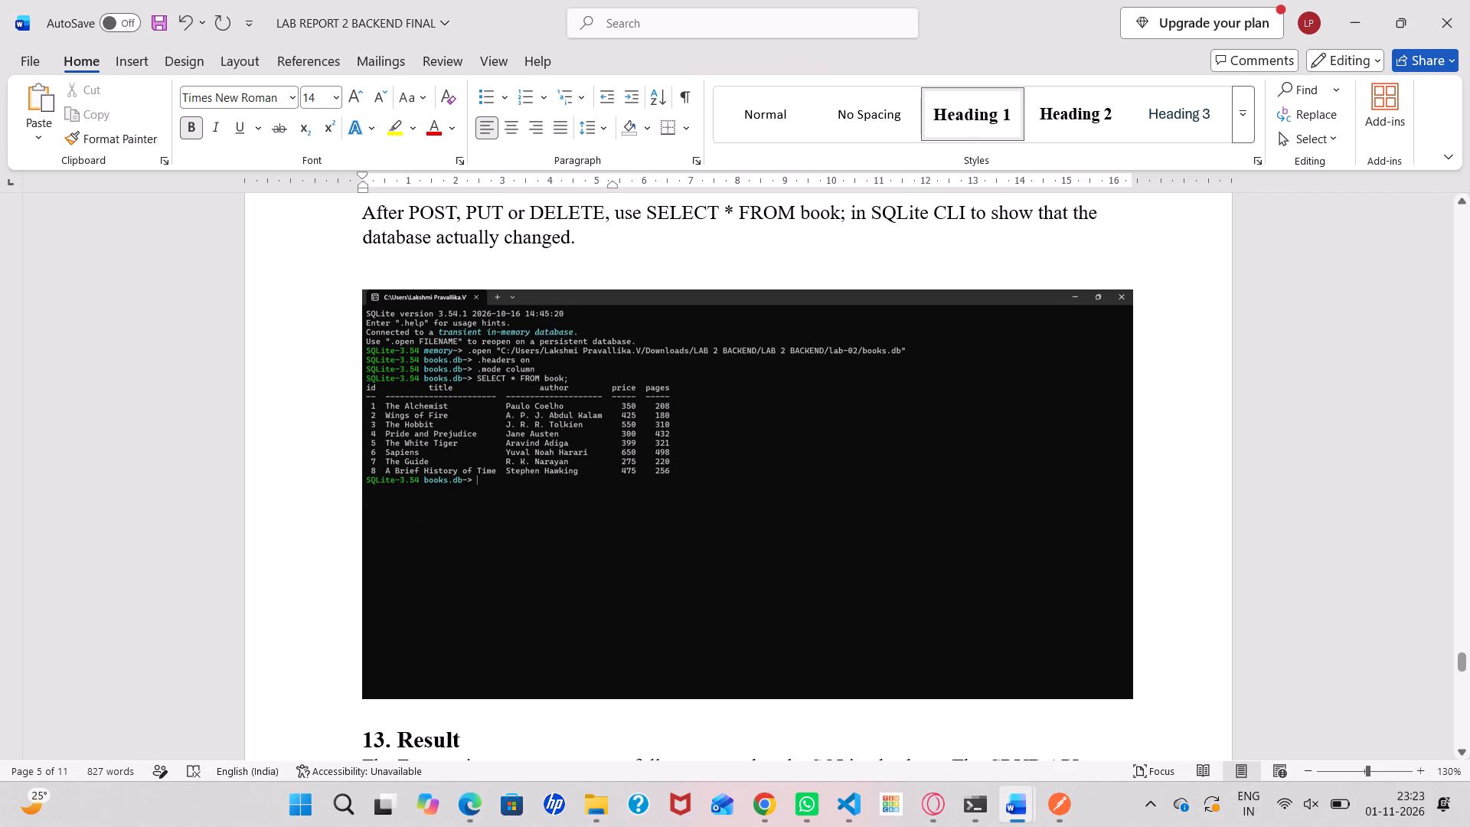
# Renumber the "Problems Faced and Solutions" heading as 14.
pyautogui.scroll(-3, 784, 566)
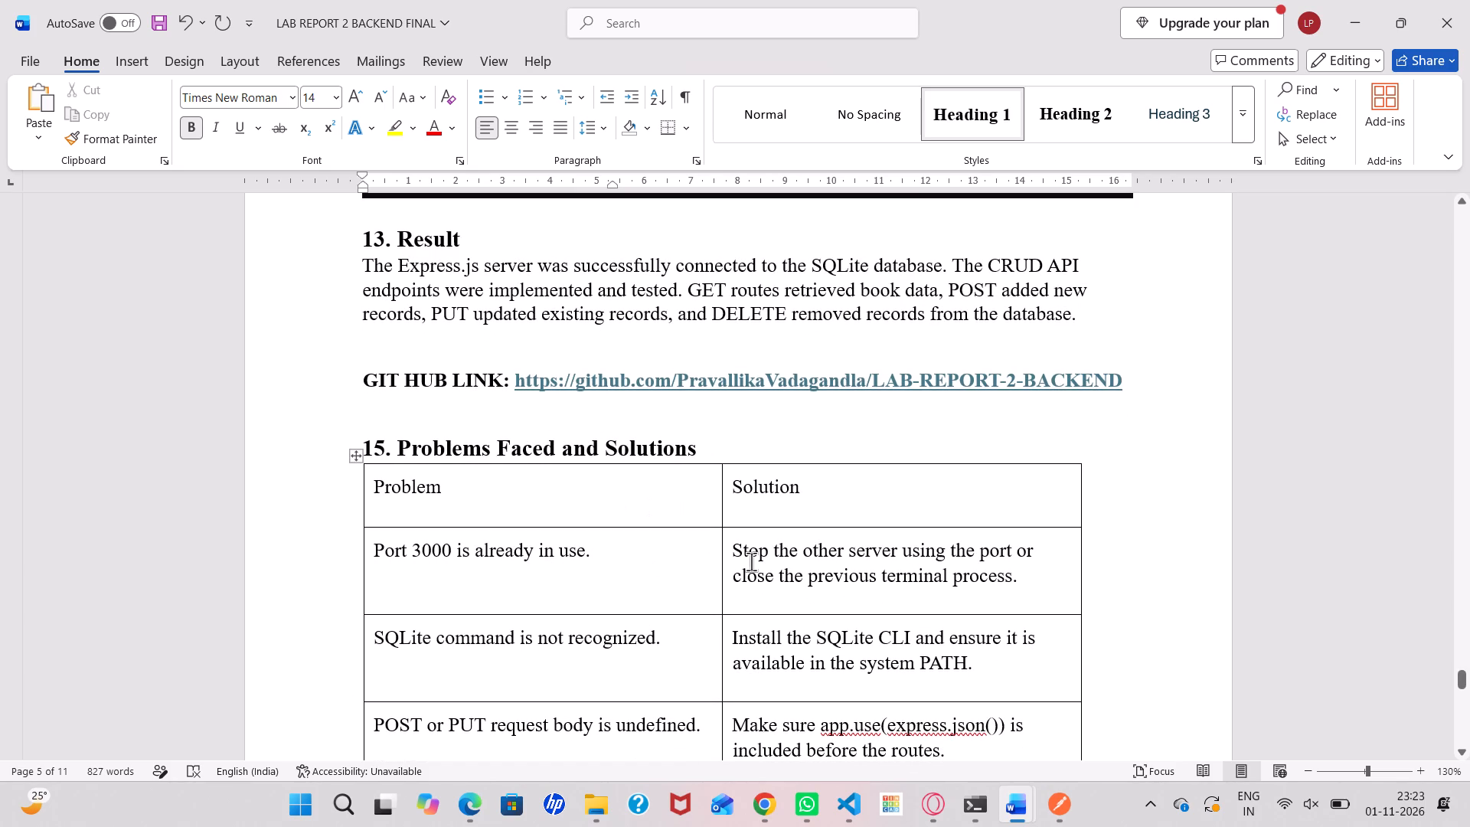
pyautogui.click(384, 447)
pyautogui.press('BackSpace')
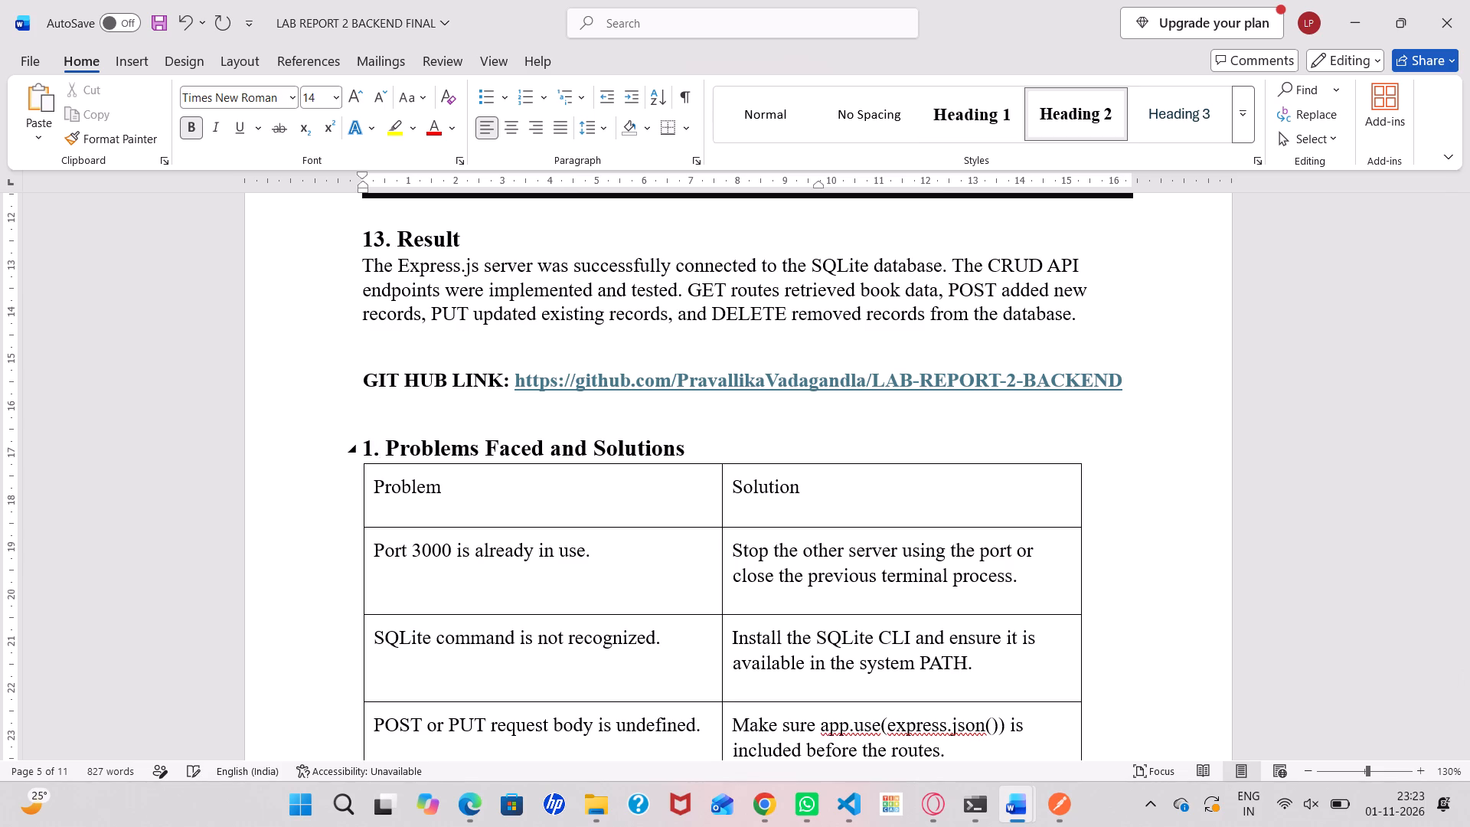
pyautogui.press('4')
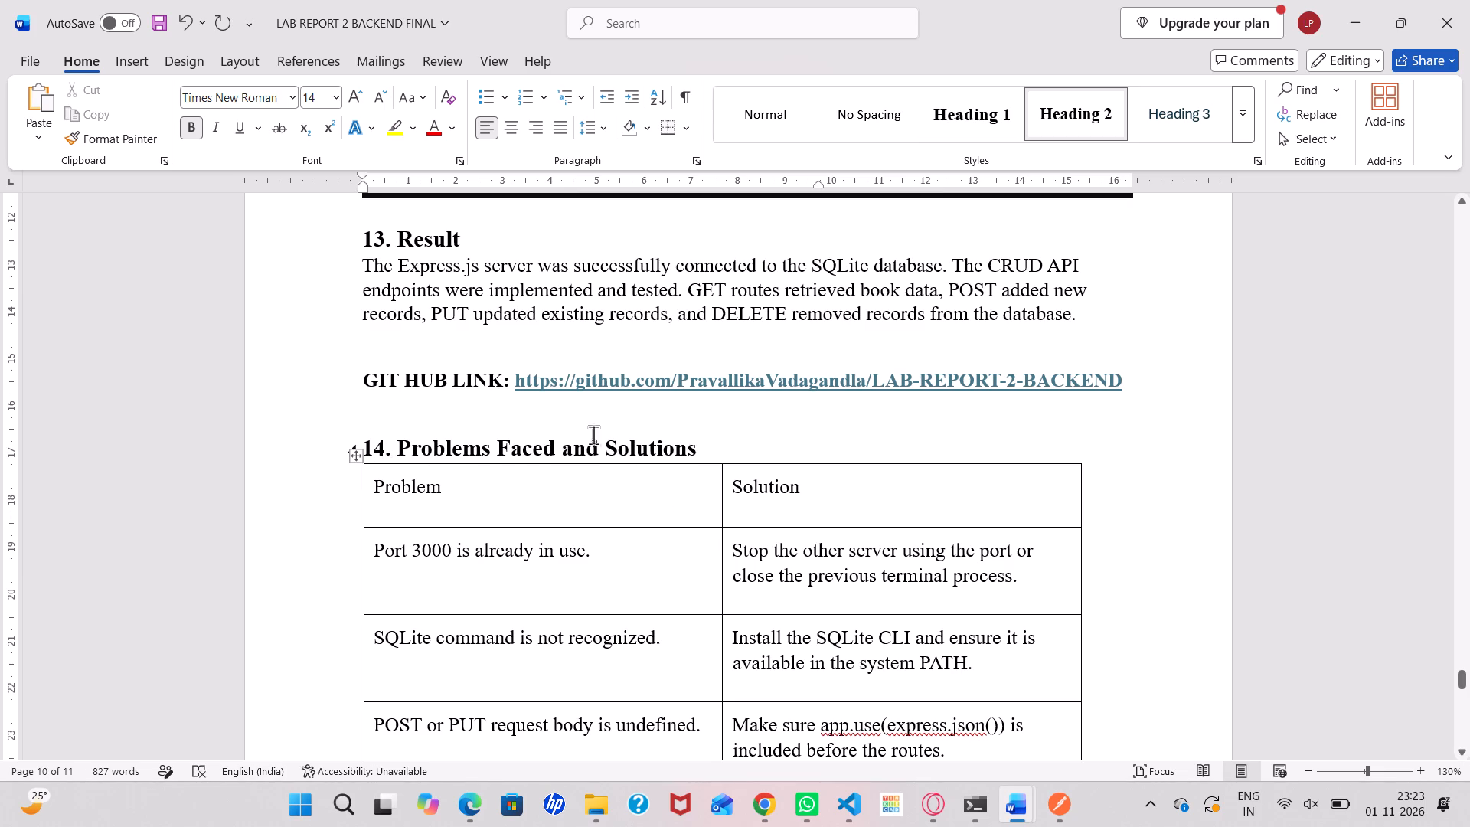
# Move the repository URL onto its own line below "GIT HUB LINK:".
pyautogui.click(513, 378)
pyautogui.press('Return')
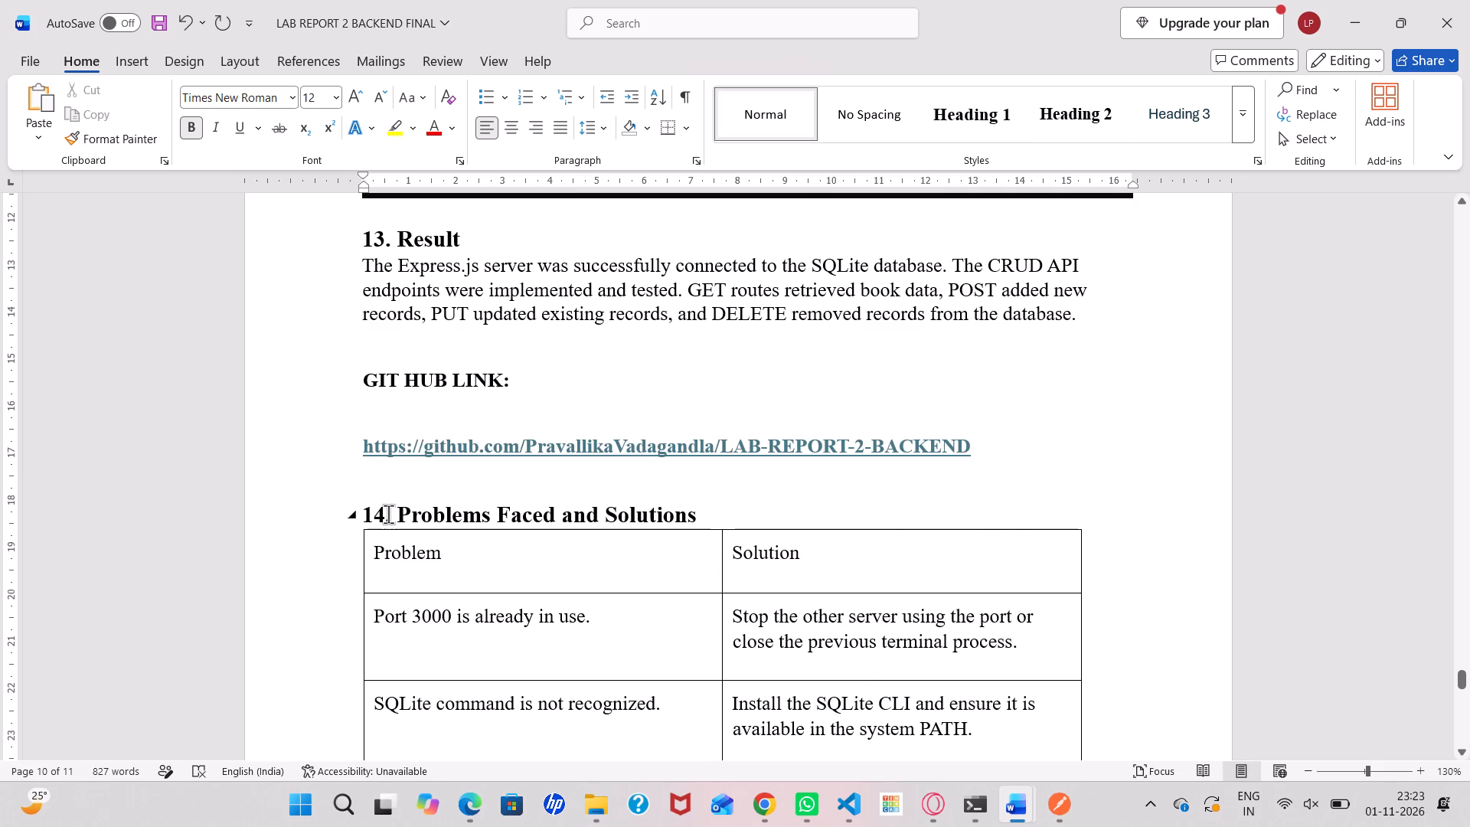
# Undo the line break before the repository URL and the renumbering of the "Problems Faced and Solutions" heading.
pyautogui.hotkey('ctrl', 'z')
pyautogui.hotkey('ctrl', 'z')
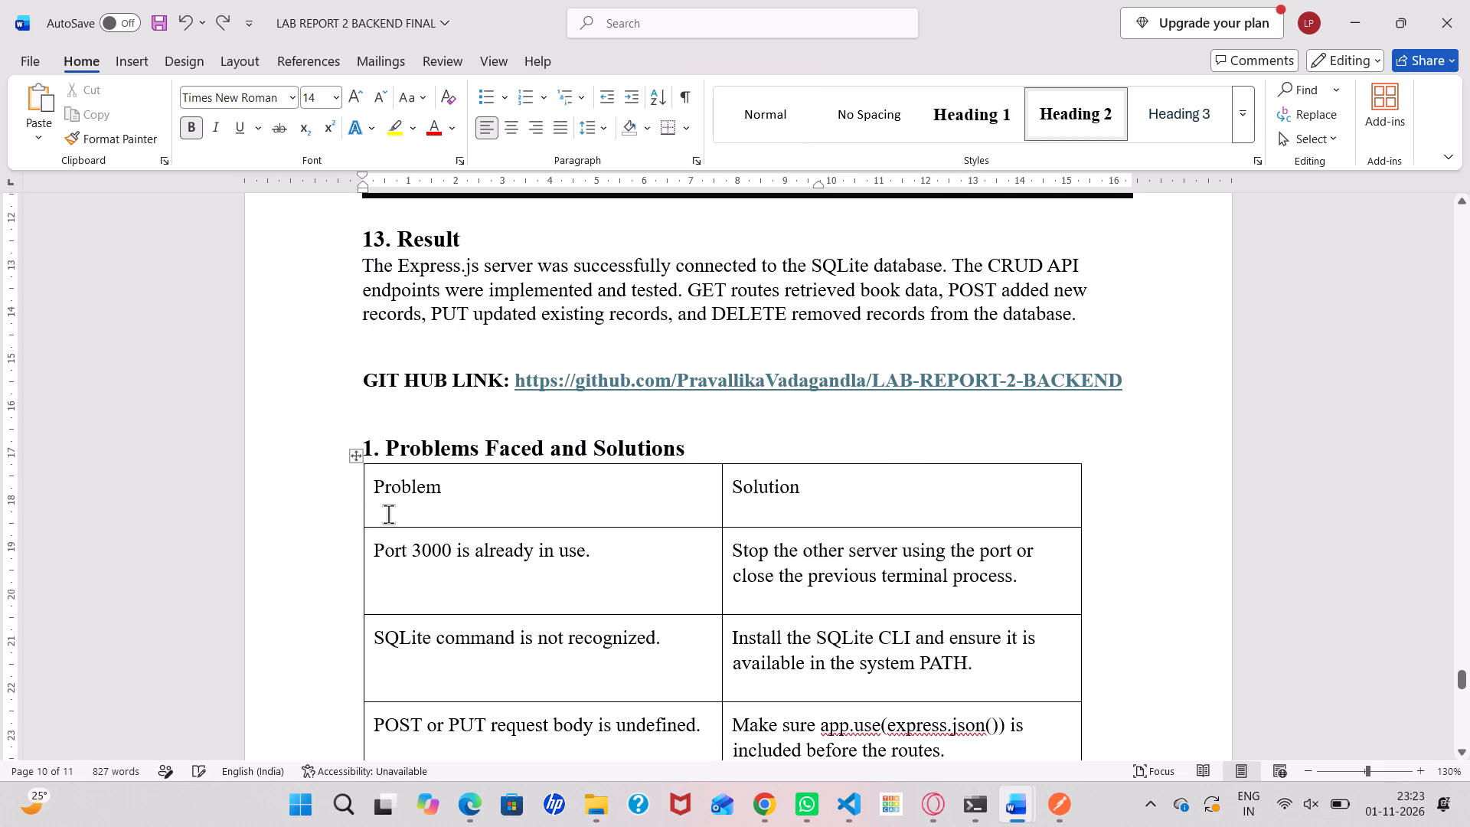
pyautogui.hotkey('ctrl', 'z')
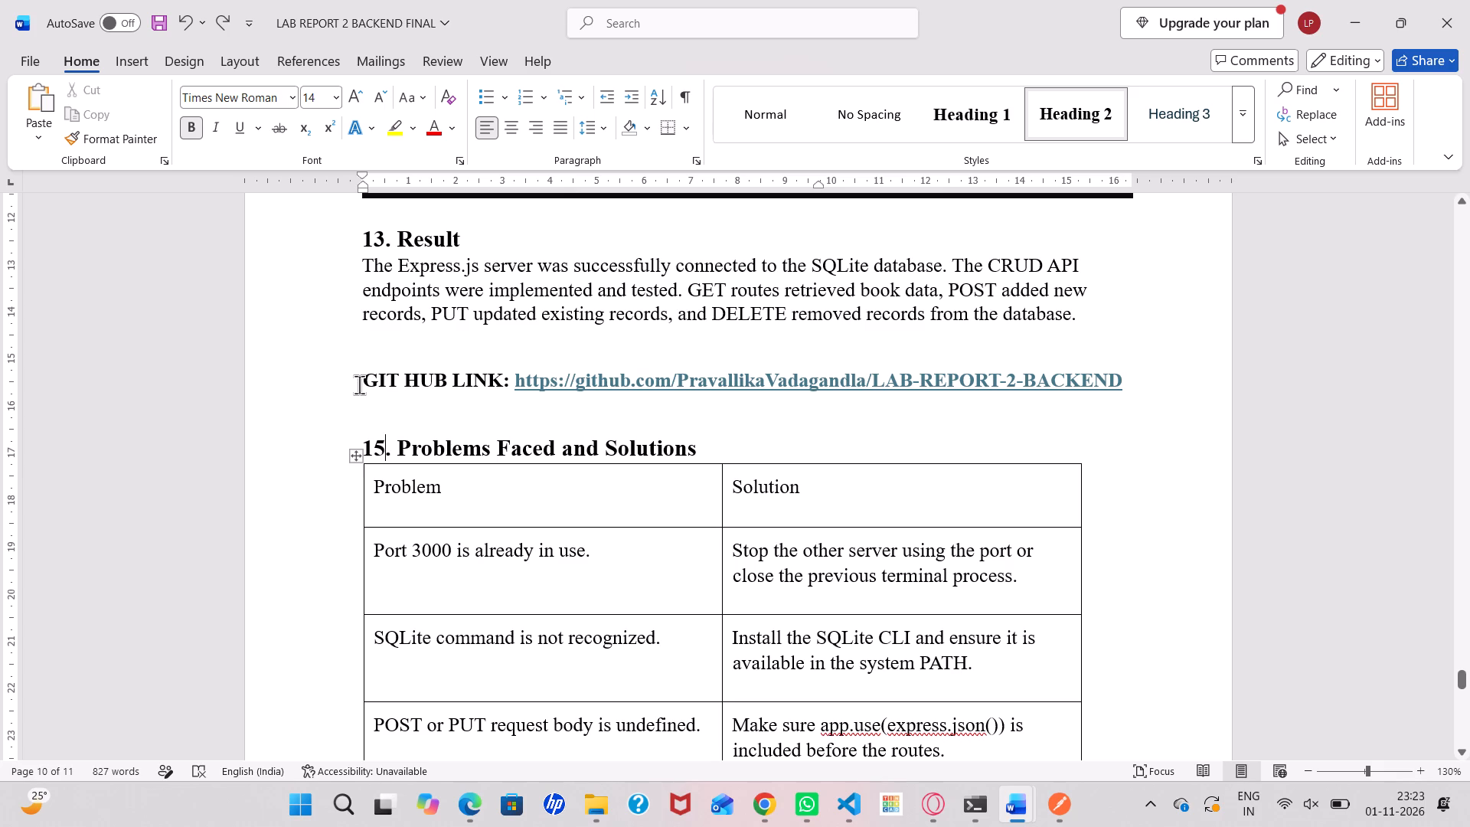
# Number the "GIT HUB LINK:" line with "14. " and place the repository URL on its own line below it.
pyautogui.click(359, 384)
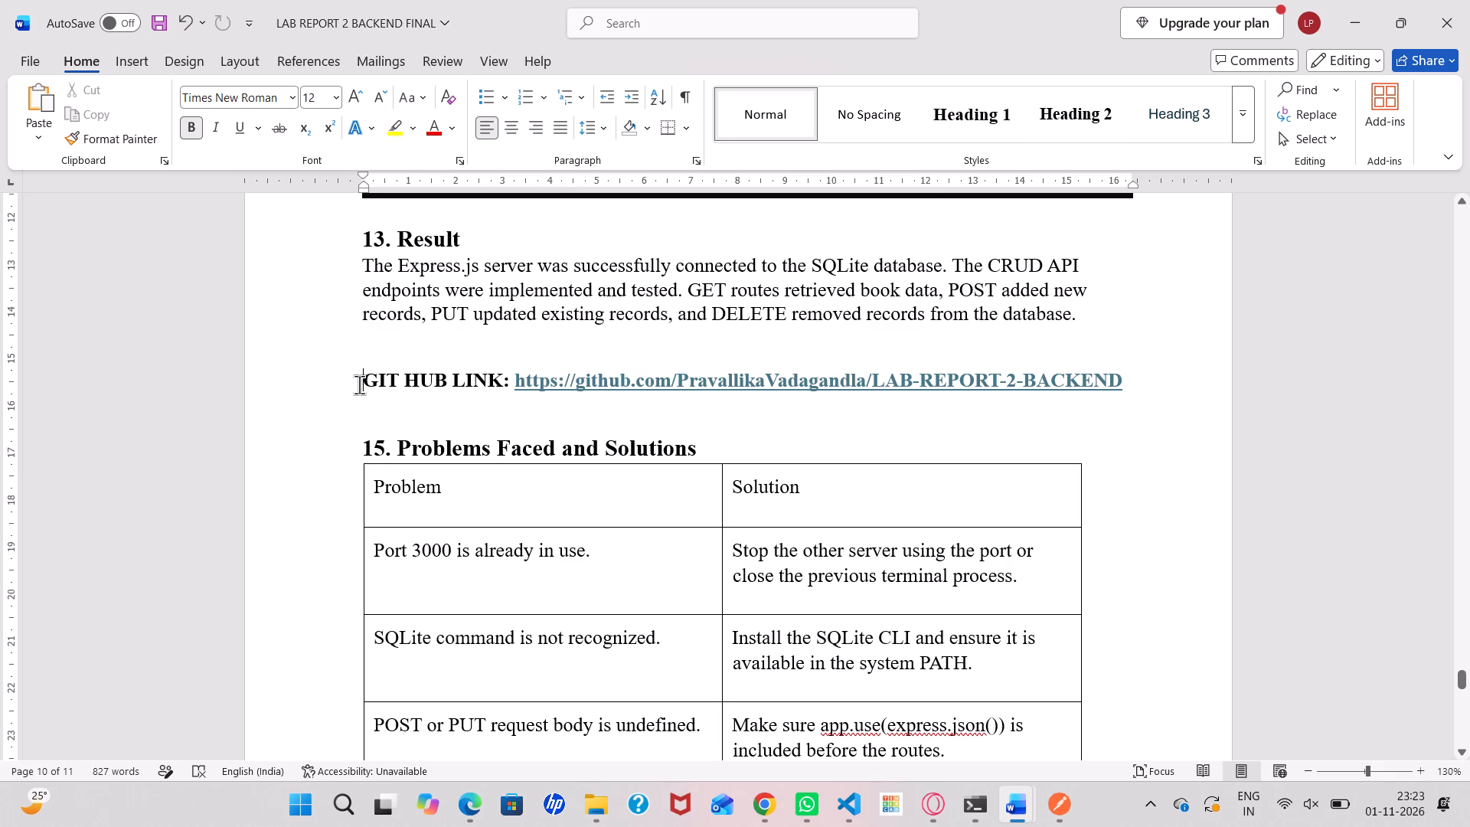
pyautogui.write('14')
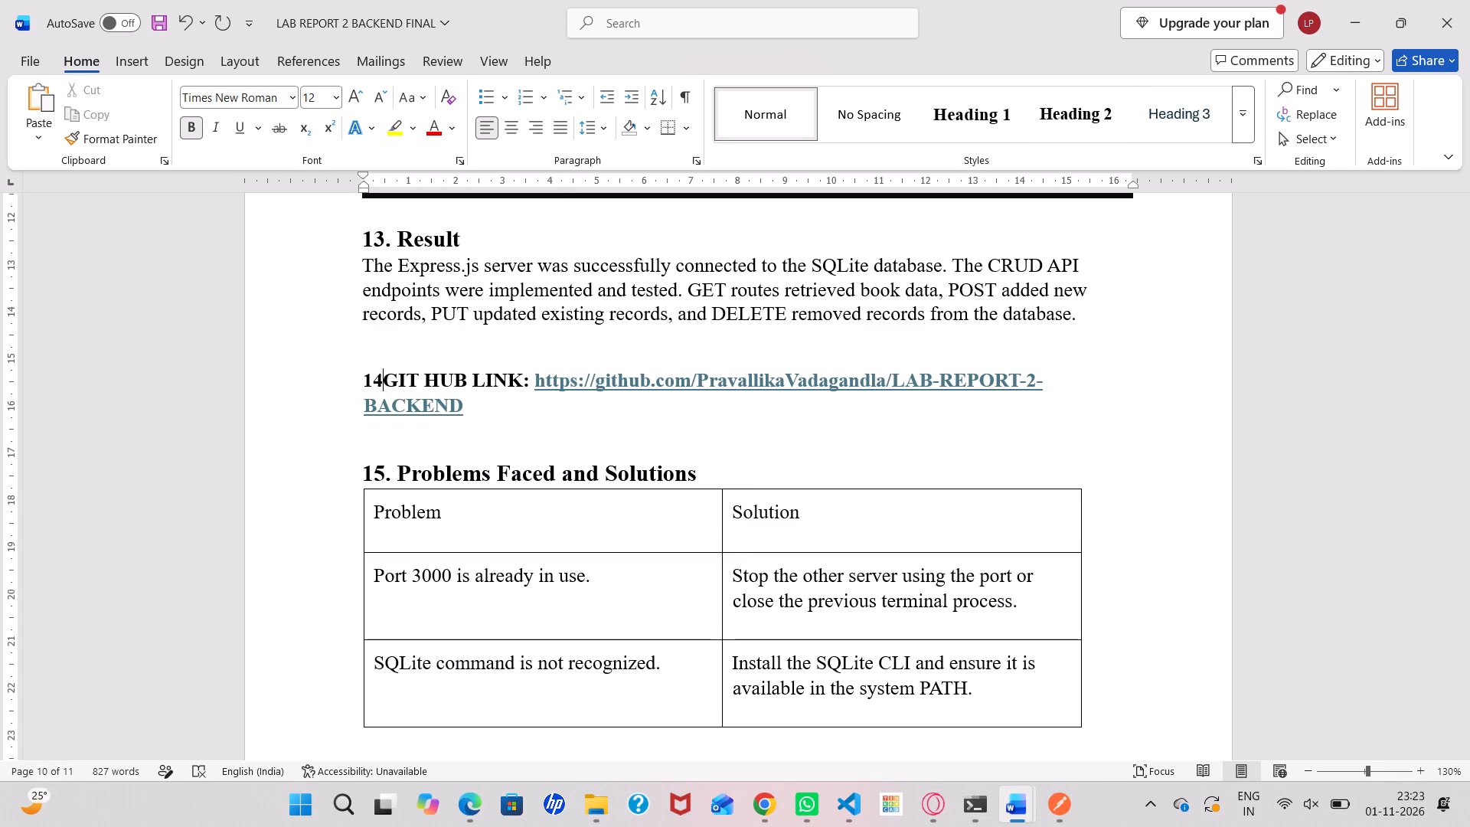
pyautogui.press('.')
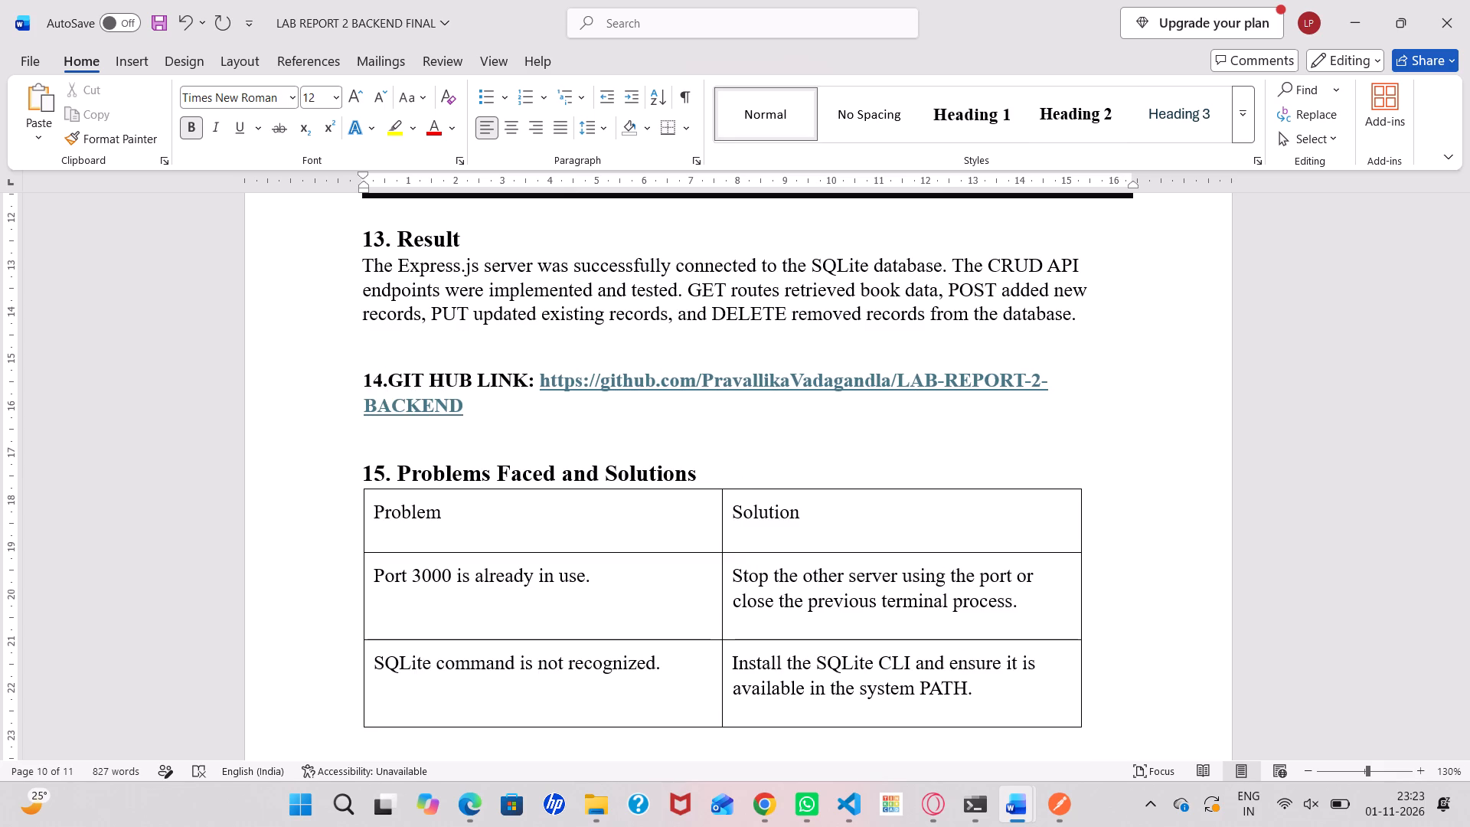
pyautogui.click(541, 379)
pyautogui.press('Return')
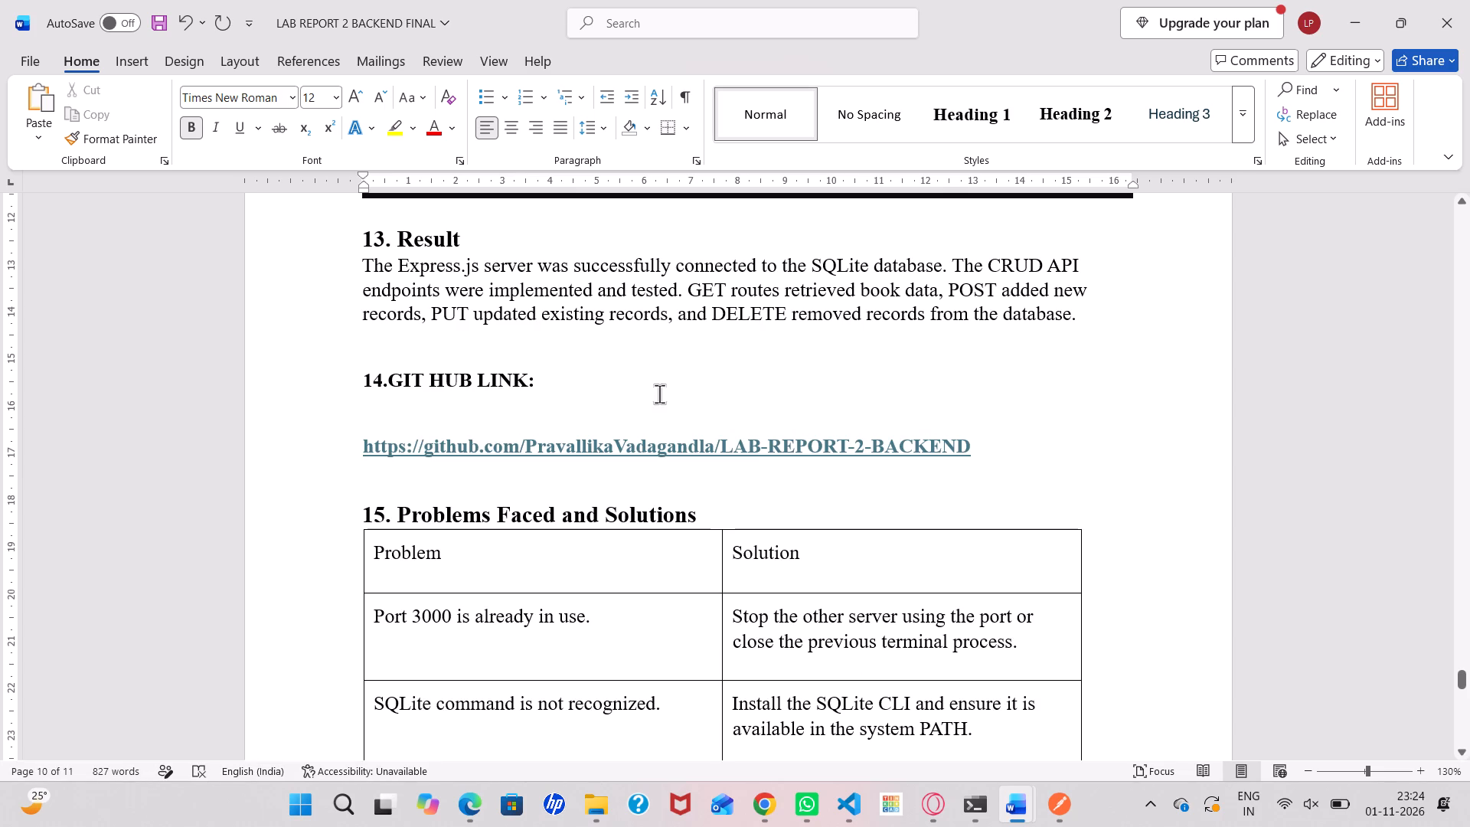
pyautogui.click(390, 378)
pyautogui.press('space')
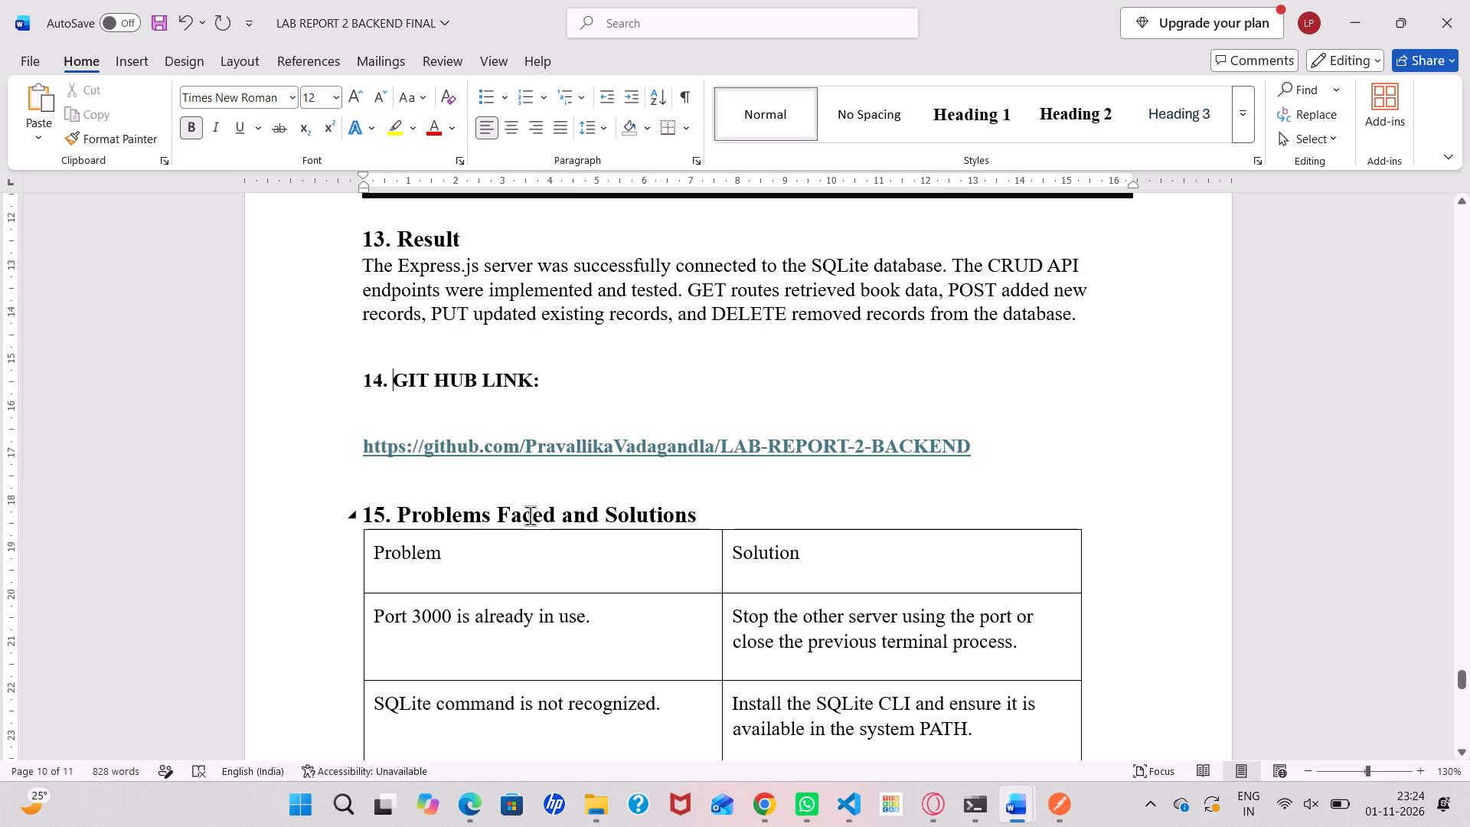
# Set the font size of the "14." before "GIT HUB LINK:" to 14, checking the "13." of the Result heading for comparison.
pyautogui.moveTo(390, 240); pyautogui.dragTo(363, 233)
pyautogui.moveTo(363, 233); pyautogui.dragTo(358, 231)
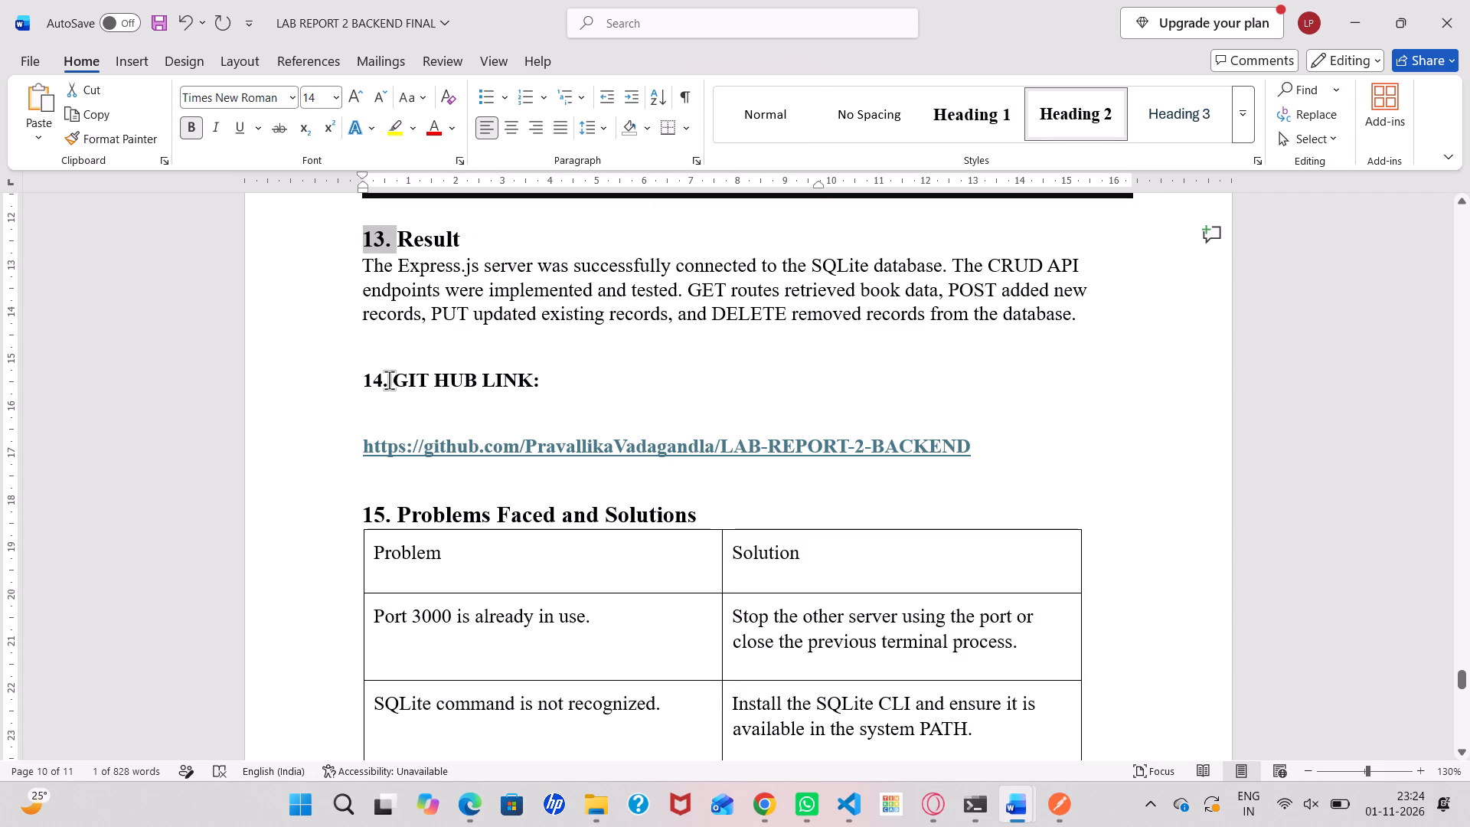
pyautogui.moveTo(389, 380); pyautogui.dragTo(365, 379)
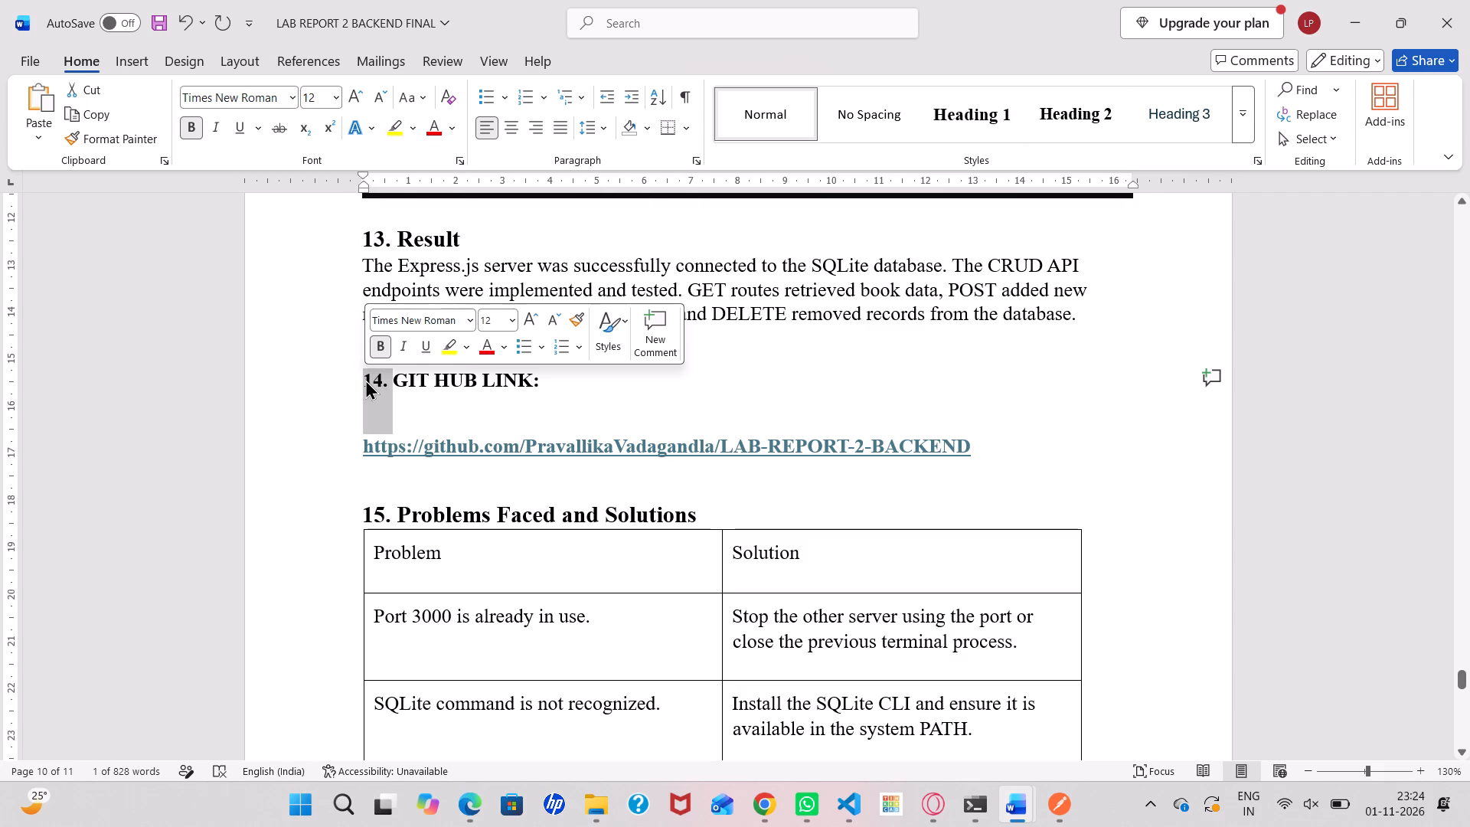
pyautogui.click(509, 322)
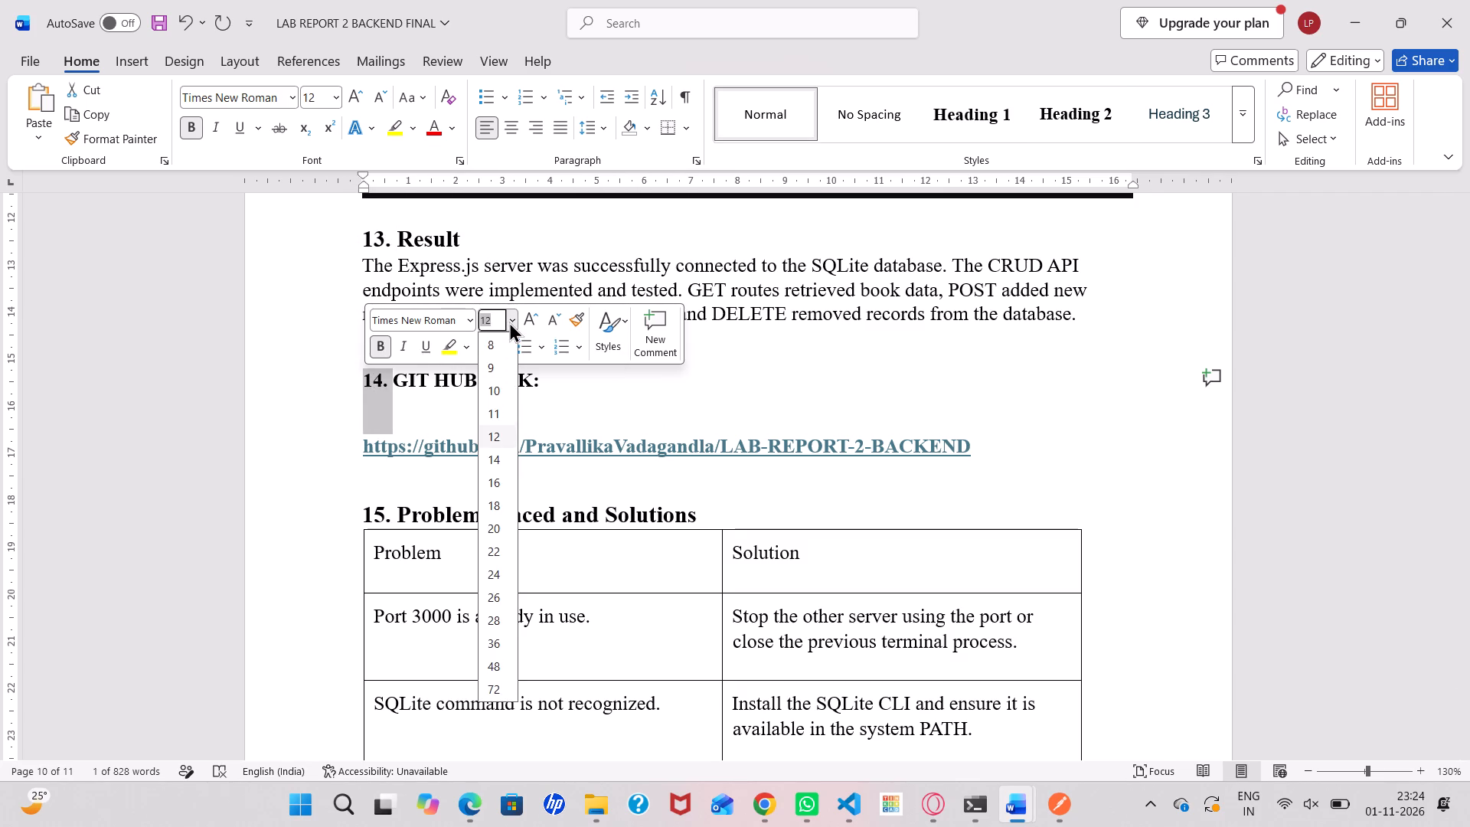
pyautogui.click(497, 456)
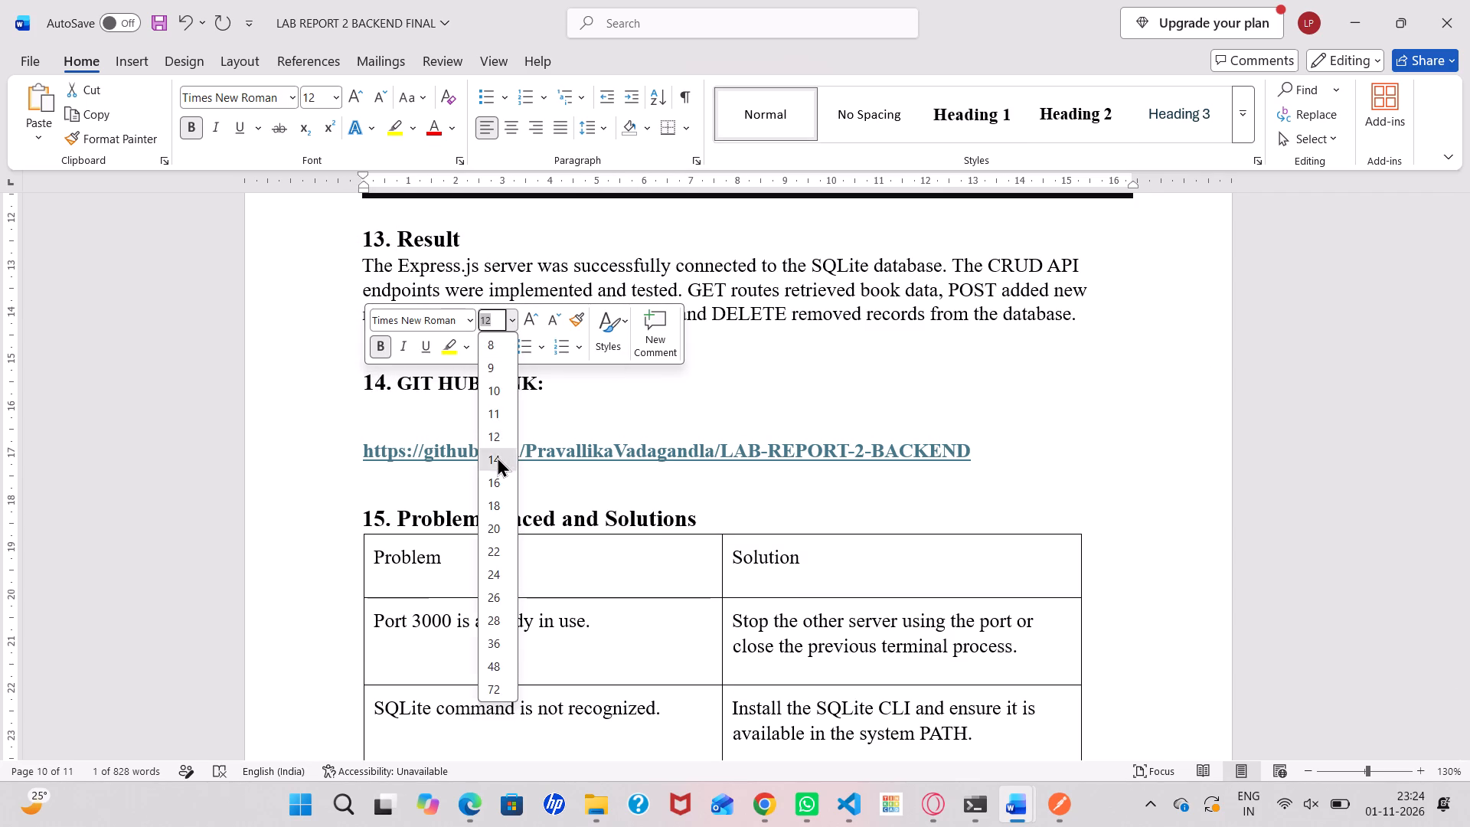
pyautogui.click(1027, 409)
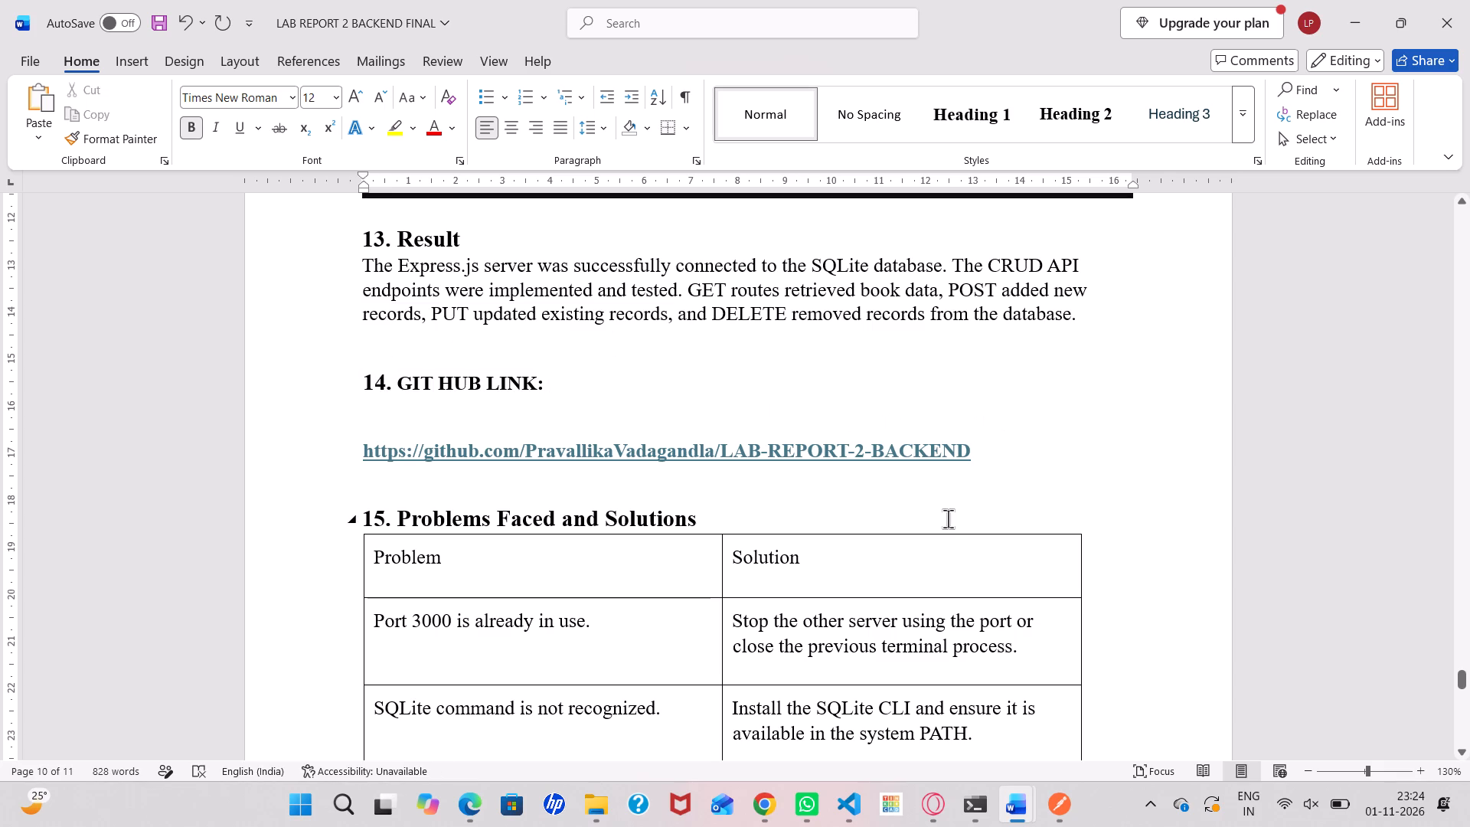
# Insert an empty line above the "16. Conclusion" heading and another between the heading and its paragraph.
pyautogui.scroll(-1, 948, 518)
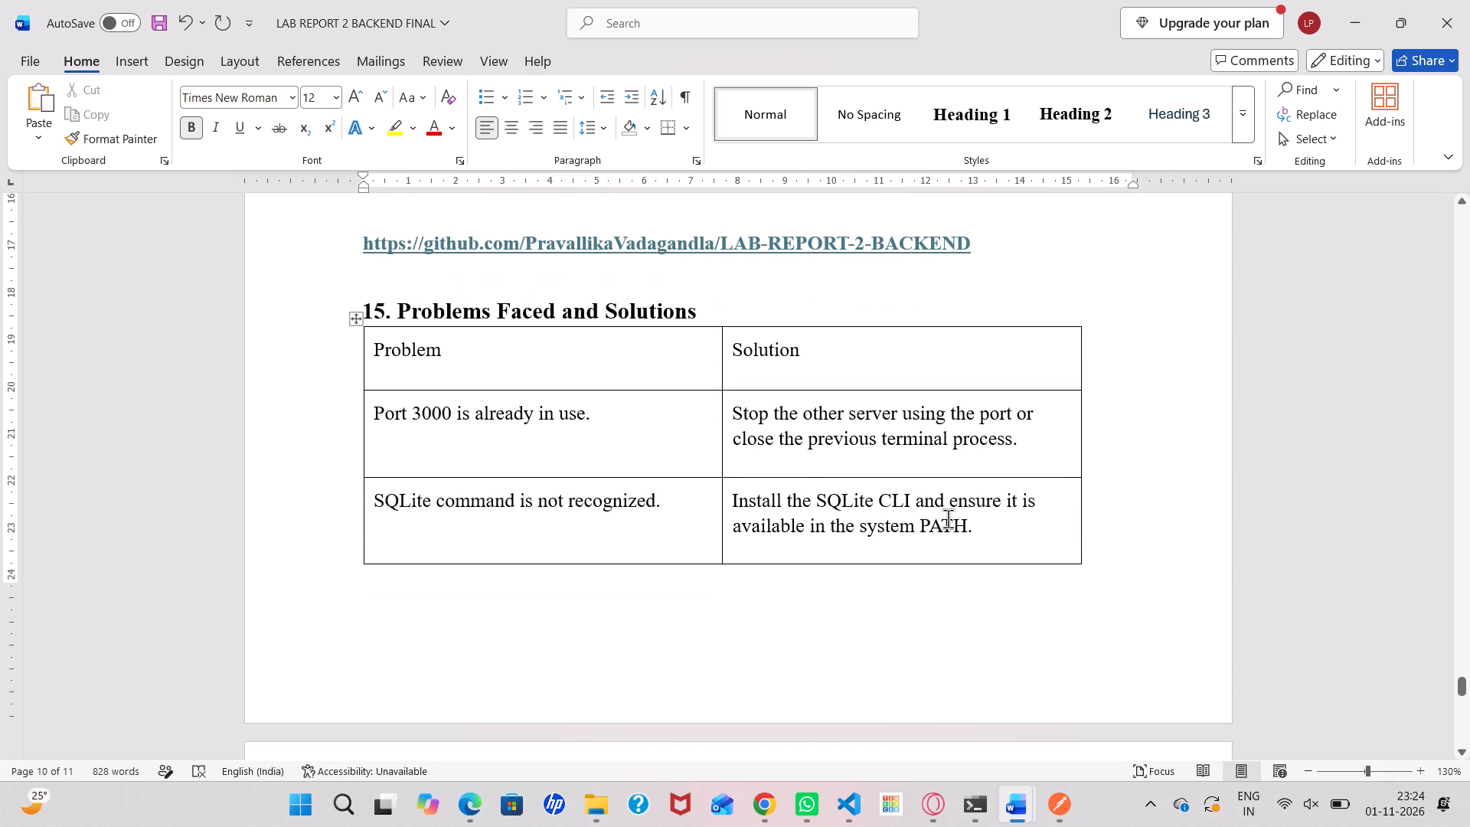
pyautogui.scroll(-3, 948, 518)
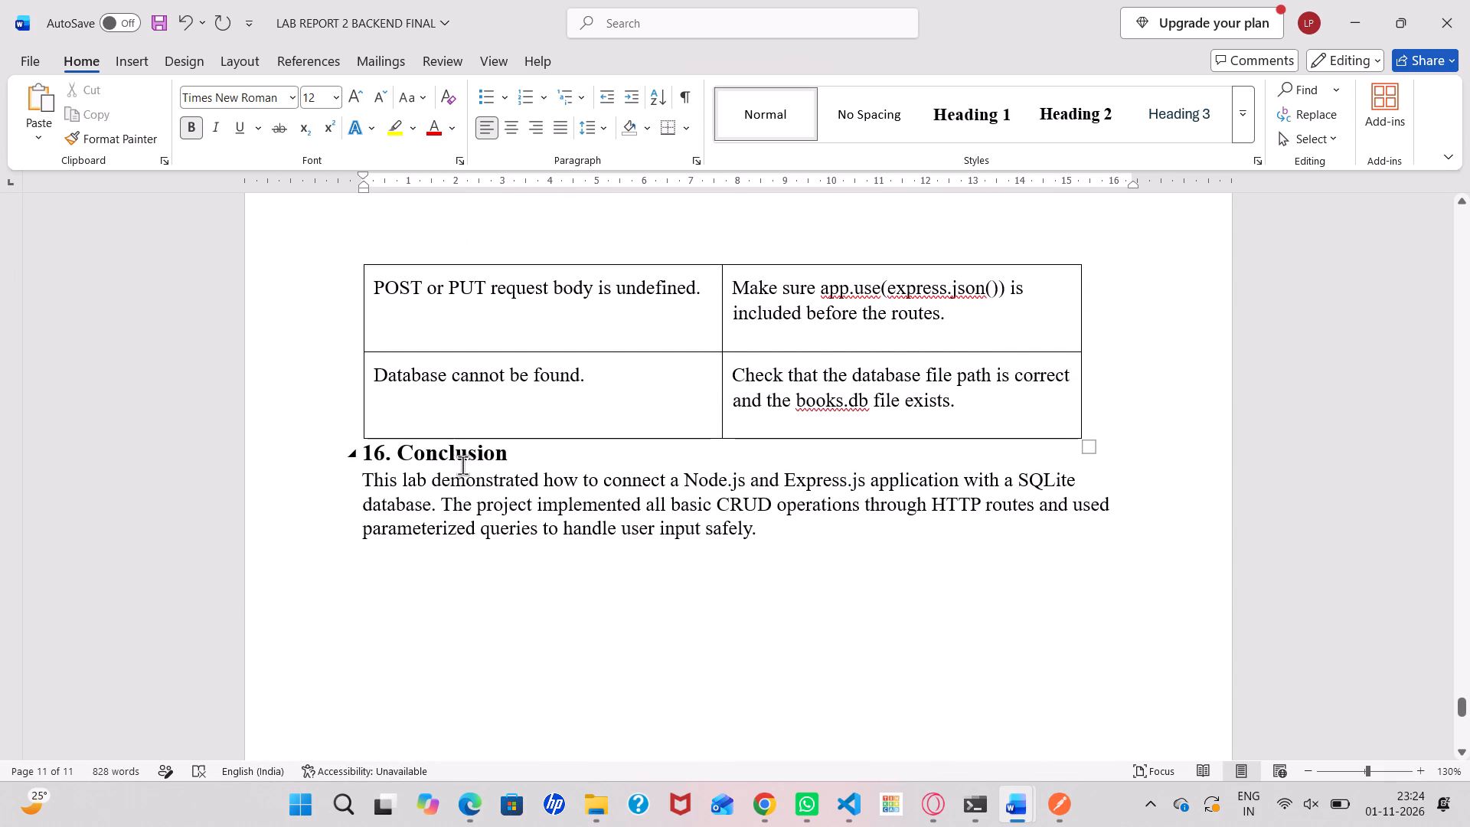
pyautogui.click(364, 455)
pyautogui.press('Return')
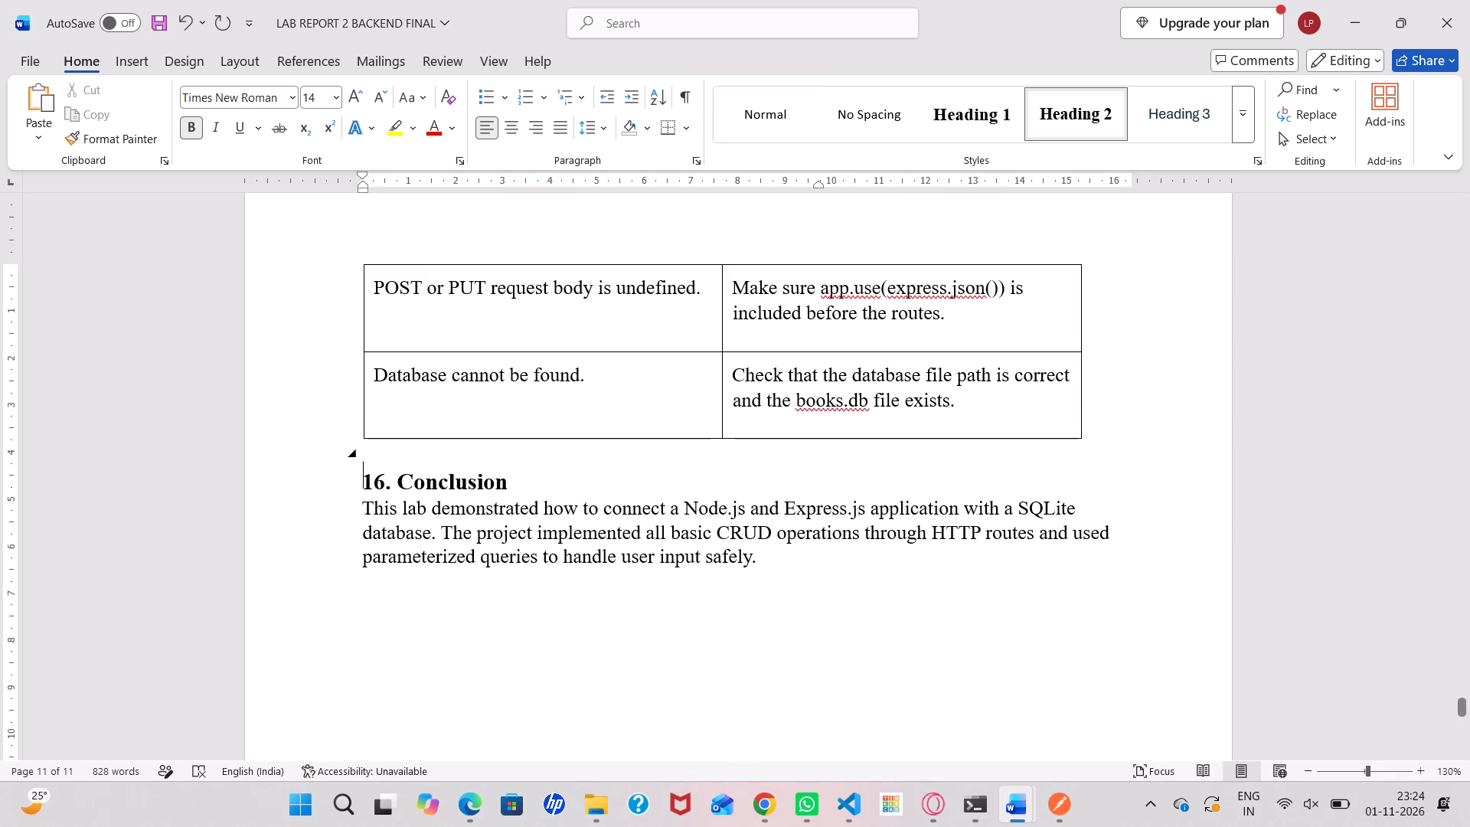
pyautogui.click(520, 479)
pyautogui.press('Return')
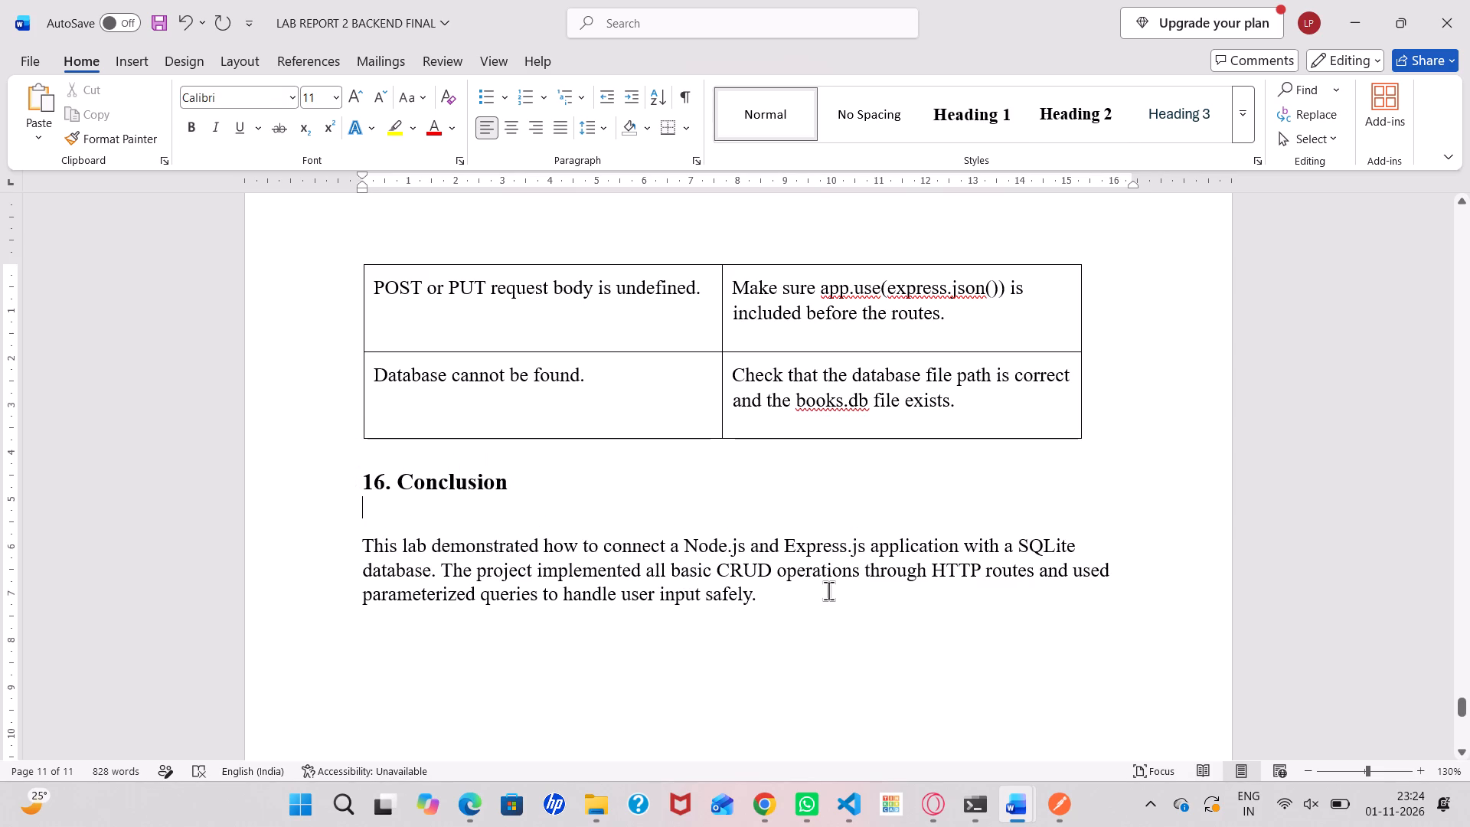
# Export the finished lab report as a PDF named "Backend Lab 2" in the Downloads folder.
pyautogui.scroll(-7, 828, 590)
pyautogui.scroll(7, 828, 590)
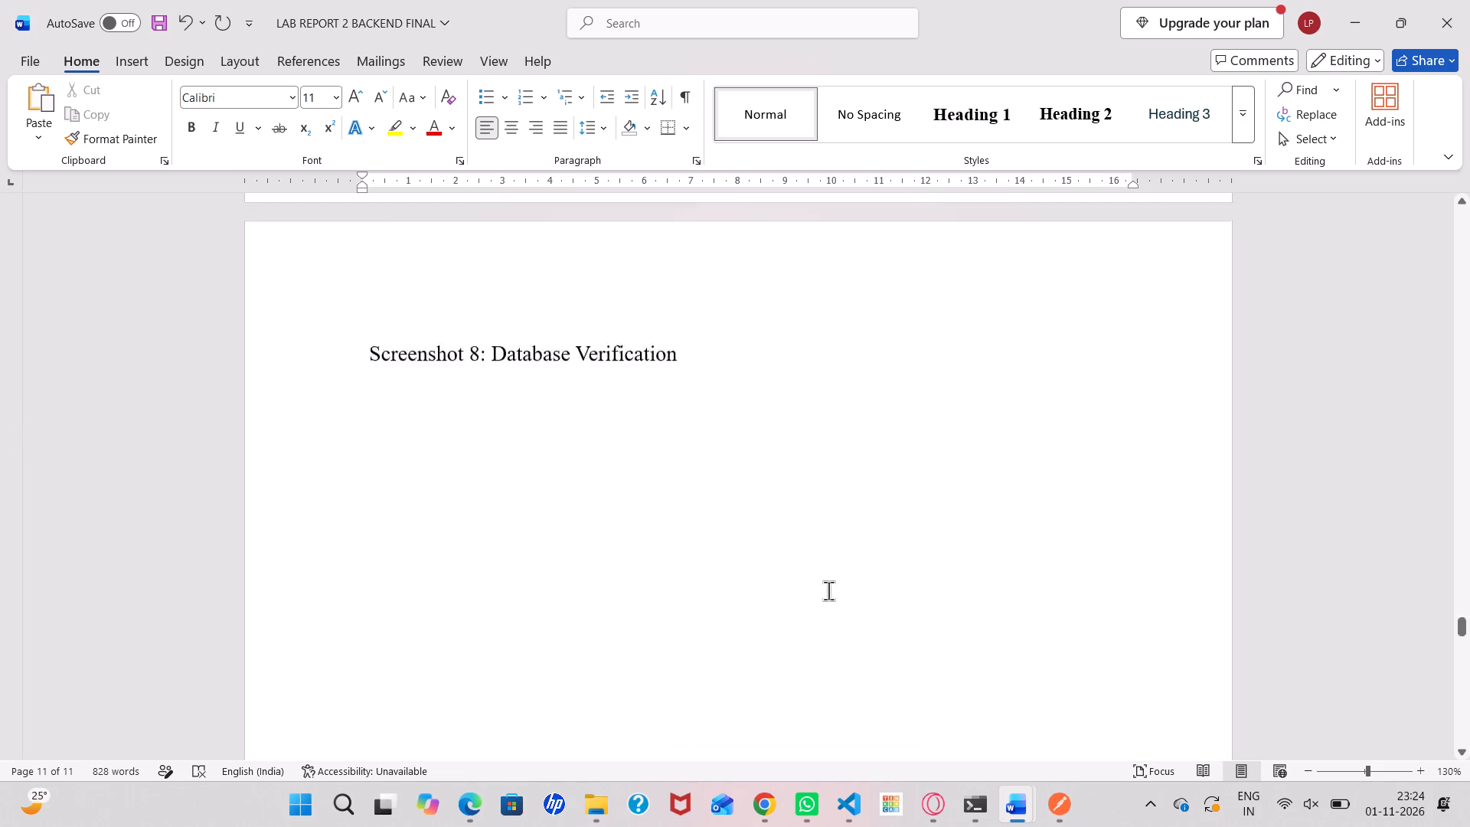
pyautogui.scroll(15, 828, 590)
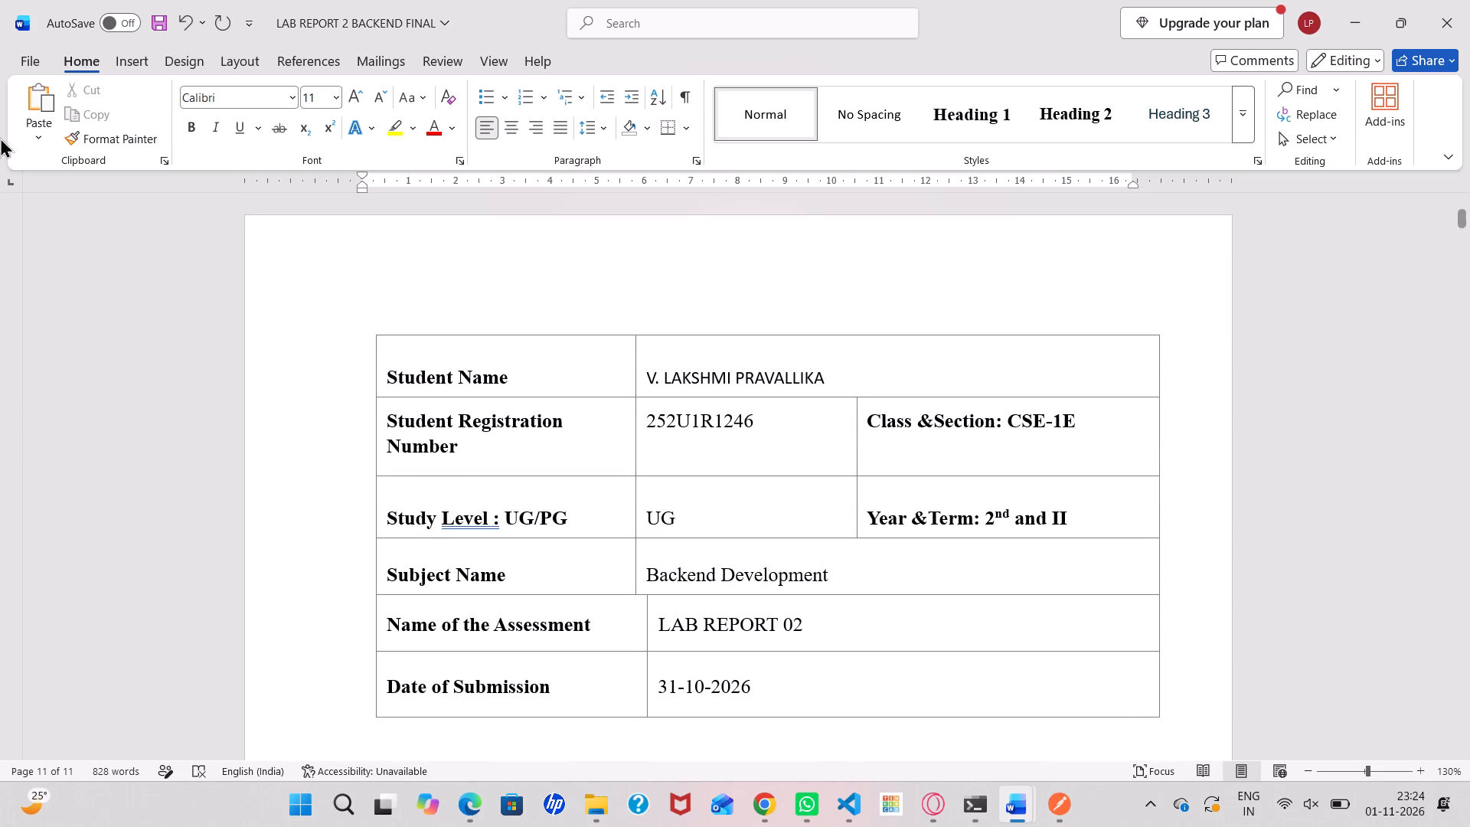
pyautogui.click(26, 54)
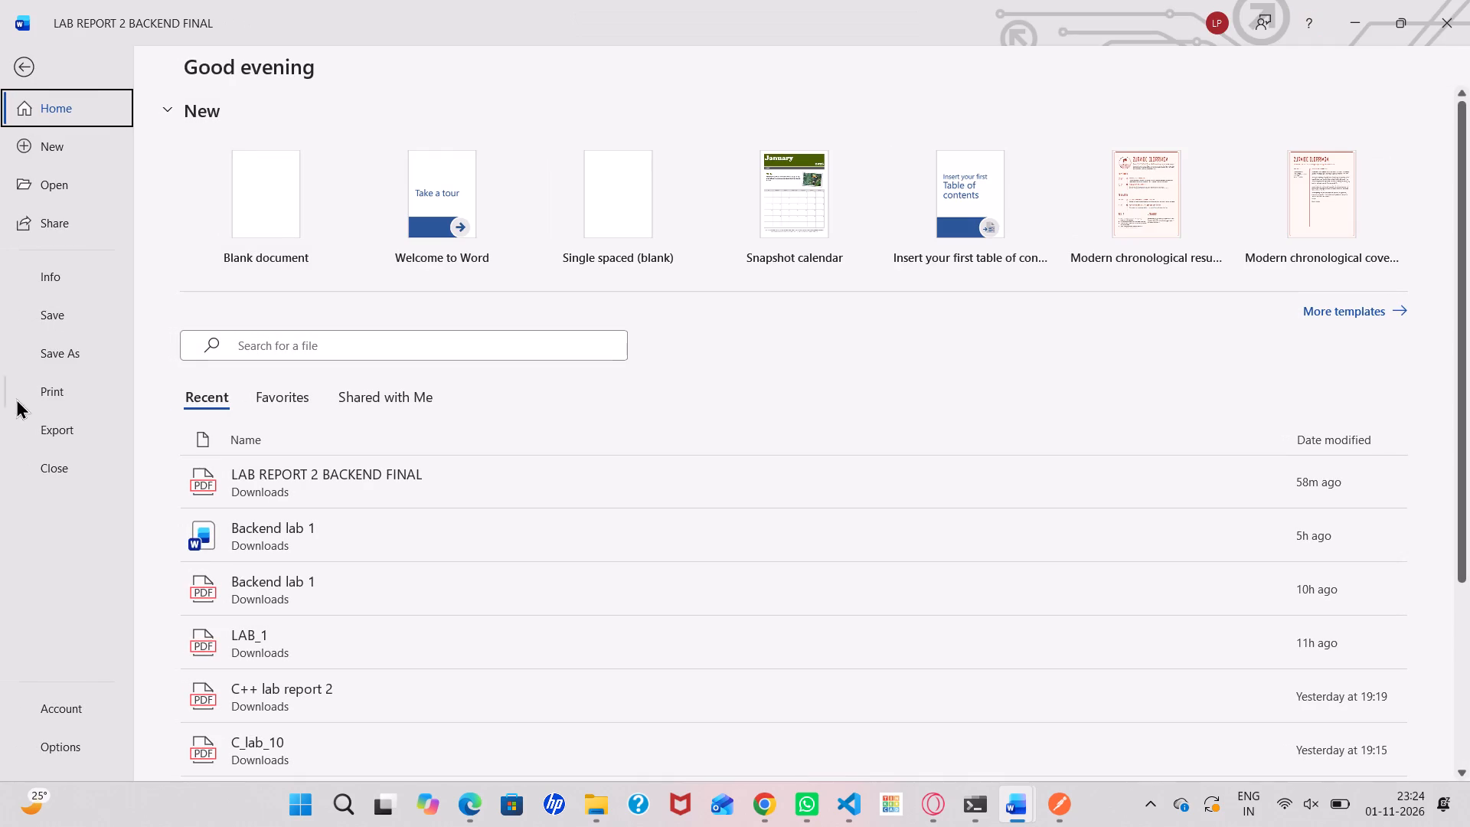
pyautogui.click(43, 430)
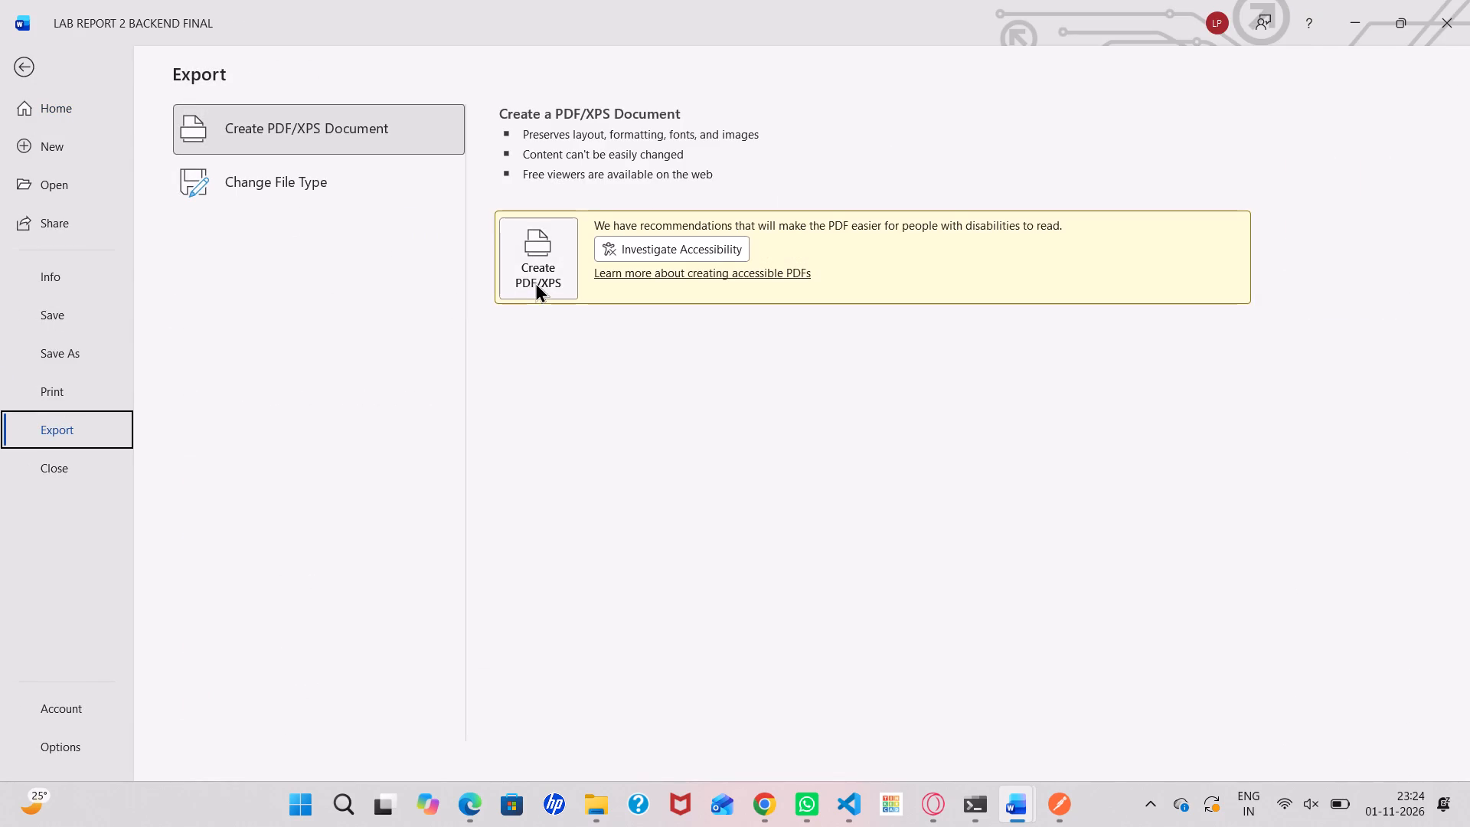
pyautogui.click(535, 282)
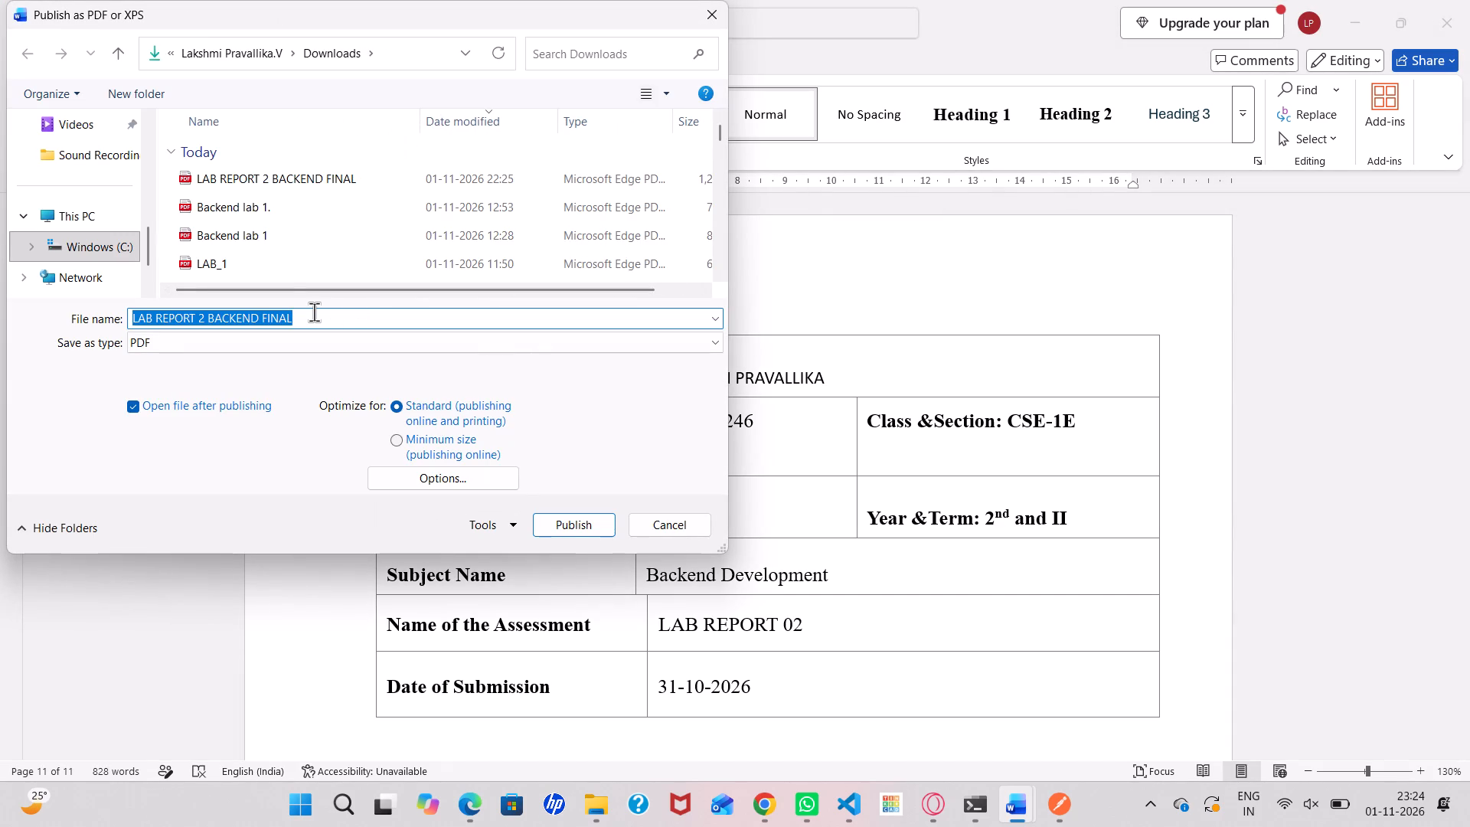
pyautogui.press('BackSpace')
pyautogui.press('BackSpace')
pyautogui.press('BackSpace')
pyautogui.press('b')
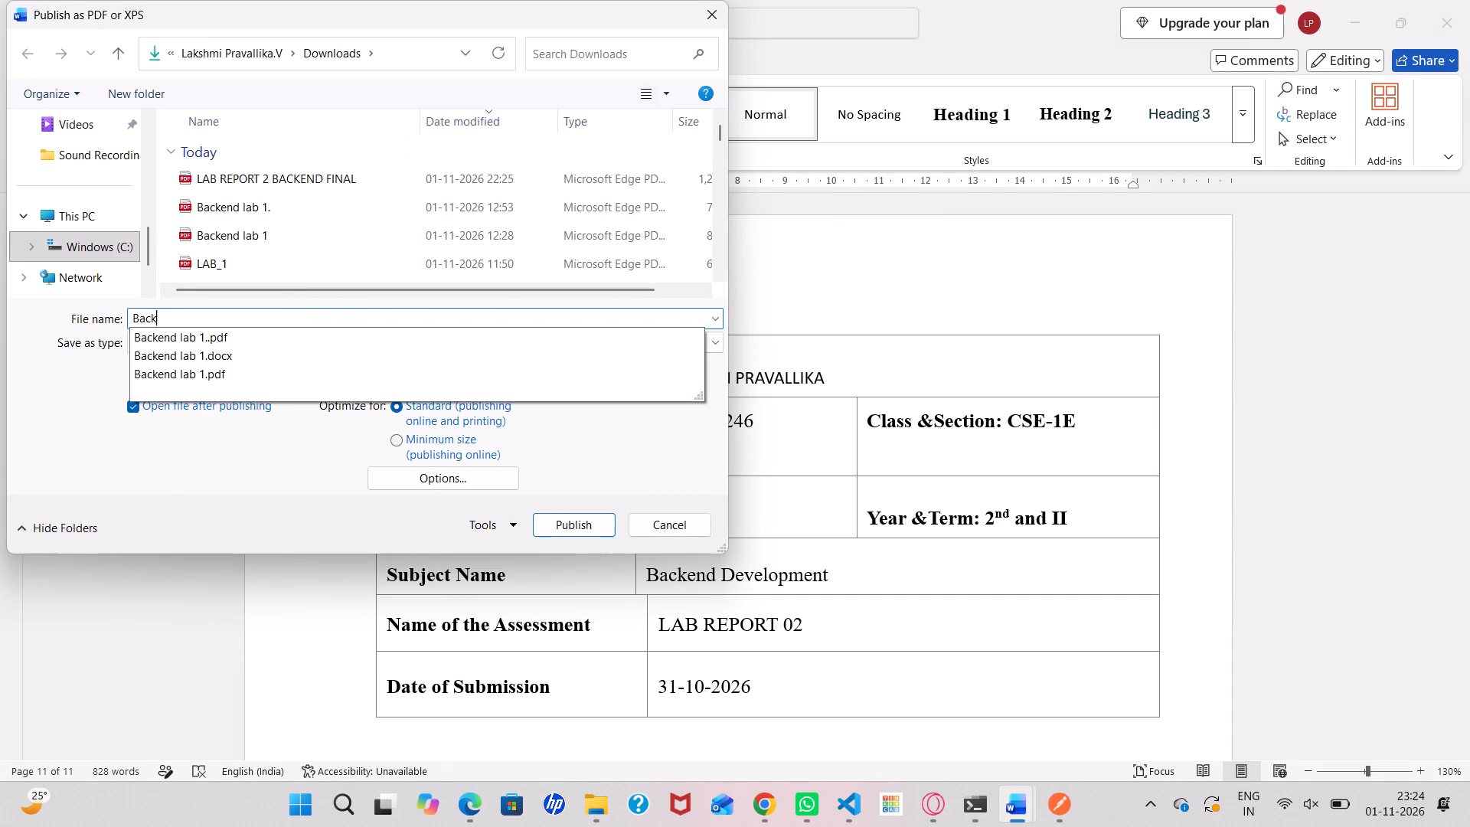
pyautogui.press('a')
pyautogui.write('b 2')
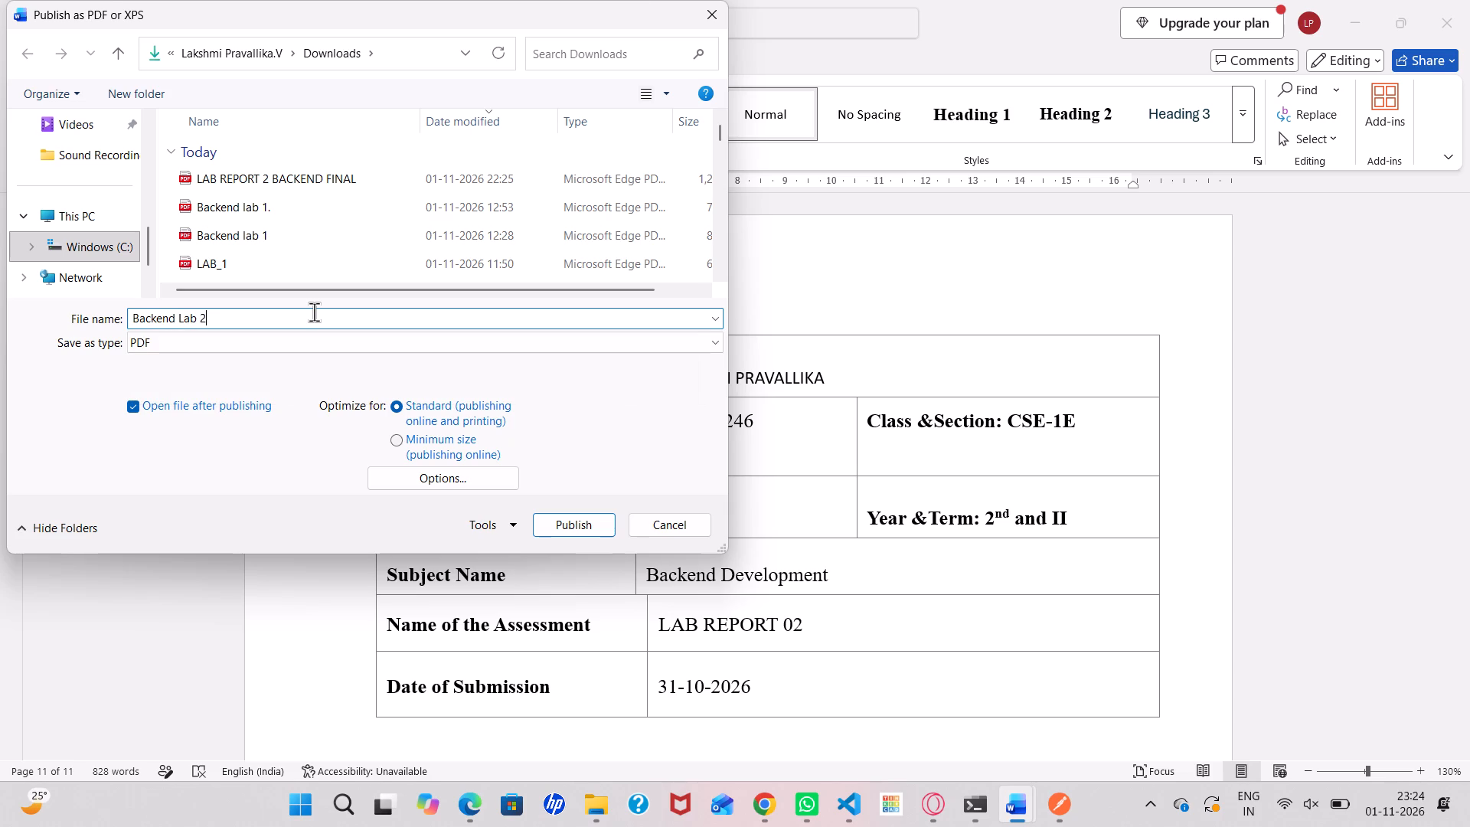
pyautogui.press('Return')
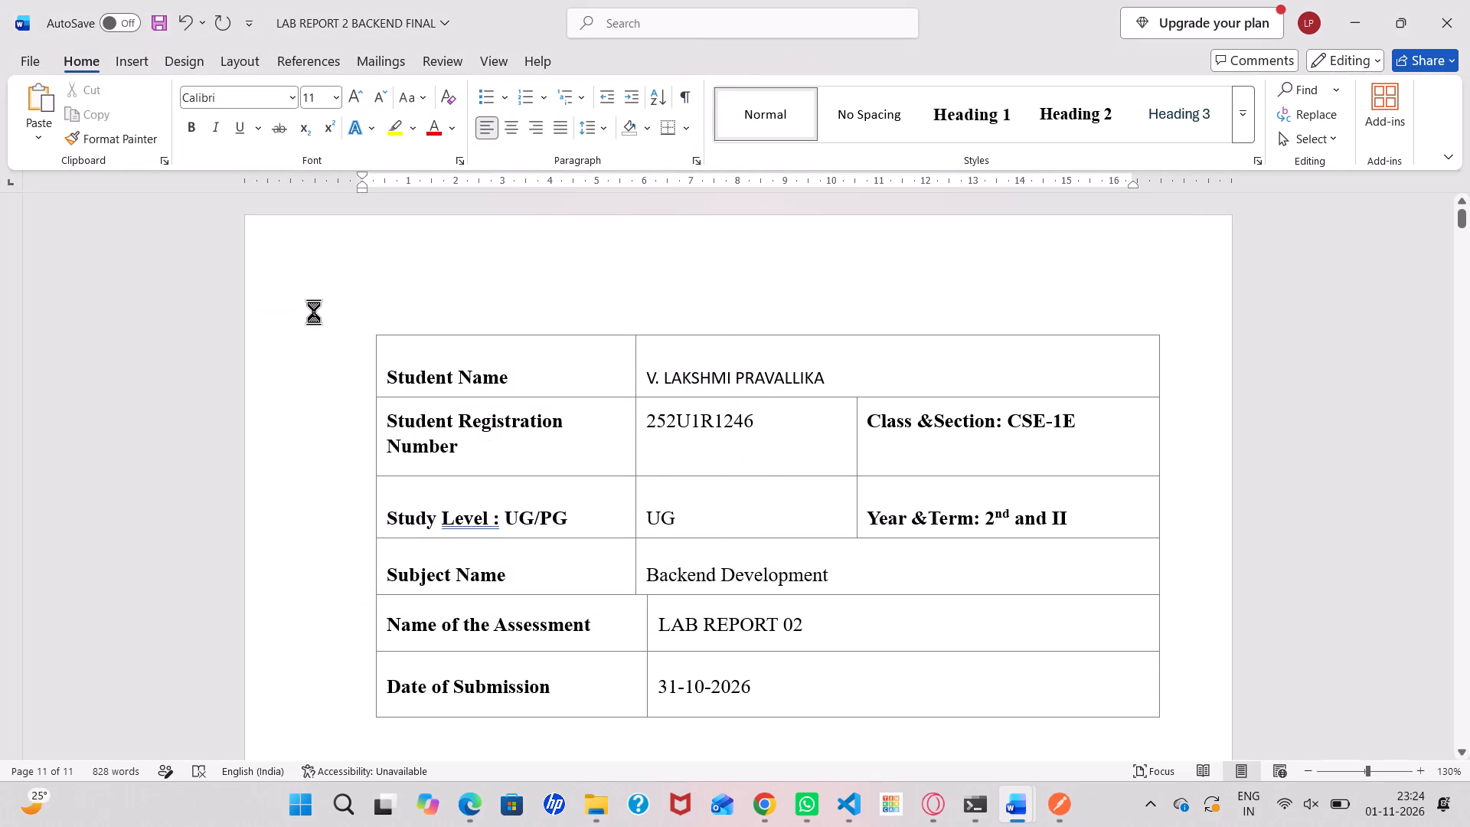
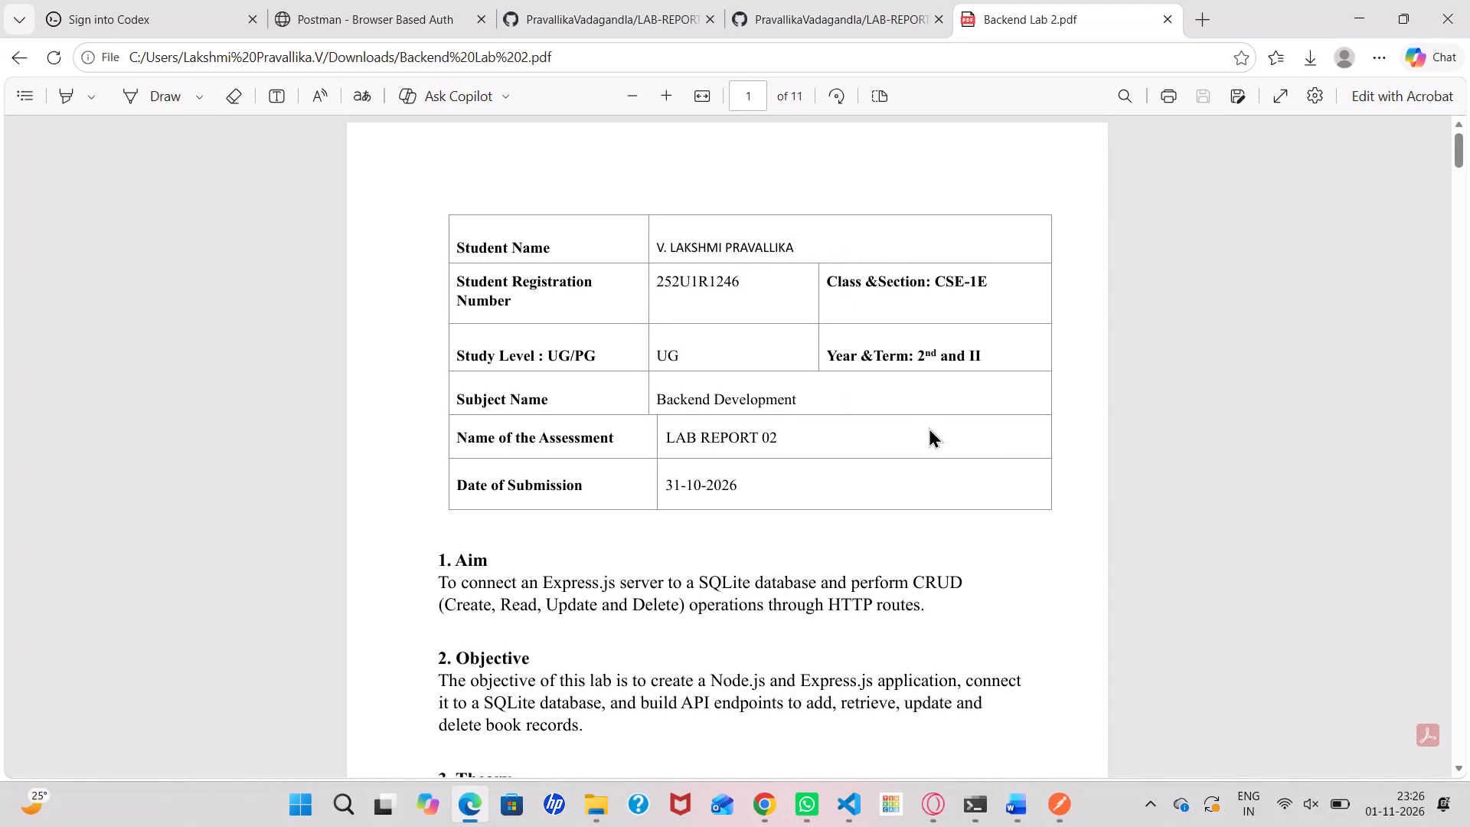
# Review the exported "Backend Lab 2" PDF from the student details table through to the Conclusion, checking layout and section numbering.
pyautogui.scroll(-9, 929, 427)
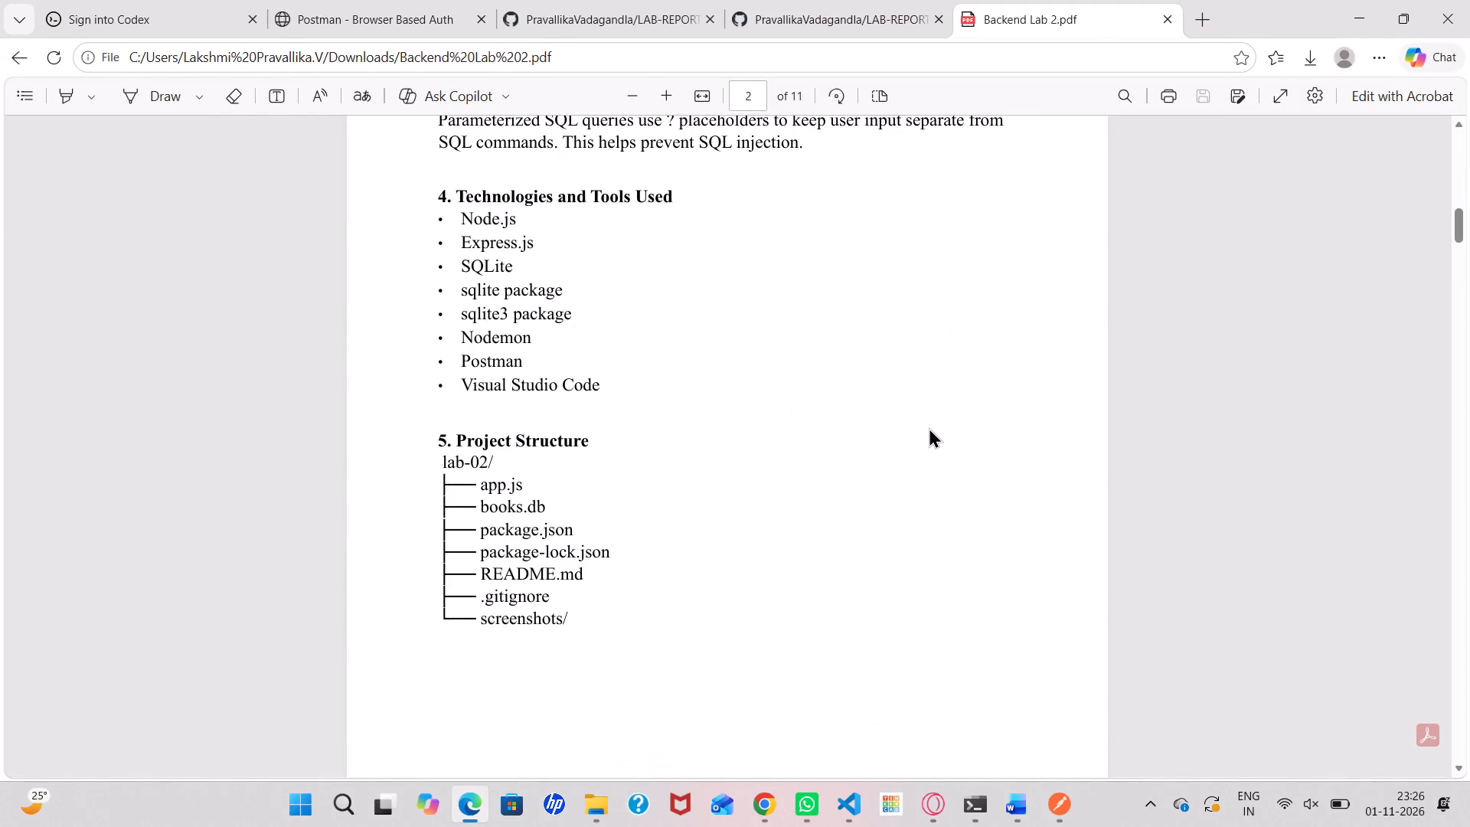
pyautogui.scroll(-10, 929, 427)
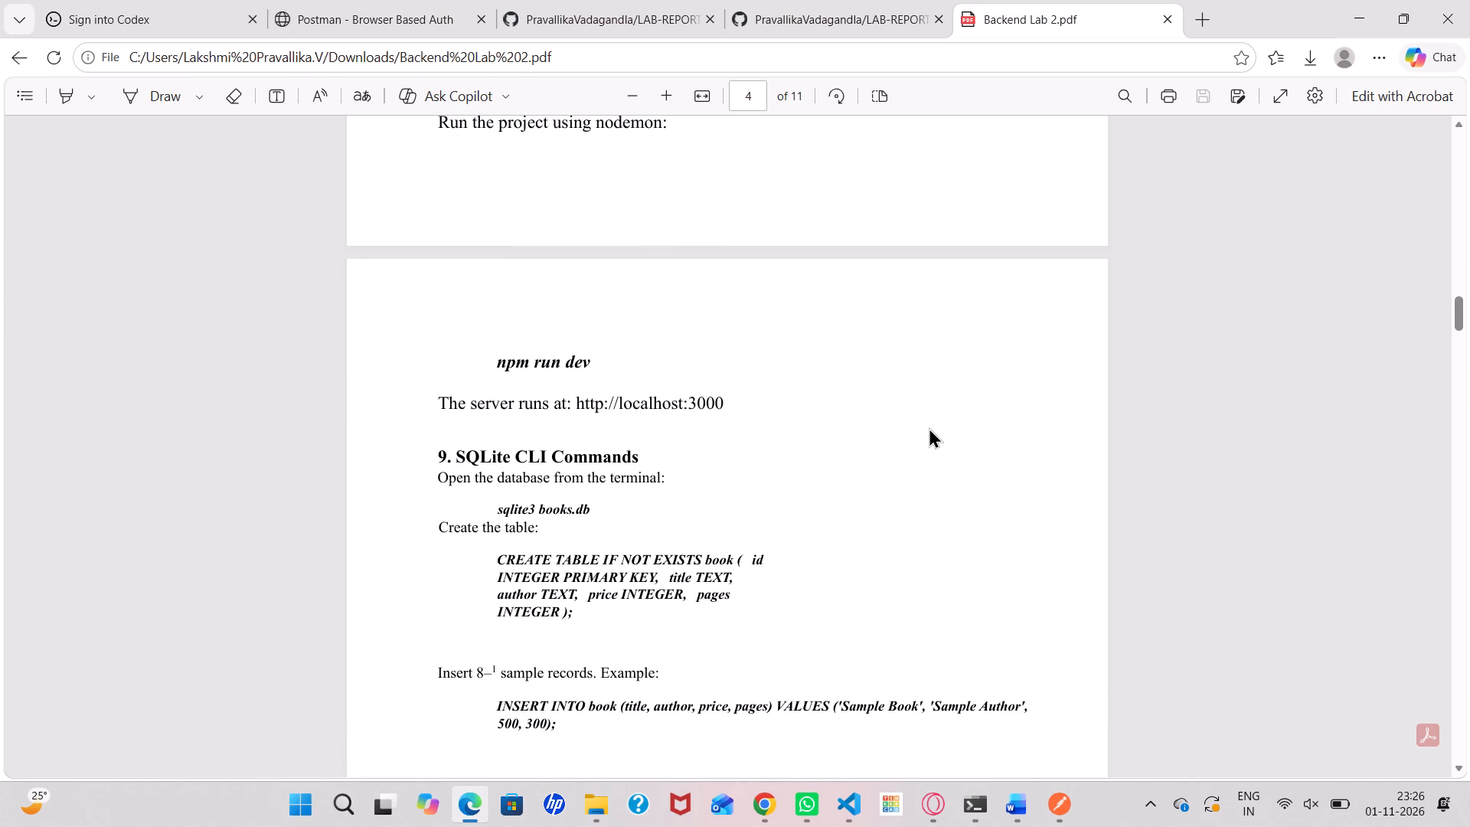
pyautogui.scroll(-6, 929, 427)
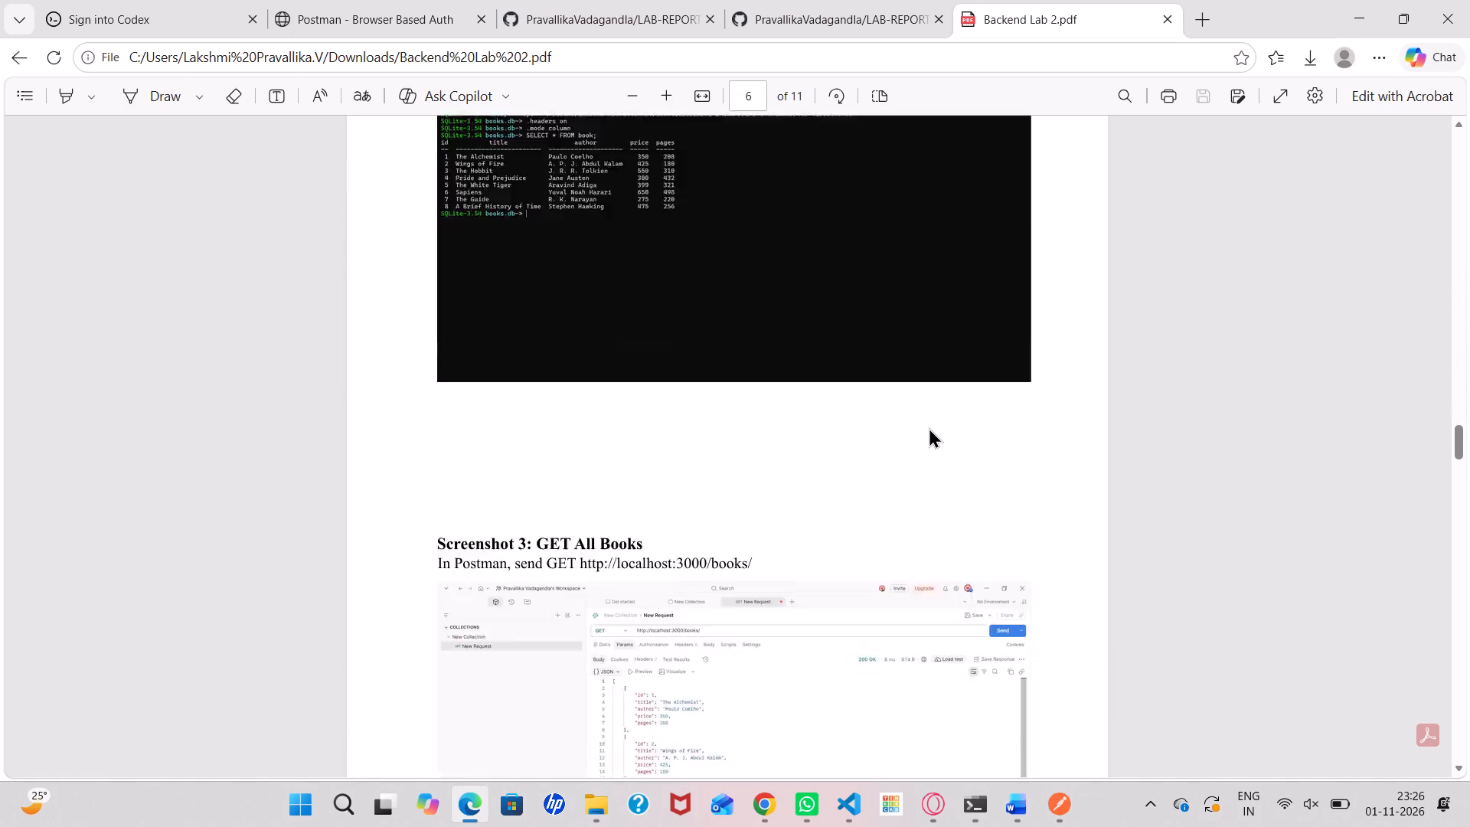
pyautogui.scroll(-6, 929, 427)
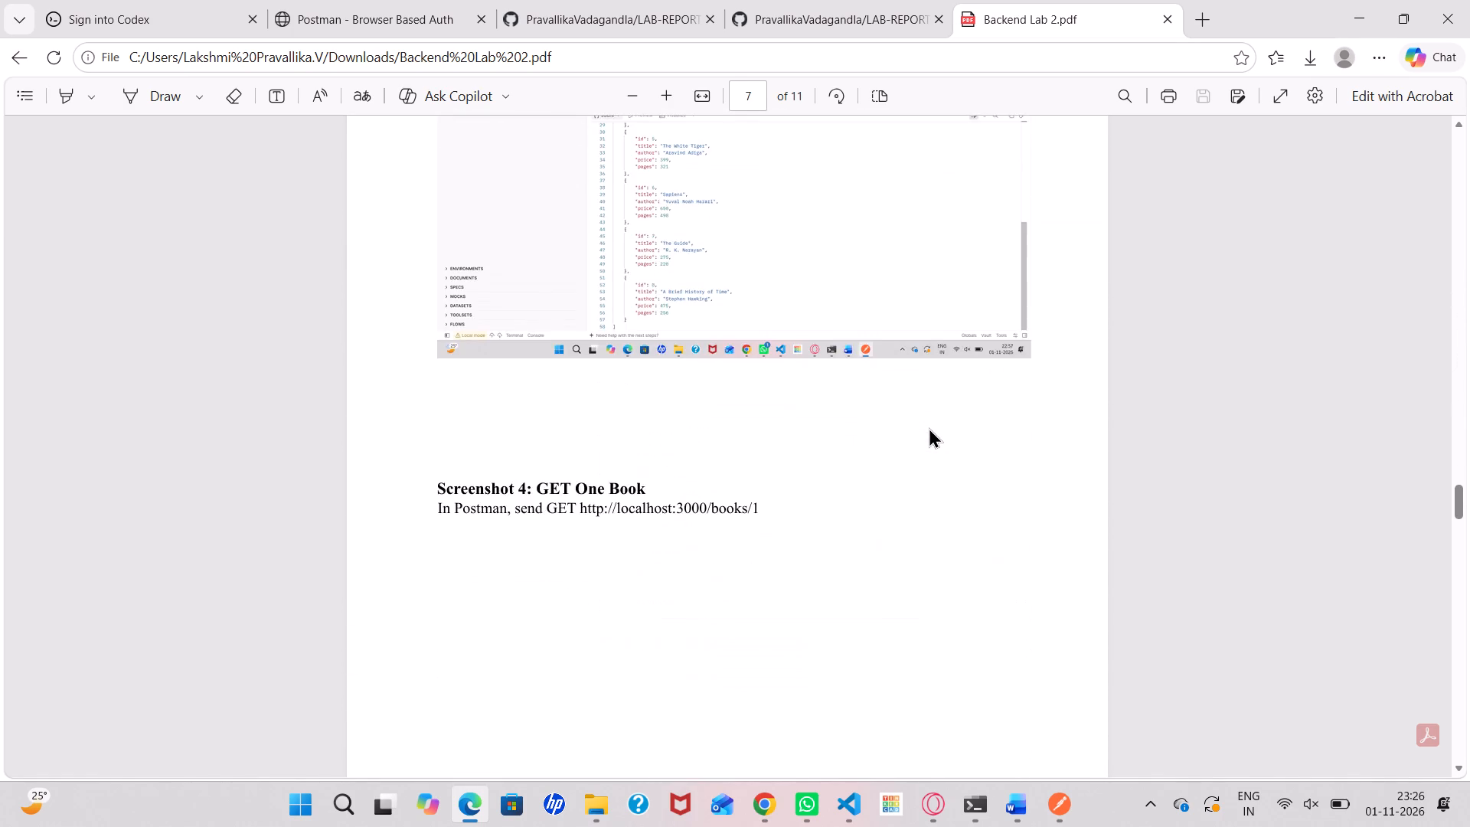
pyautogui.scroll(-6, 929, 427)
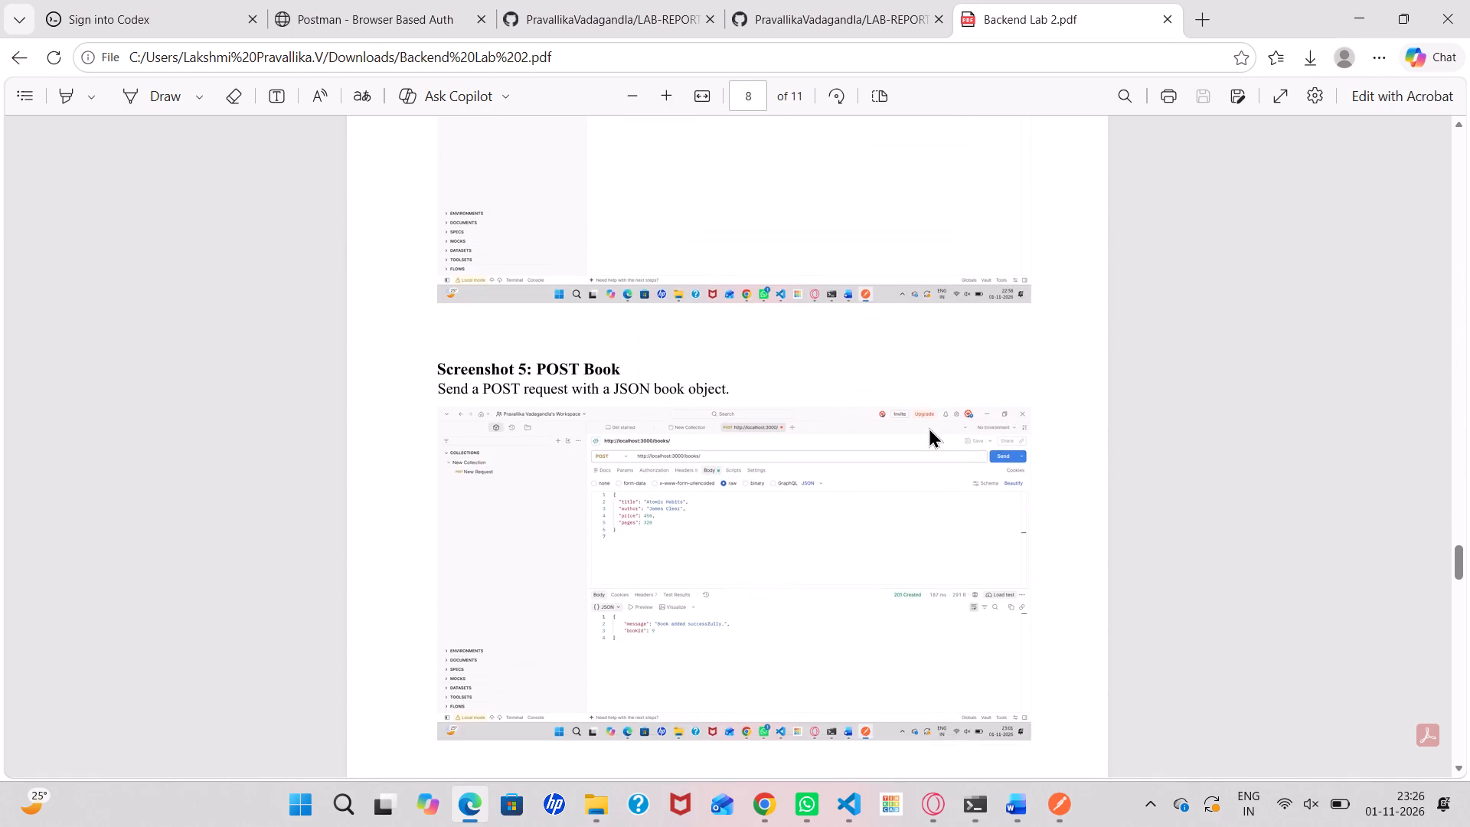
pyautogui.scroll(-6, 929, 427)
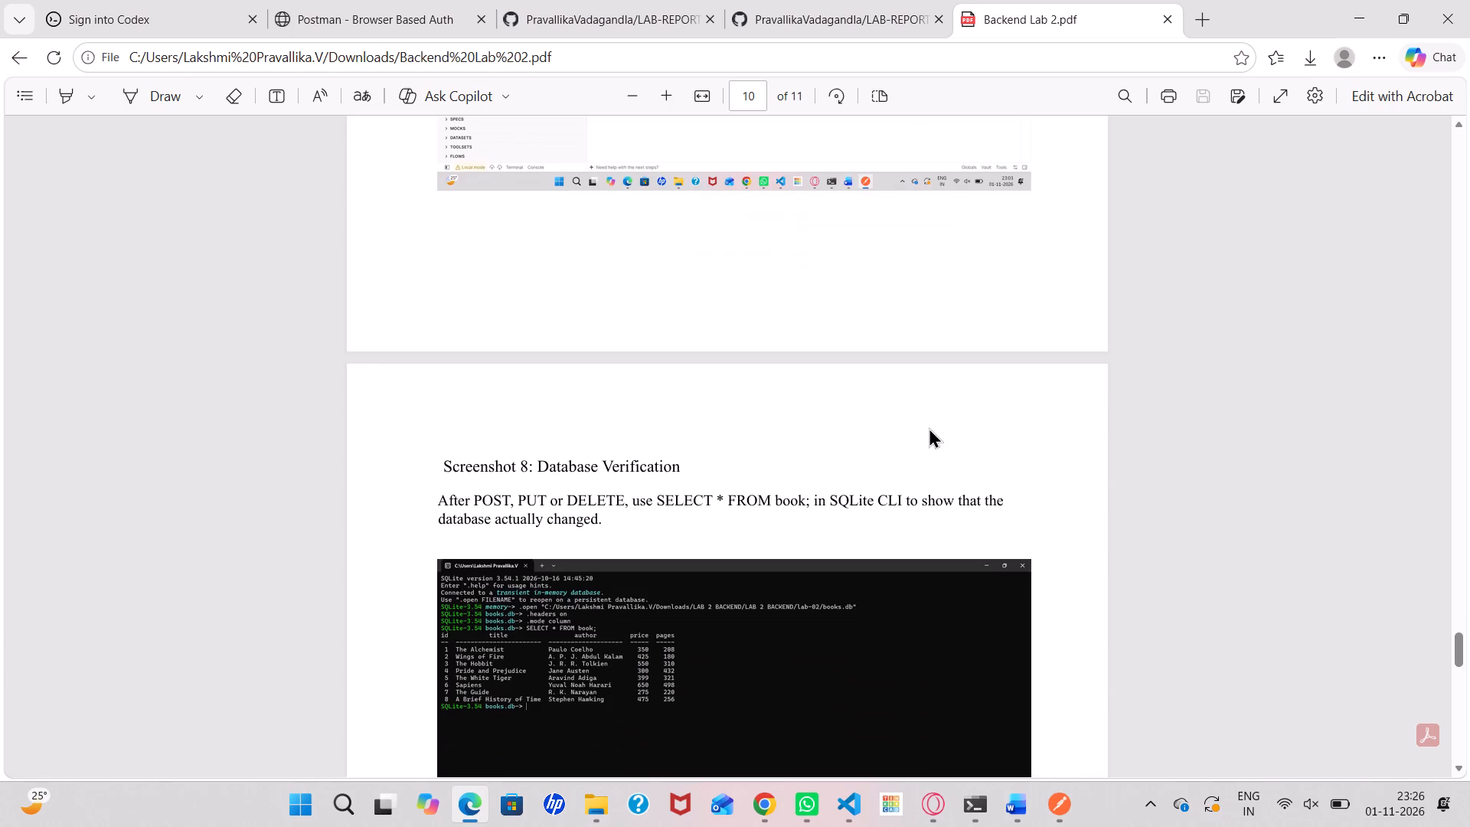
pyautogui.scroll(-5, 929, 427)
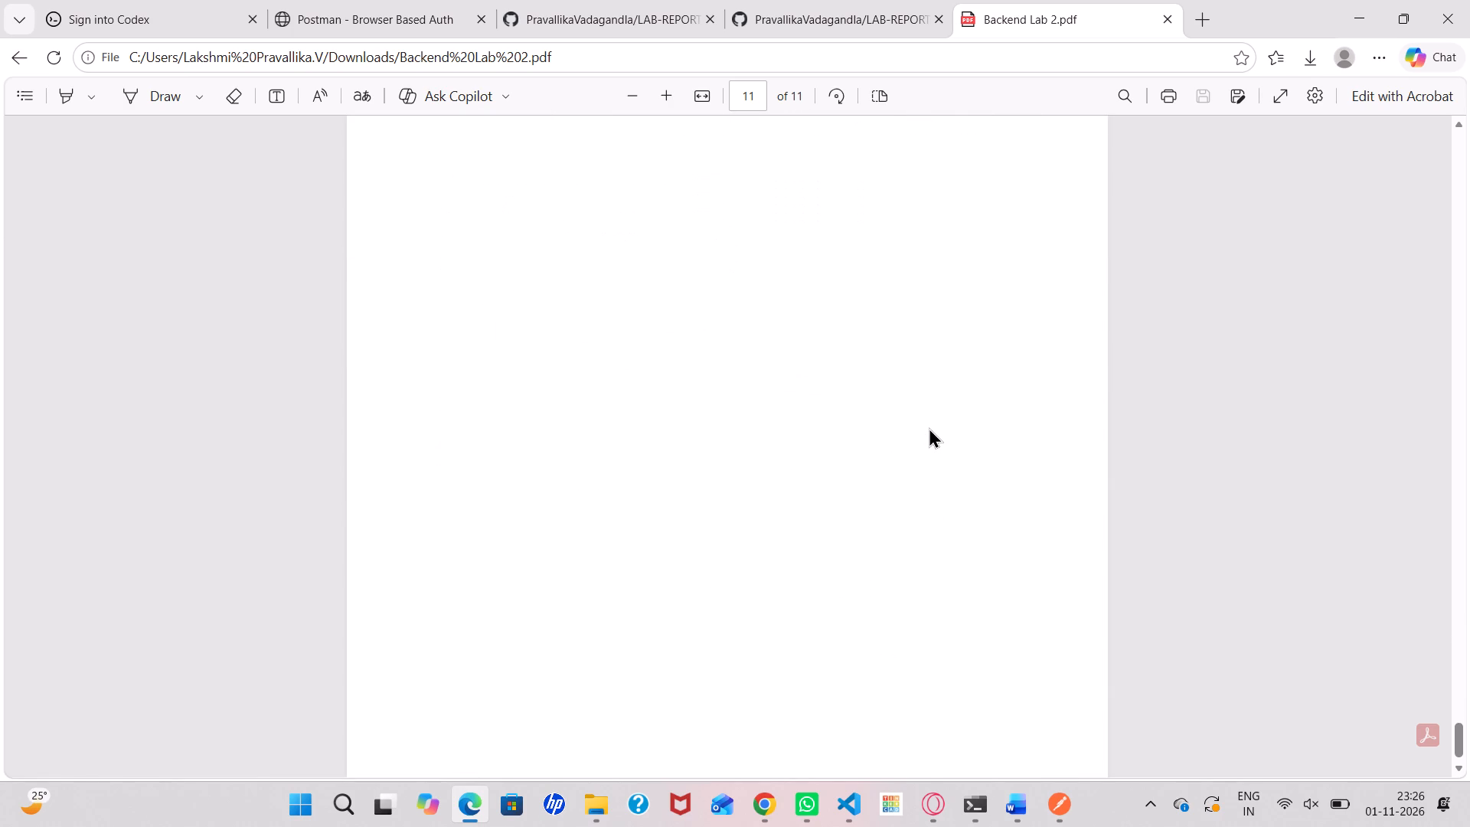
pyautogui.scroll(-1, 929, 427)
pyautogui.scroll(4, 929, 427)
pyautogui.scroll(-15, 929, 427)
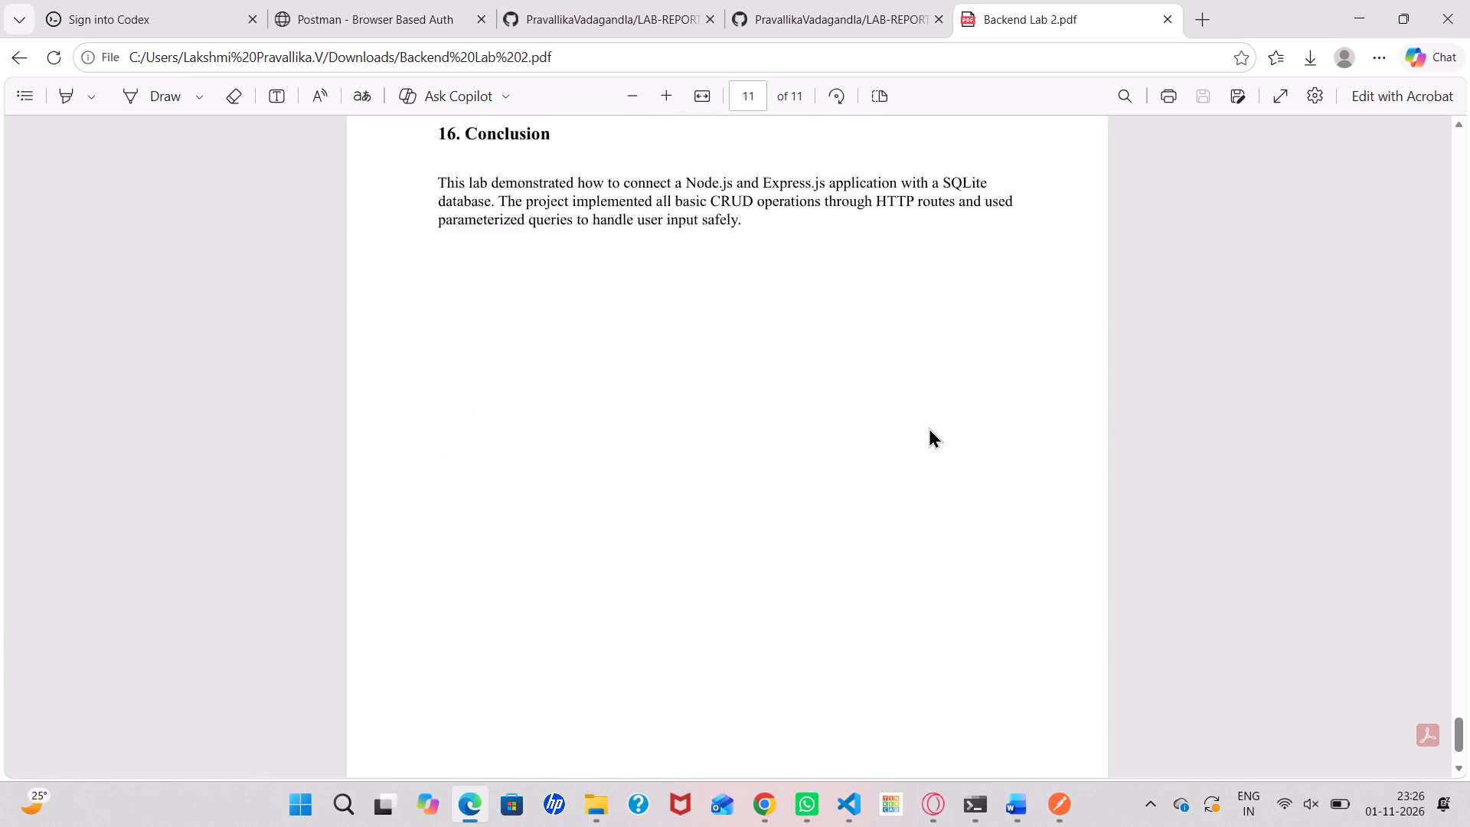
pyautogui.scroll(-4, 929, 427)
pyautogui.scroll(7, 929, 427)
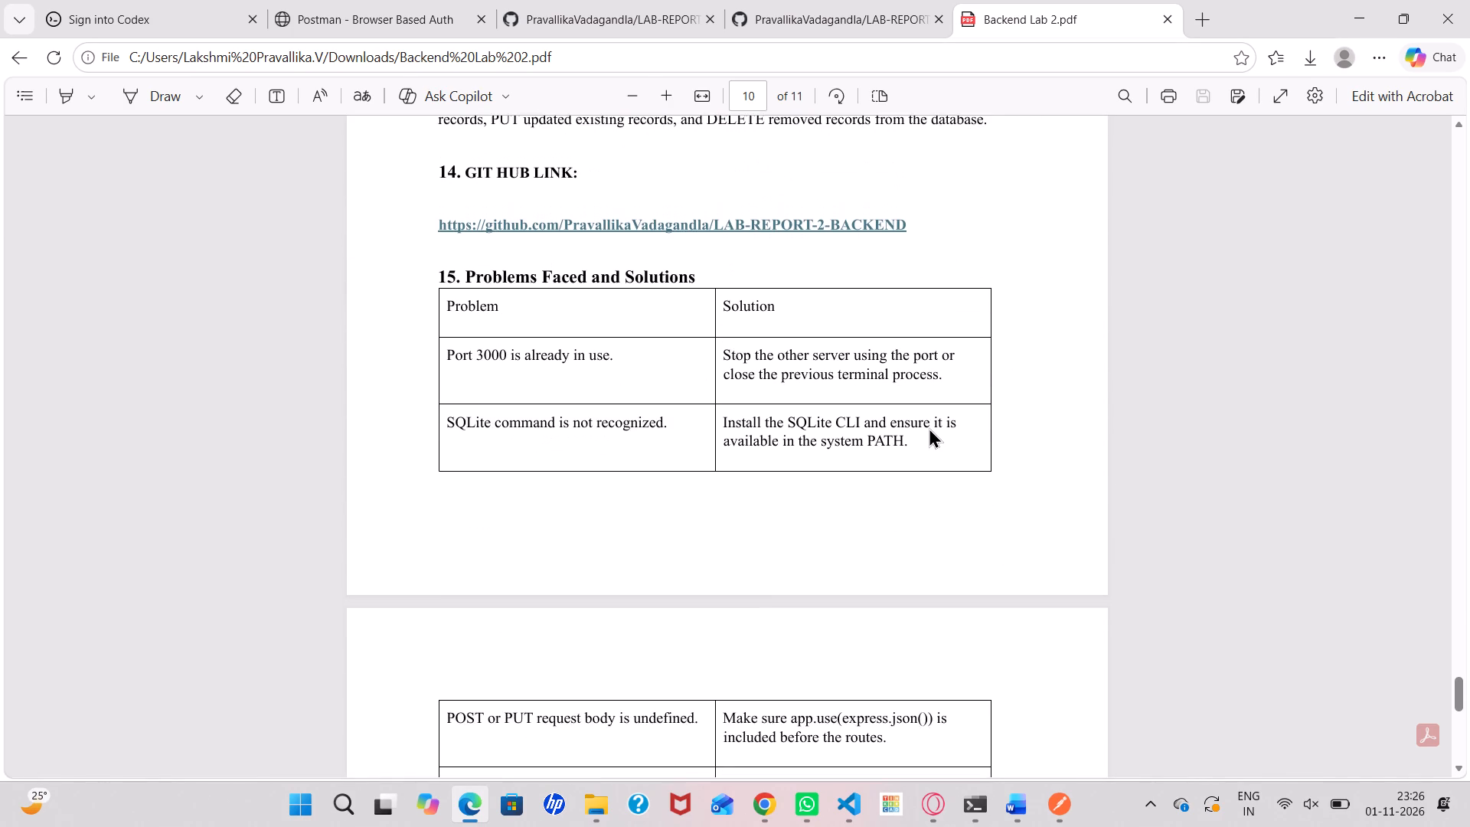
pyautogui.scroll(2, 929, 427)
pyautogui.scroll(20, 929, 427)
pyautogui.scroll(10, 929, 427)
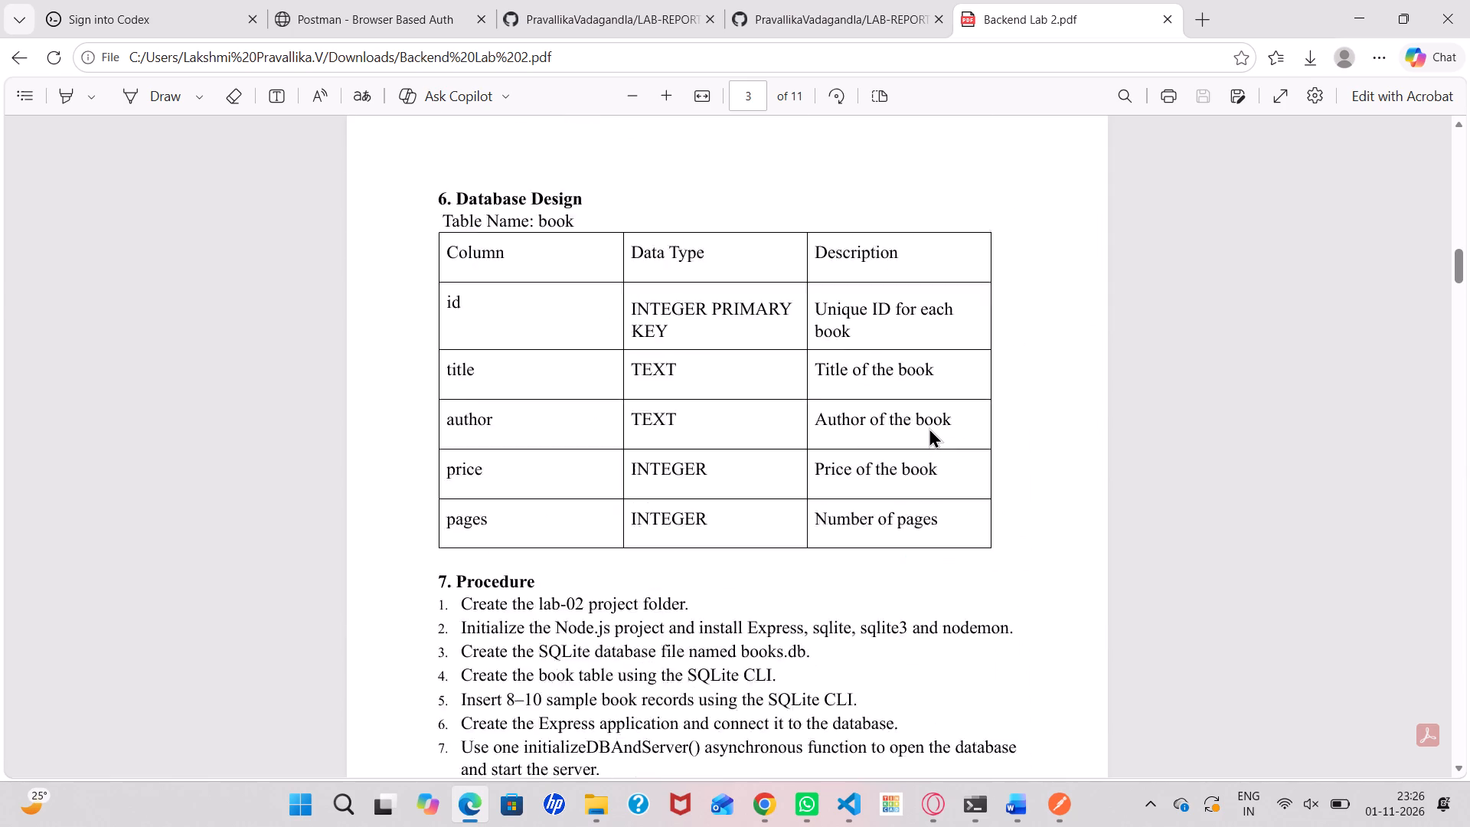
pyautogui.scroll(12, 929, 427)
pyautogui.scroll(10, 929, 427)
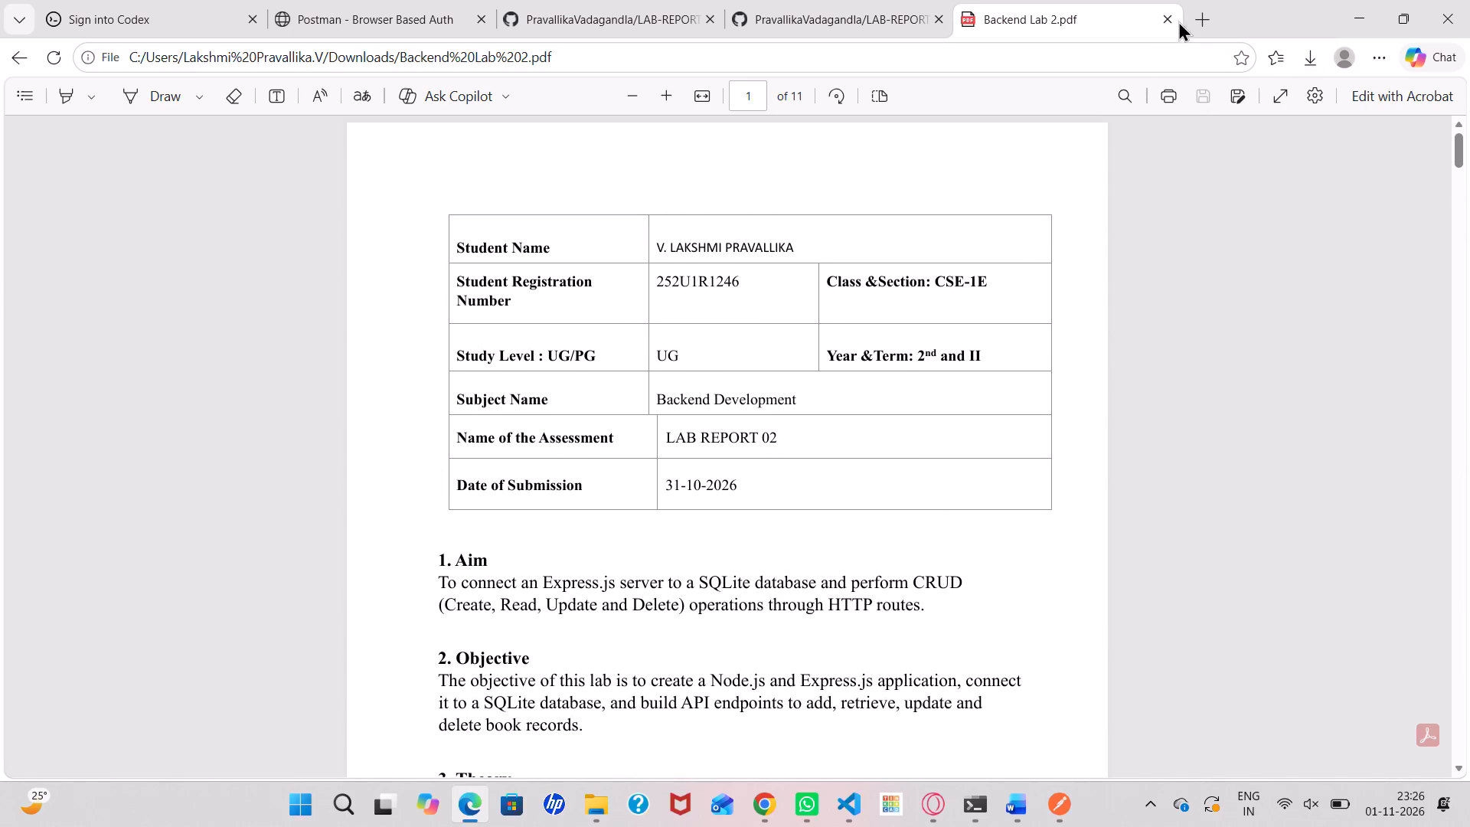
# Switch to Chrome and open the Aurora portal in a new tab.
pyautogui.click(764, 804)
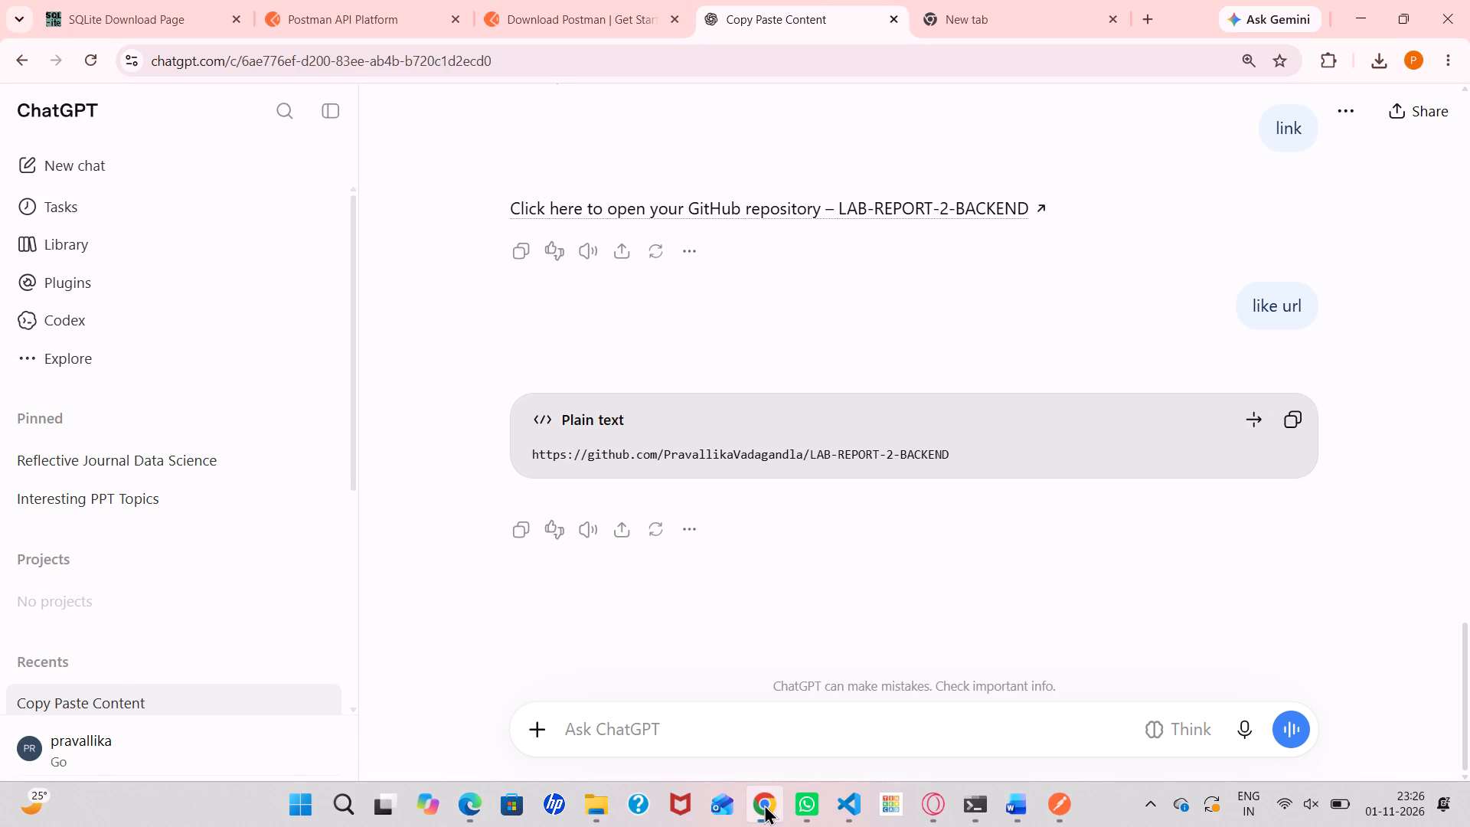
pyautogui.click(1138, 22)
pyautogui.click(406, 525)
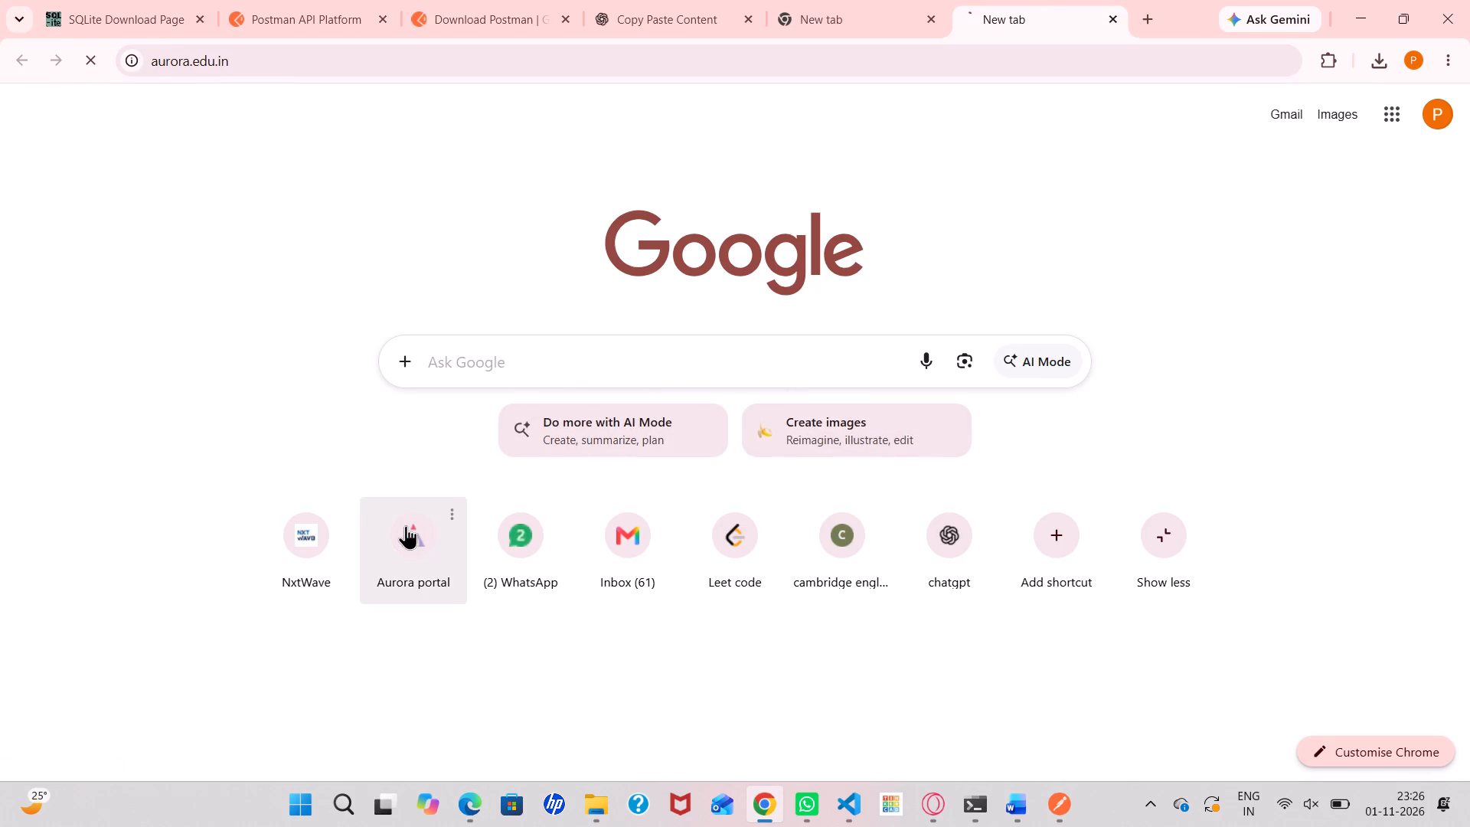
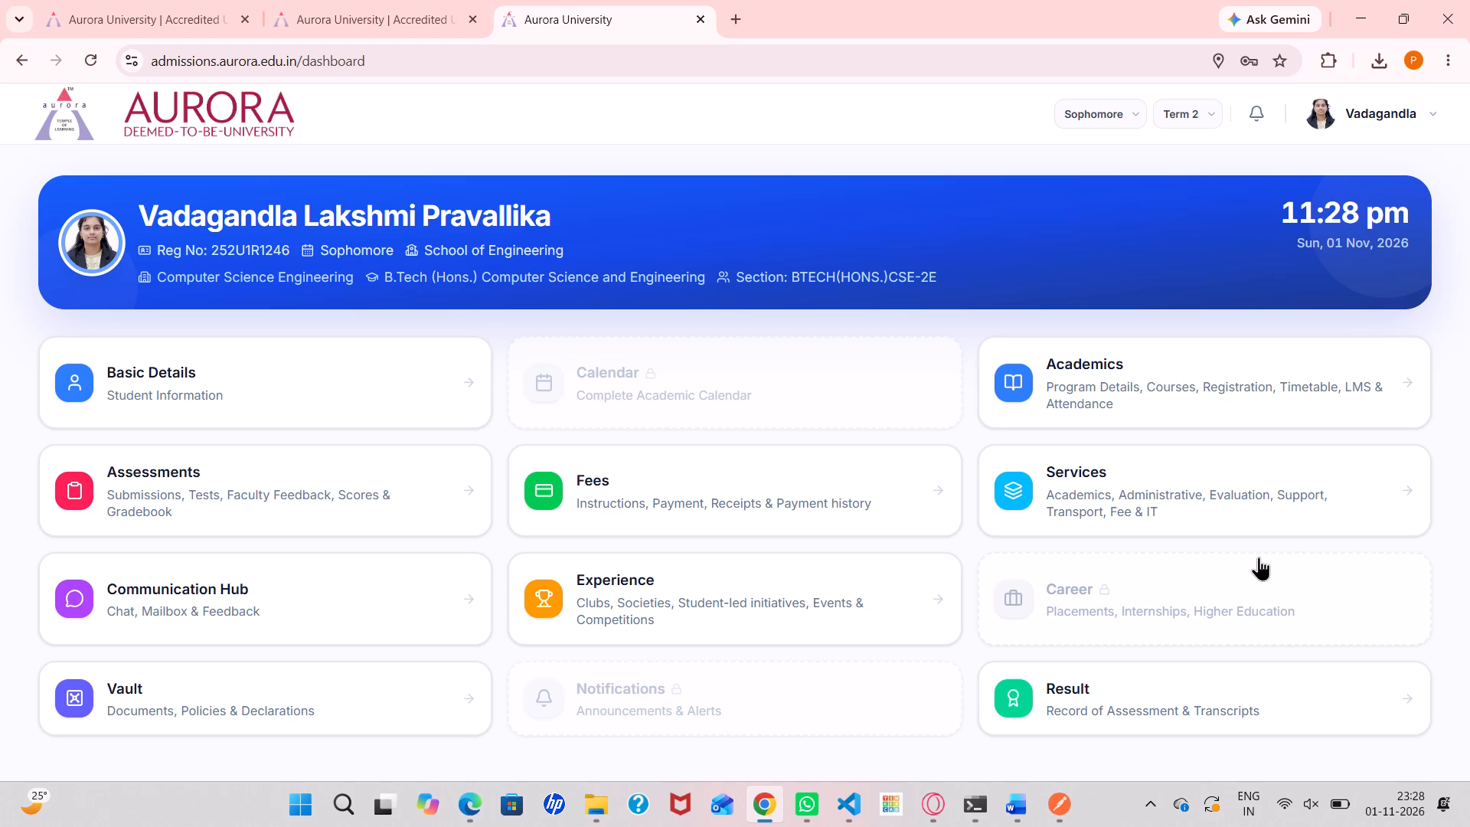
# Open the assessments list for the Backend Development Fundamentals course.
pyautogui.click(364, 513)
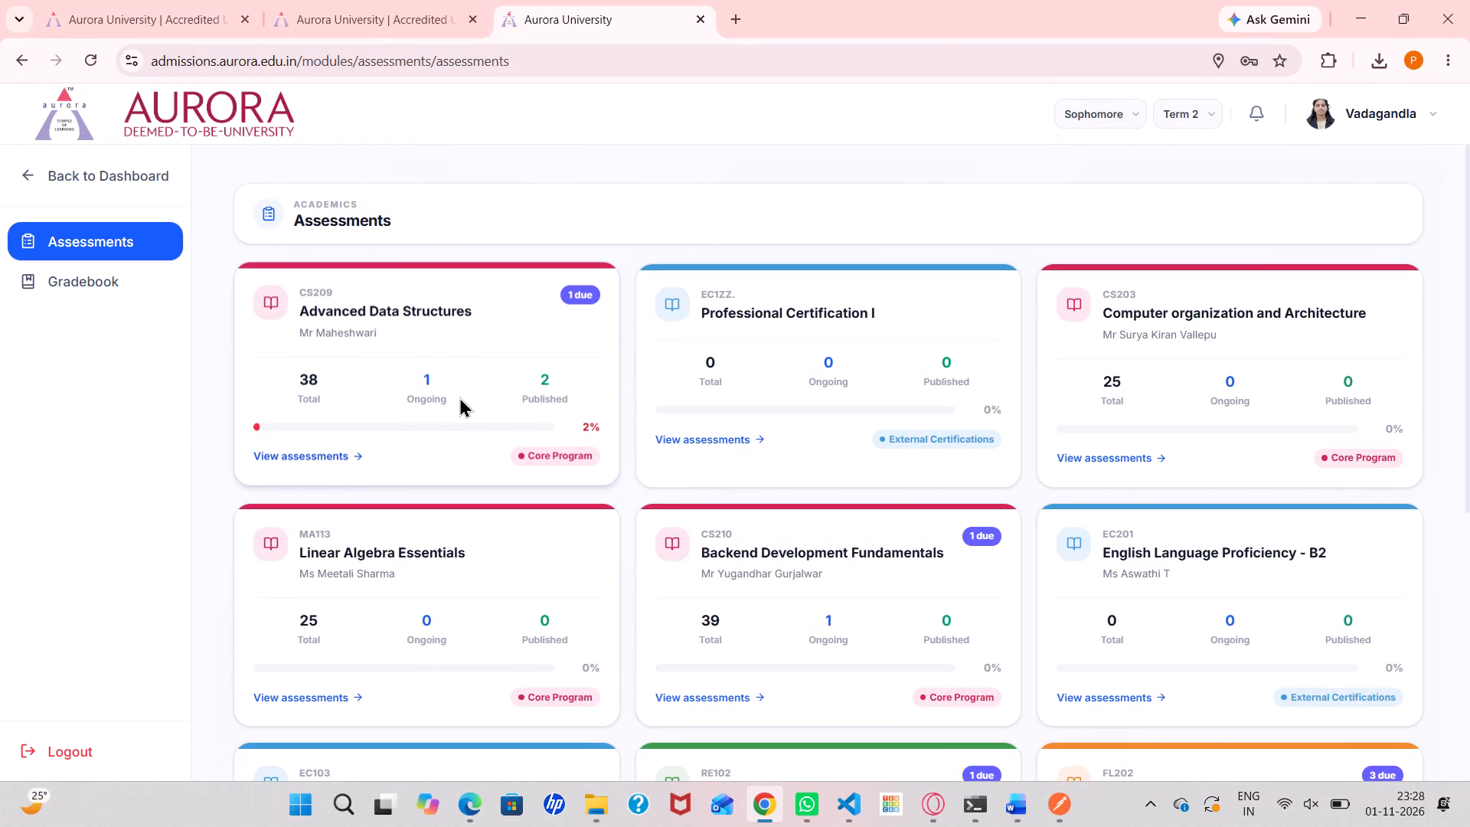
pyautogui.click(882, 636)
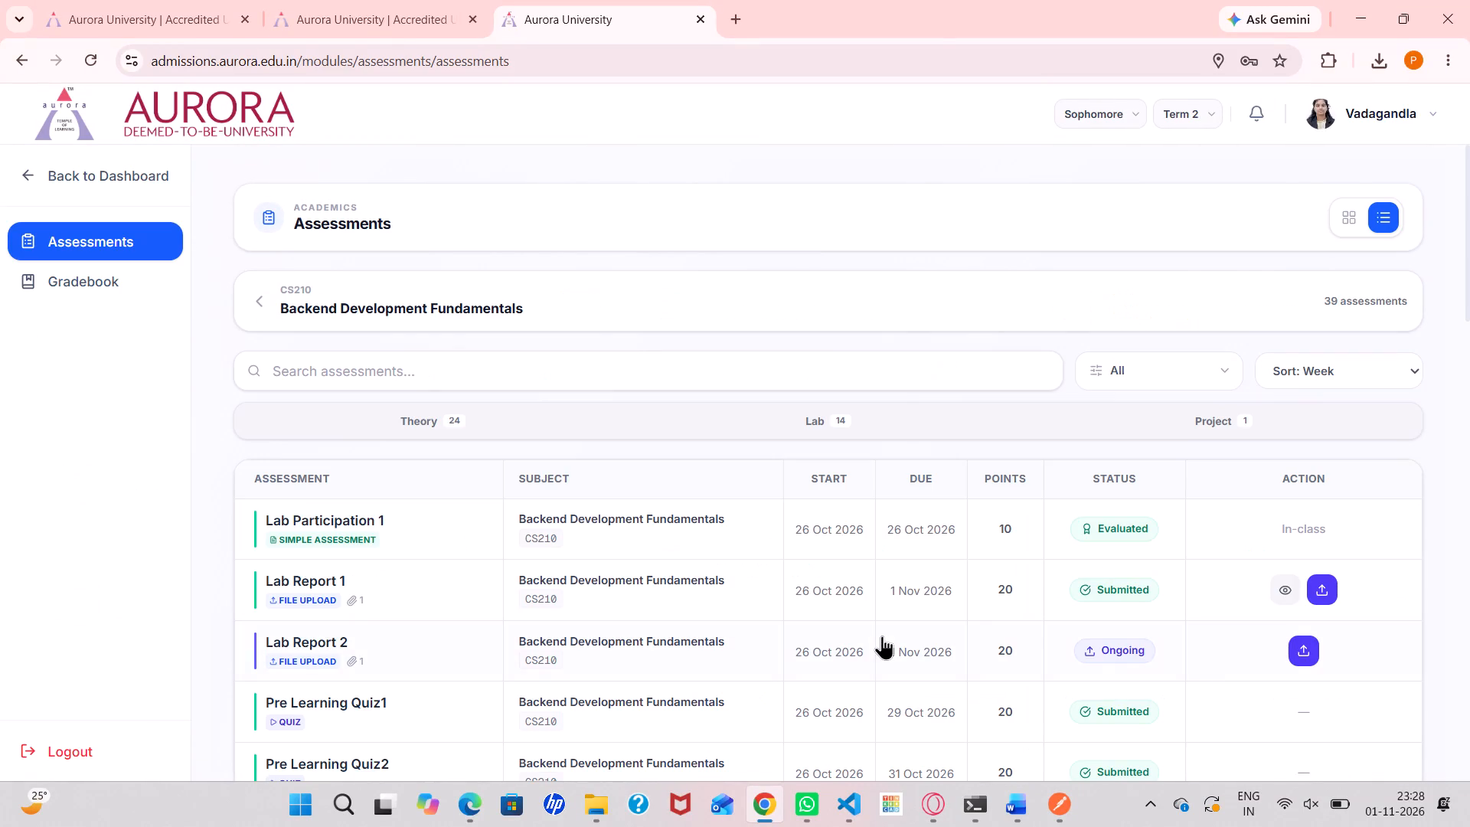
# Upload the PDF "Backend Lab 2" from Downloads as the Lab Report 2 submission, checking its preview before submitting.
pyautogui.scroll(-2, 969, 609)
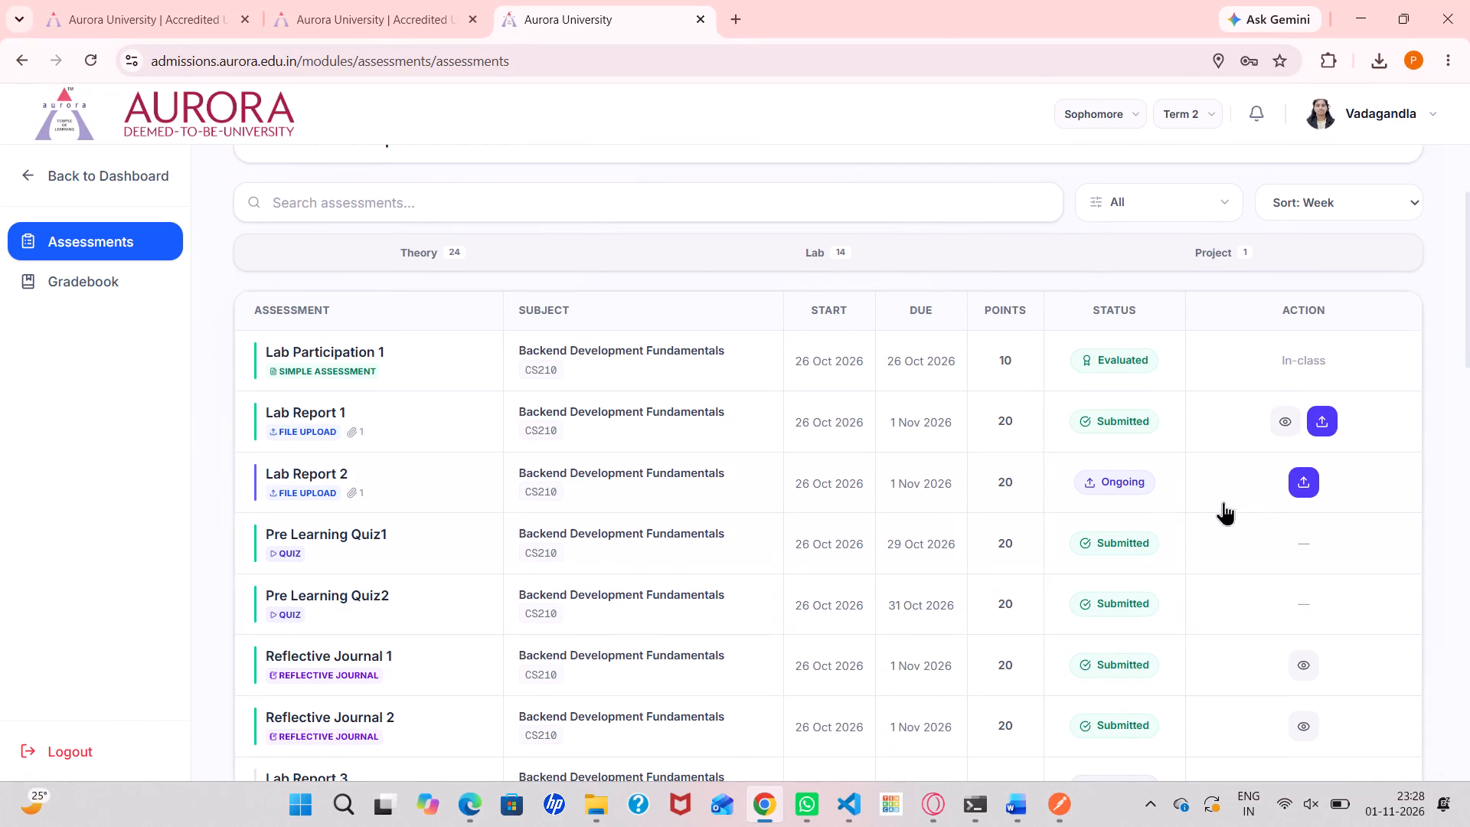
pyautogui.click(1306, 479)
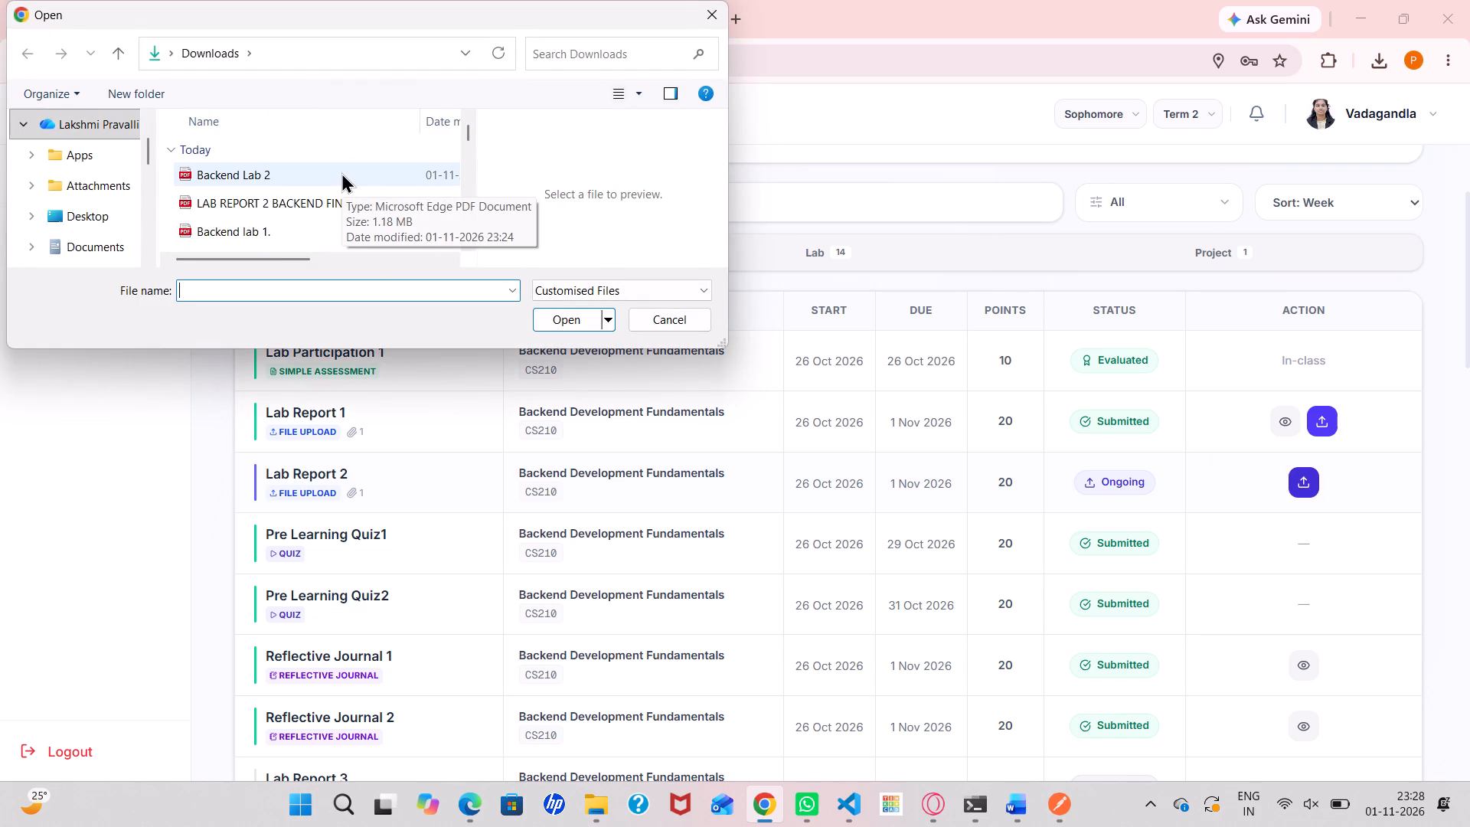
pyautogui.click(341, 172)
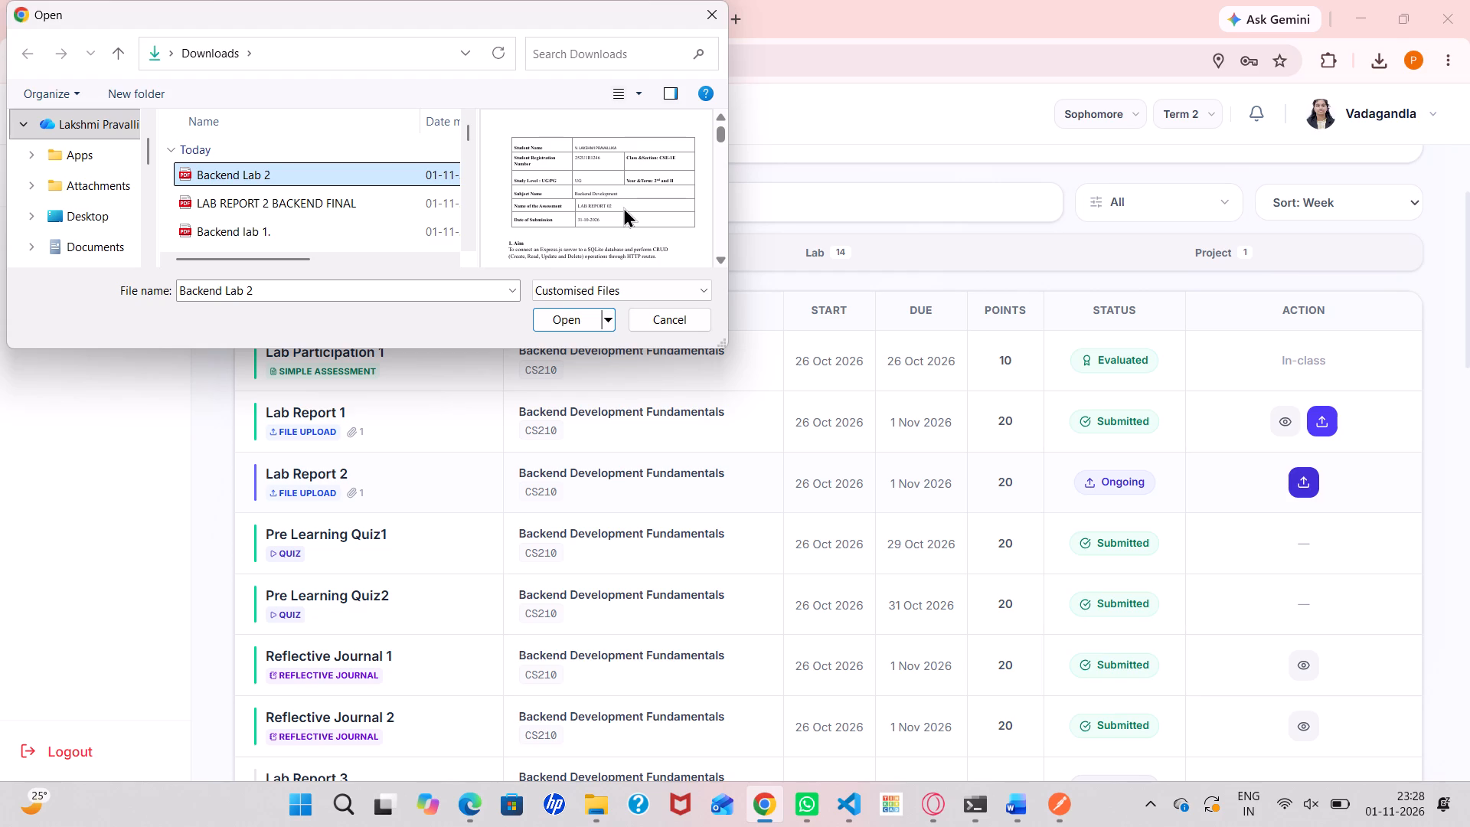
pyautogui.scroll(-9, 623, 207)
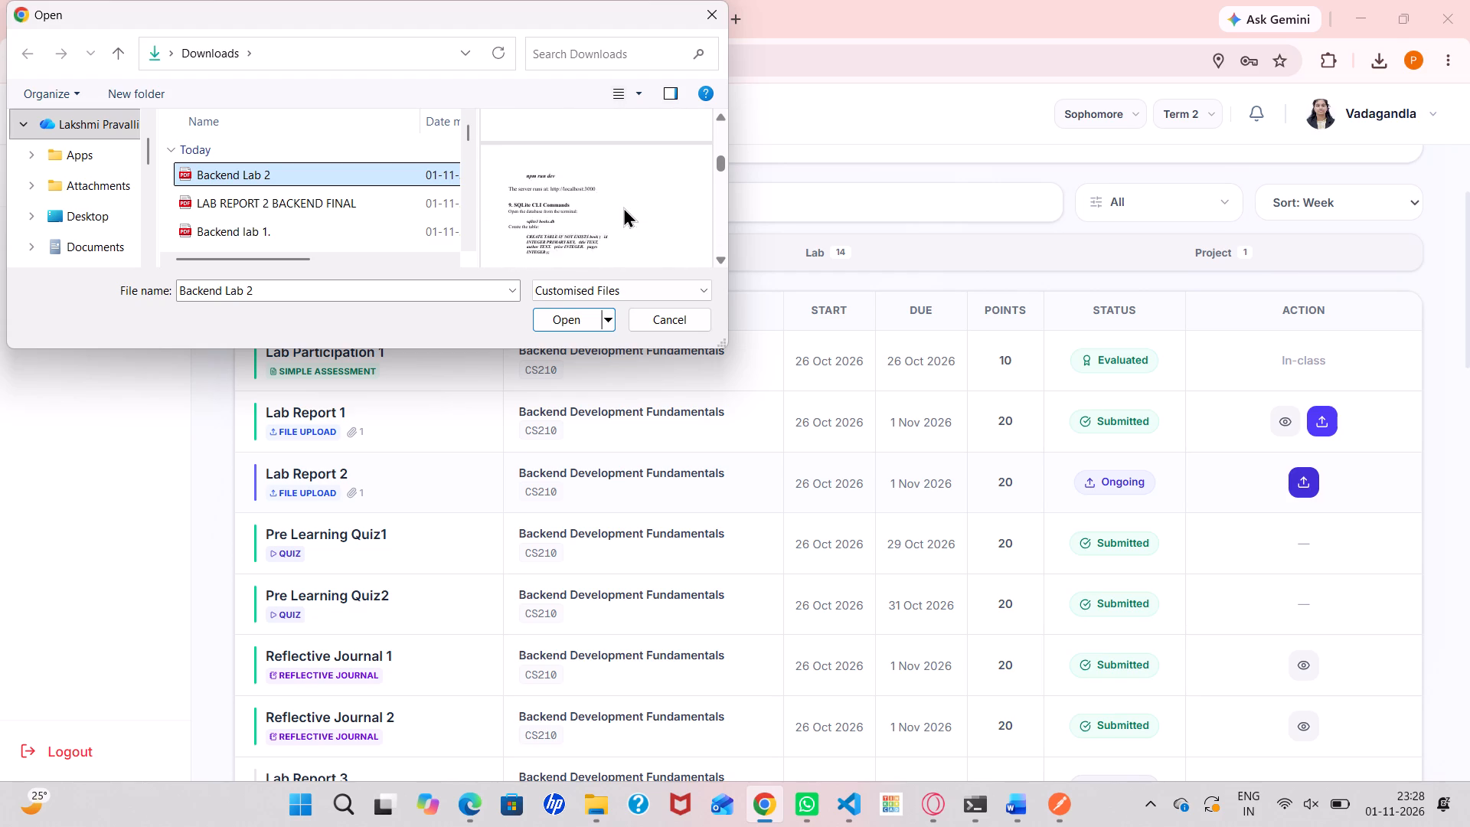
pyautogui.scroll(-13, 623, 207)
pyautogui.scroll(3, 623, 207)
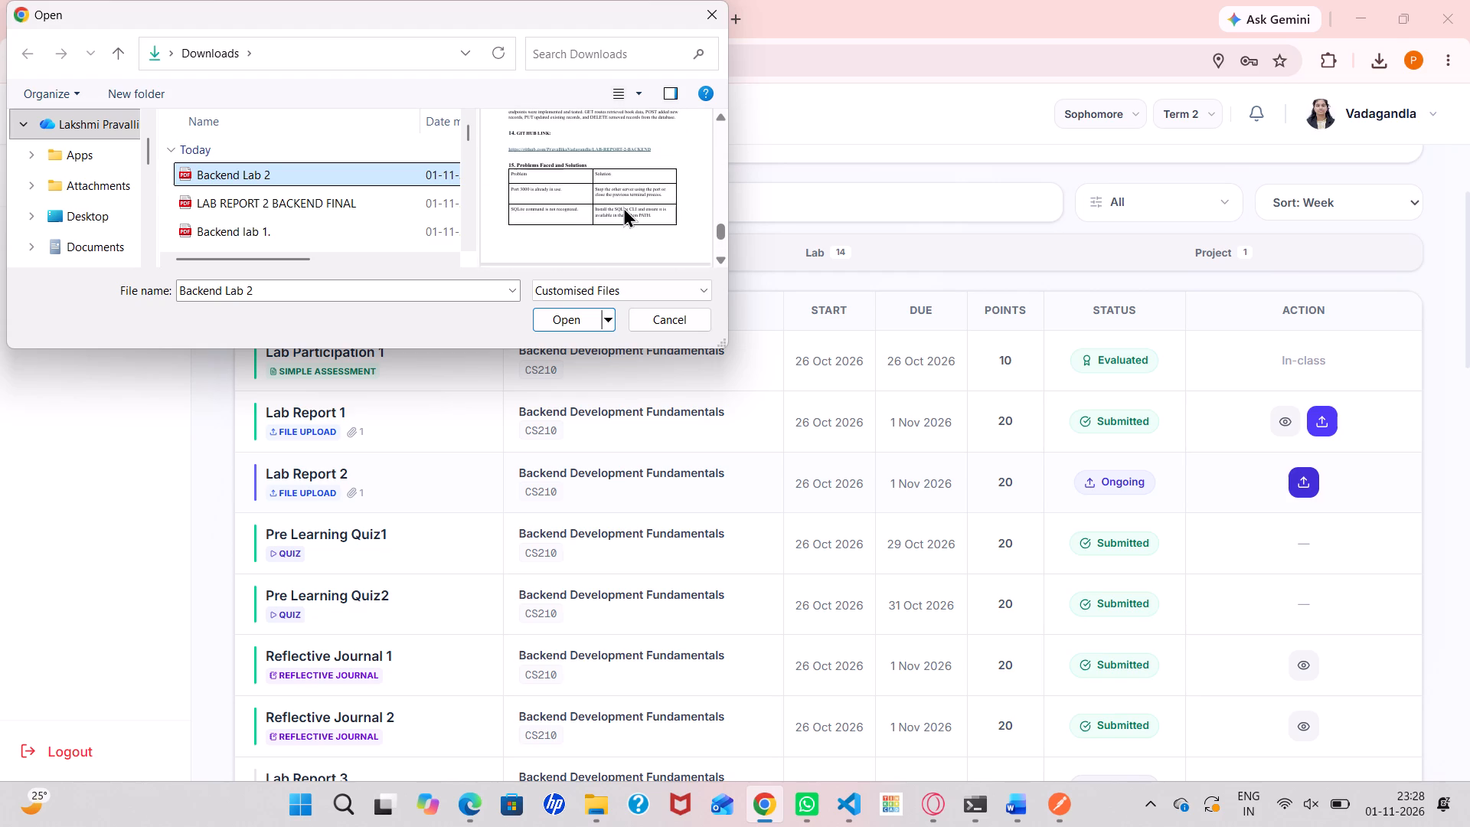
pyautogui.scroll(14, 623, 207)
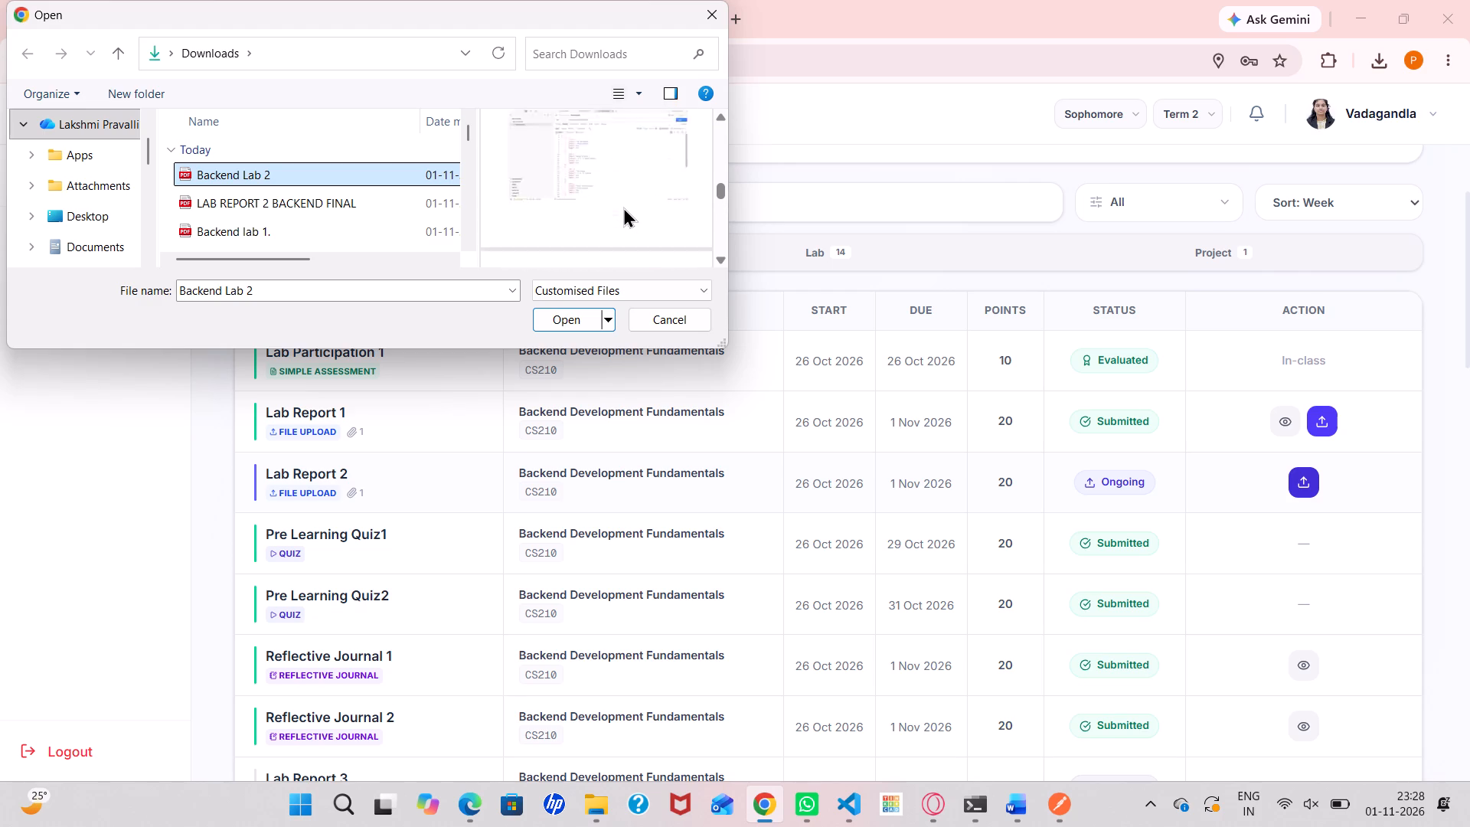
pyautogui.scroll(1, 623, 207)
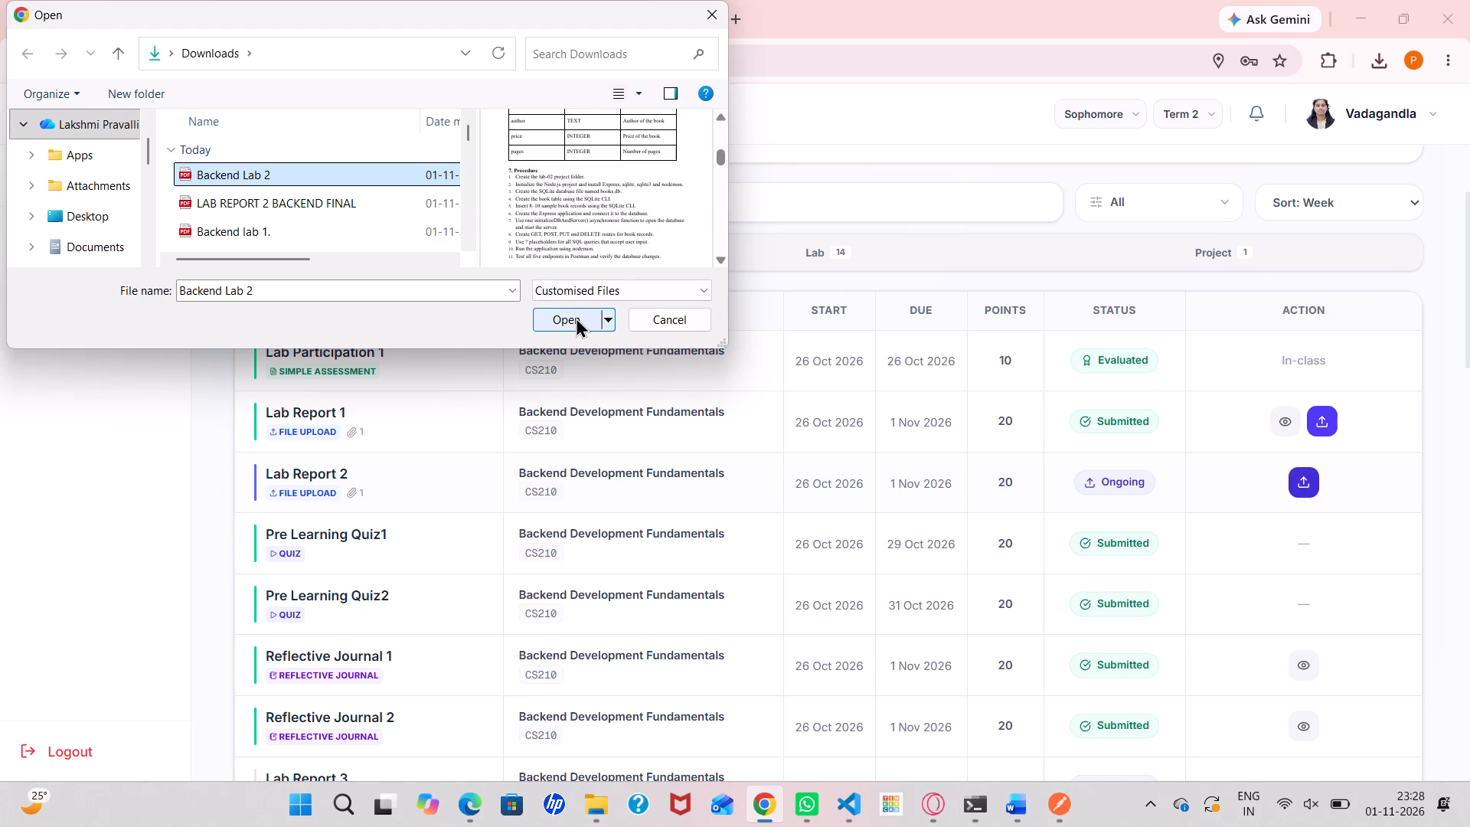
pyautogui.click(576, 317)
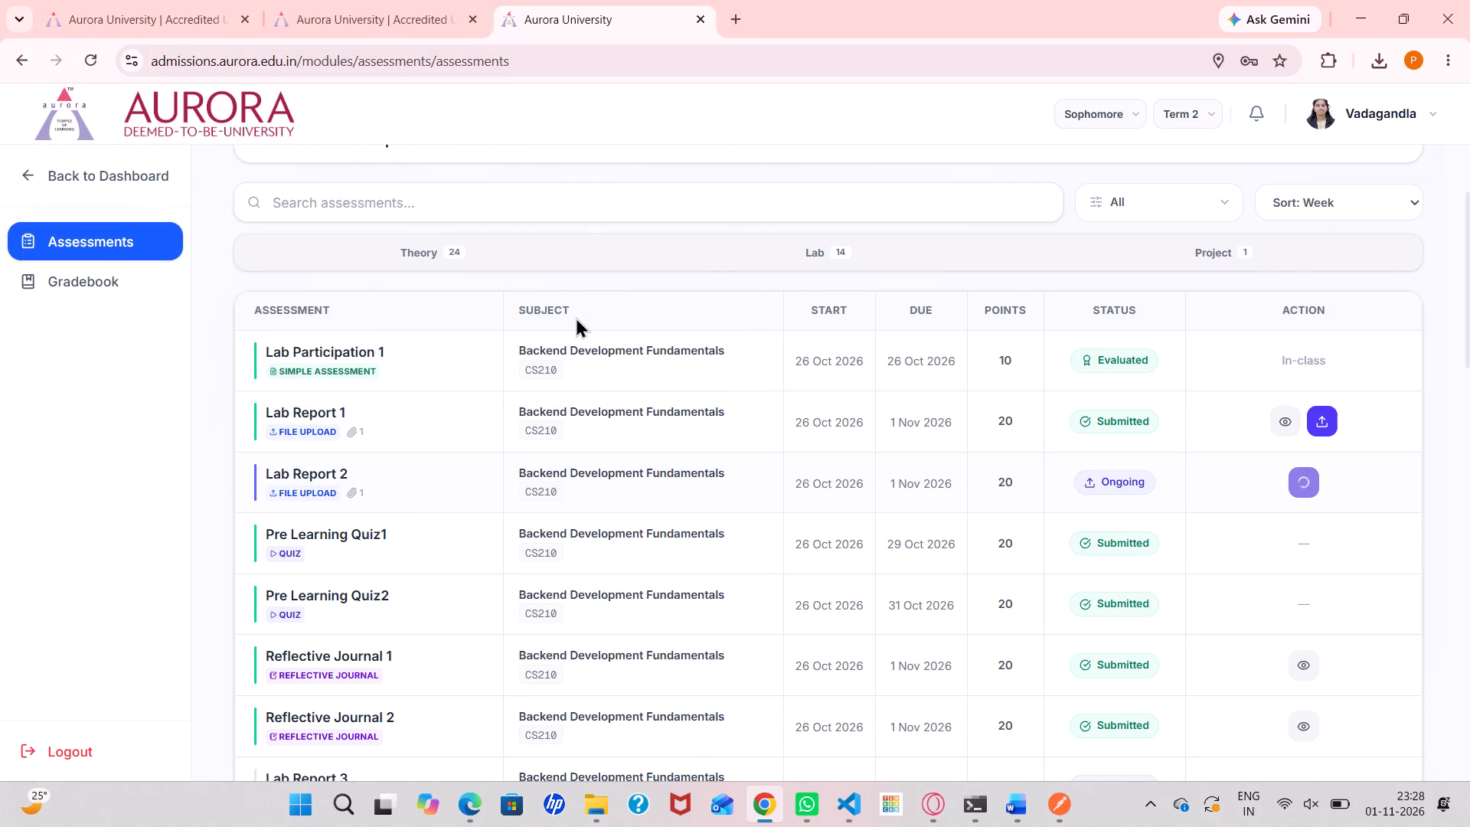
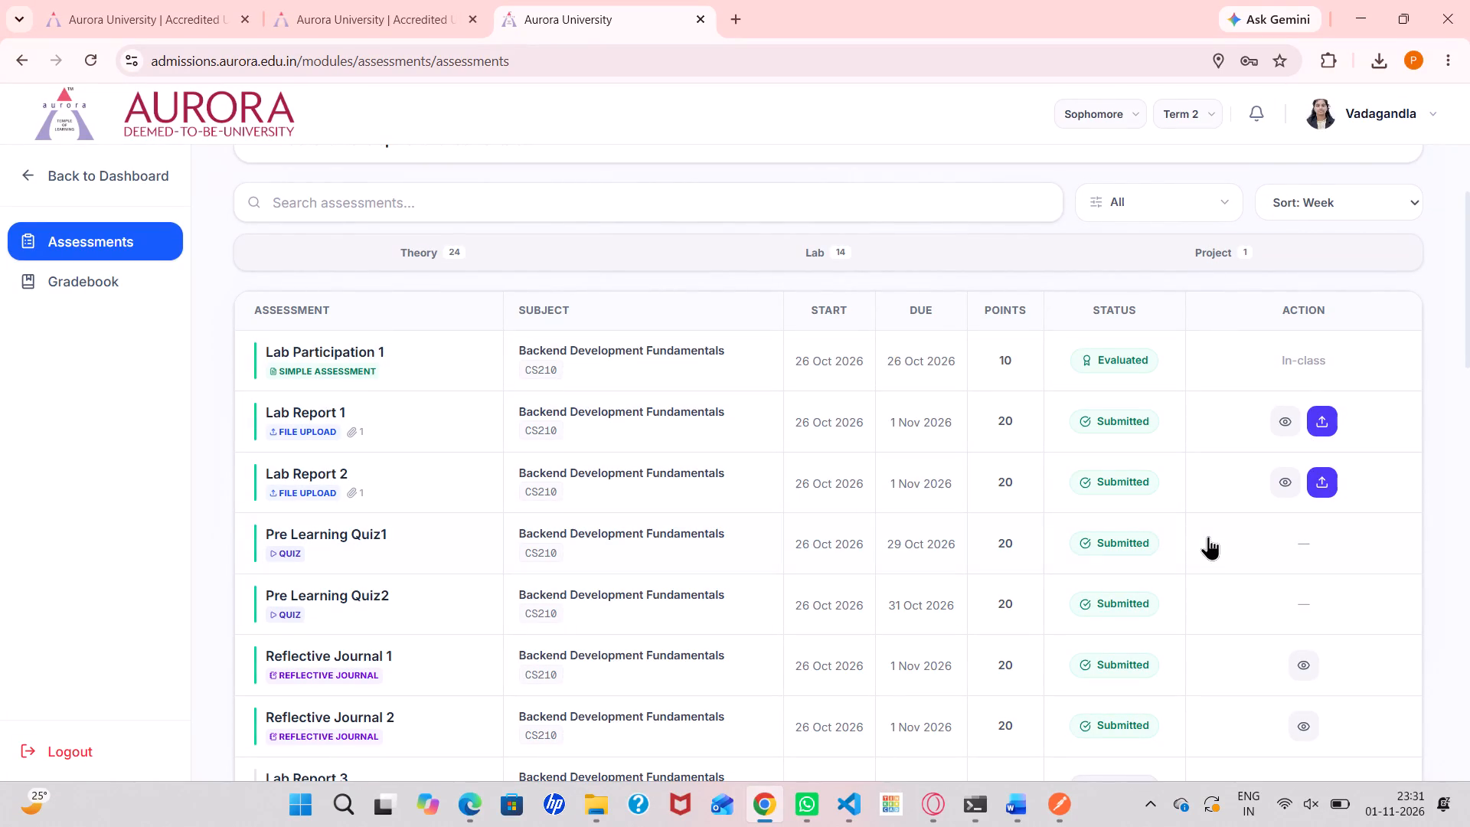
pyautogui.scroll(-2, 1211, 617)
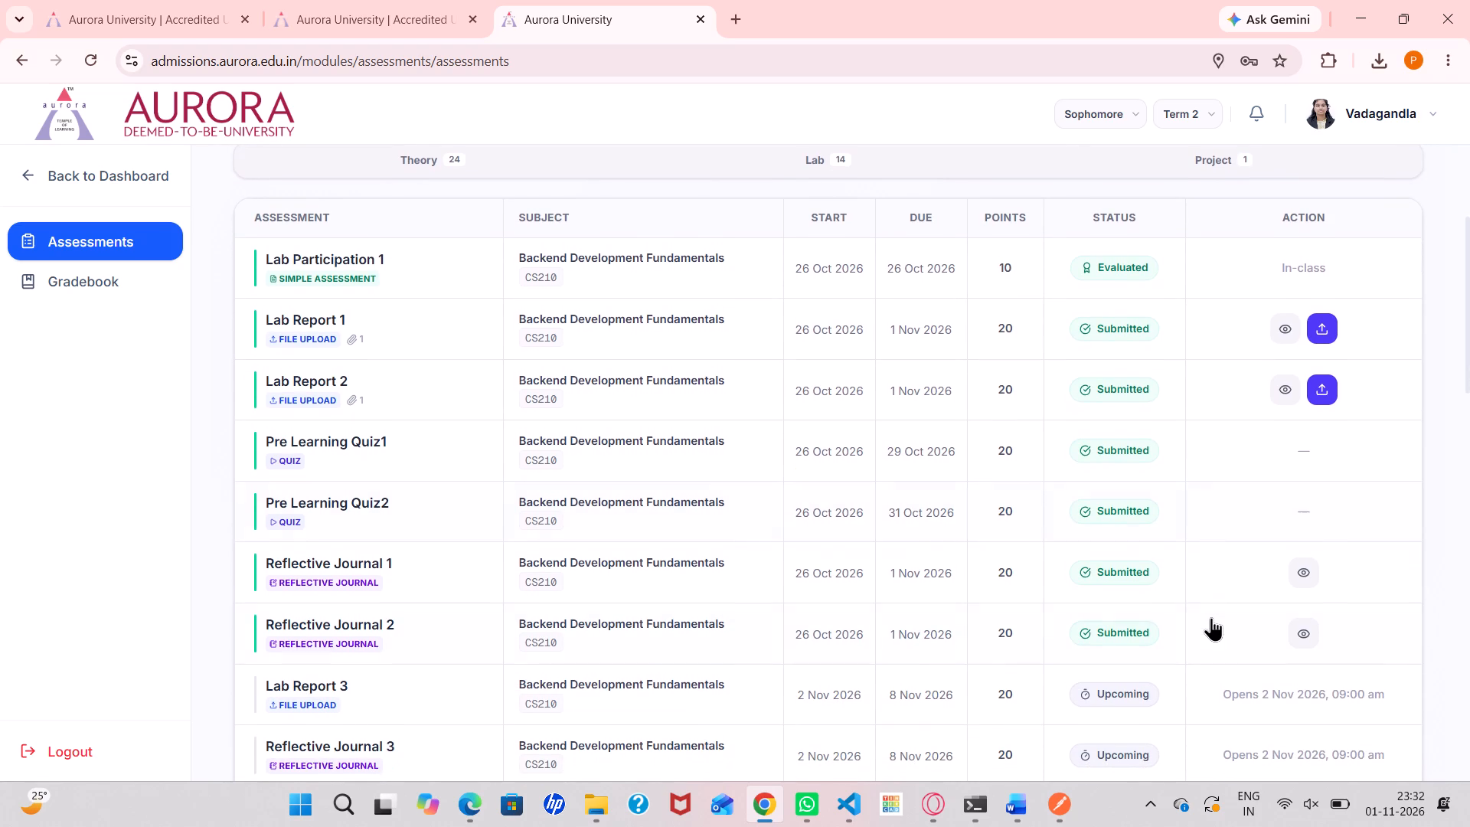
pyautogui.scroll(-1, 1211, 617)
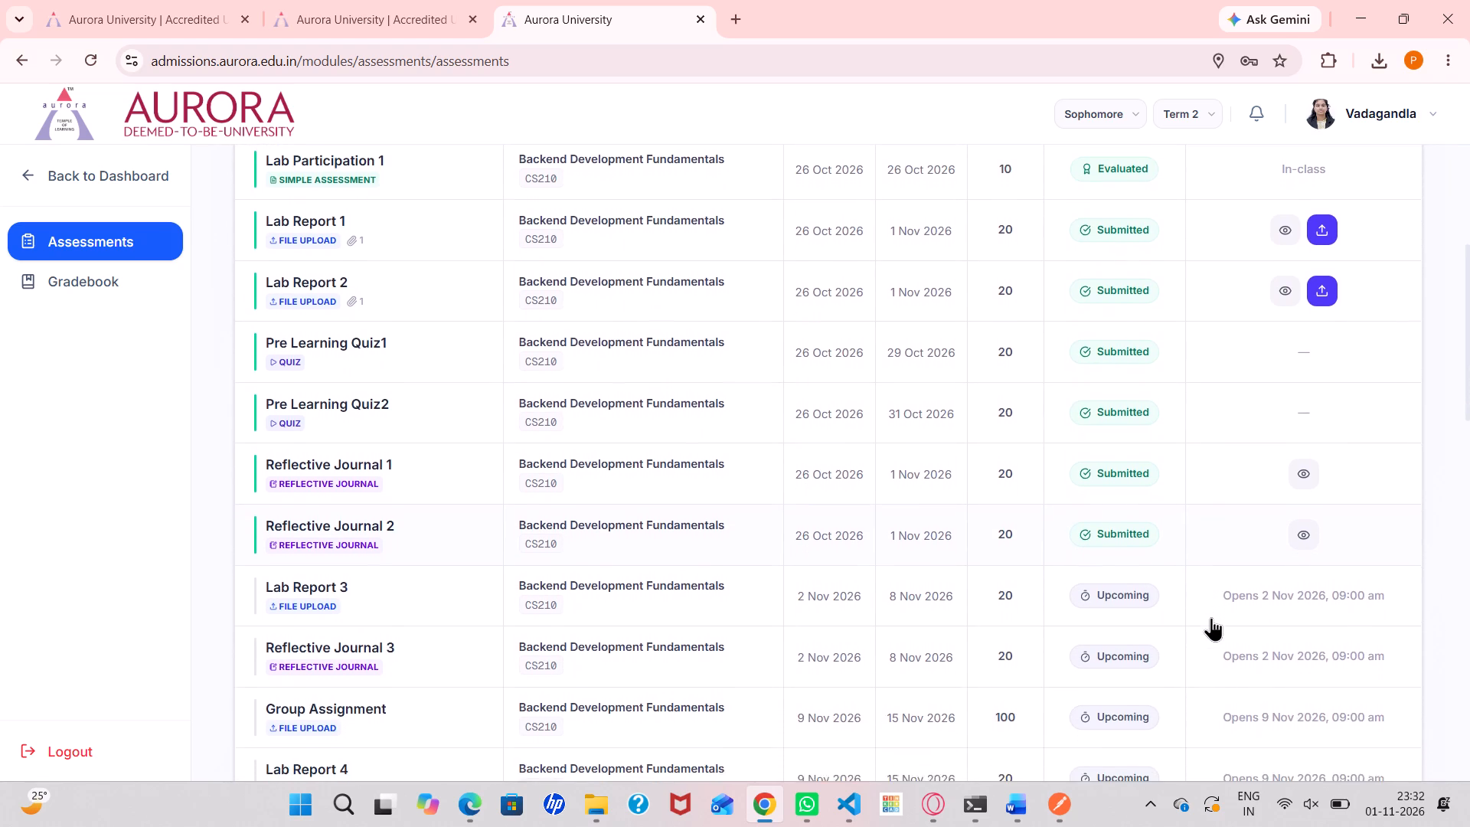